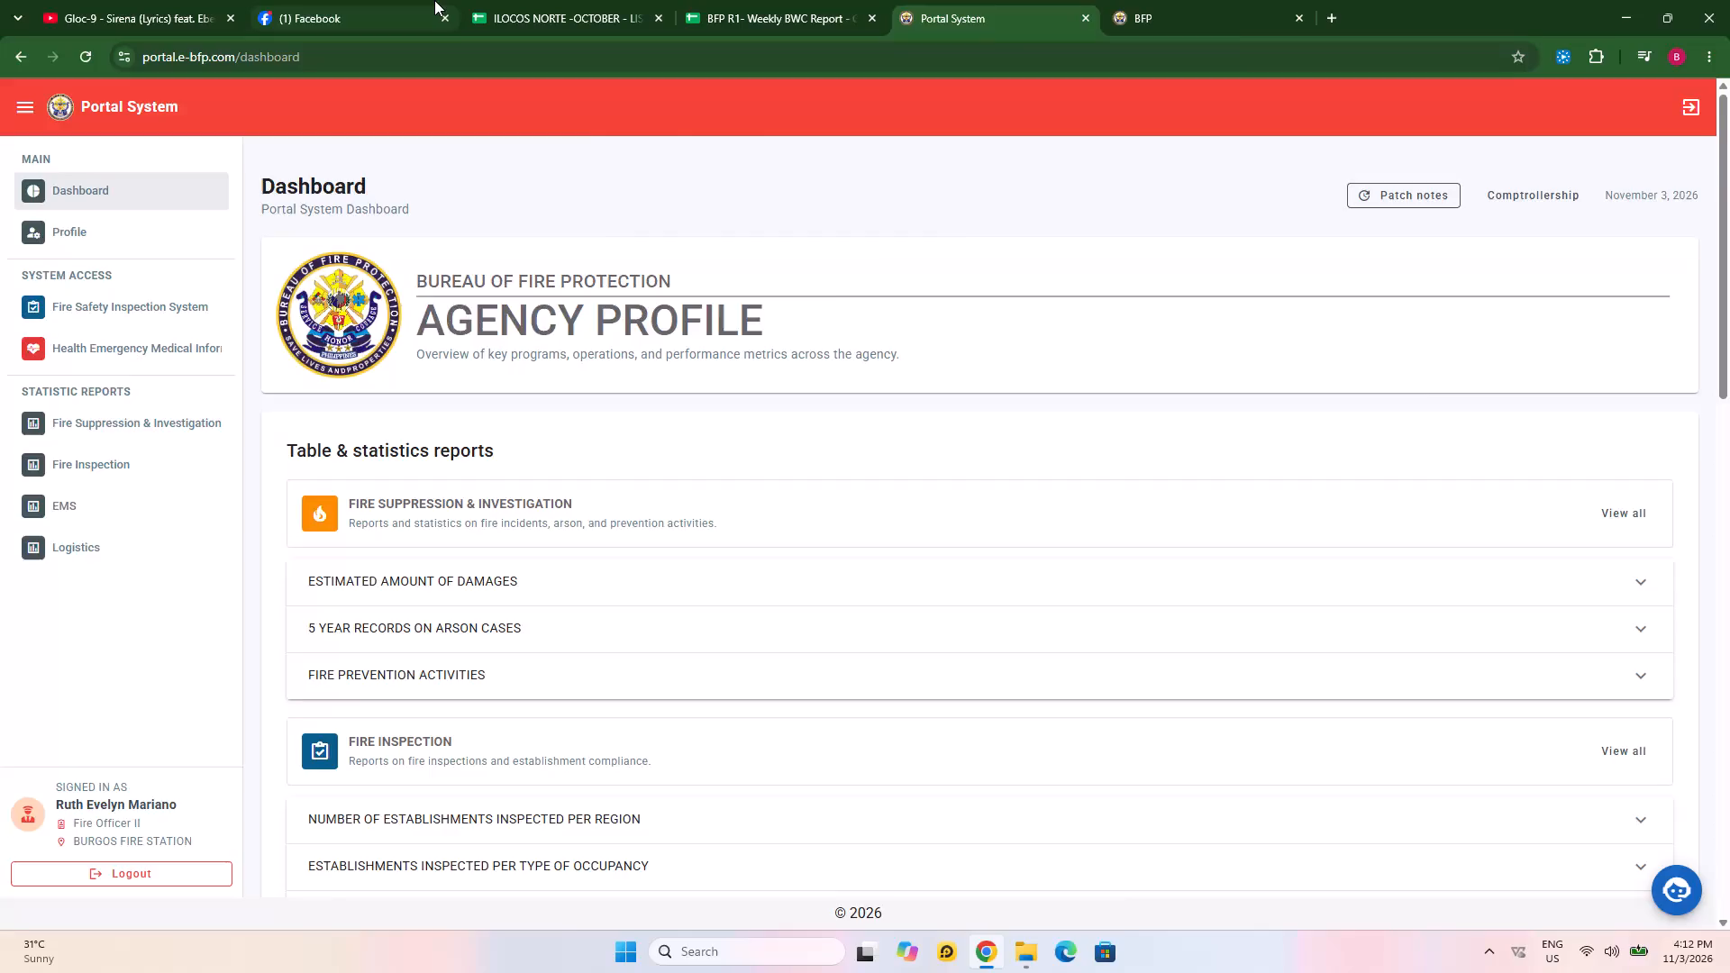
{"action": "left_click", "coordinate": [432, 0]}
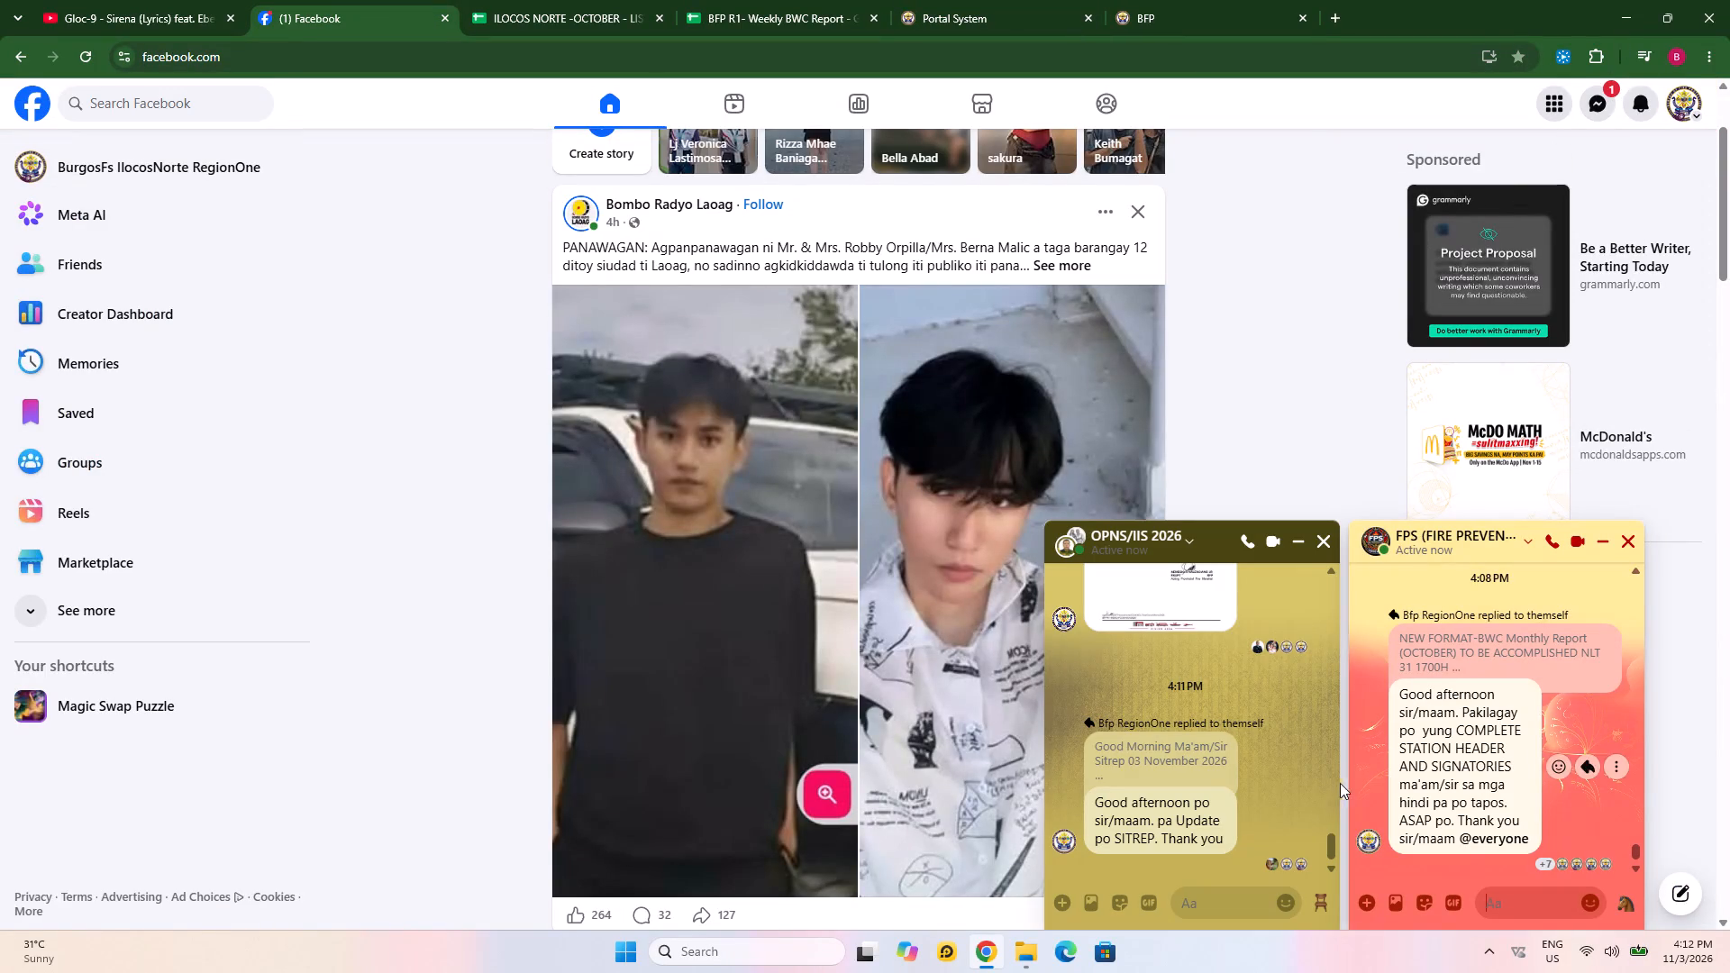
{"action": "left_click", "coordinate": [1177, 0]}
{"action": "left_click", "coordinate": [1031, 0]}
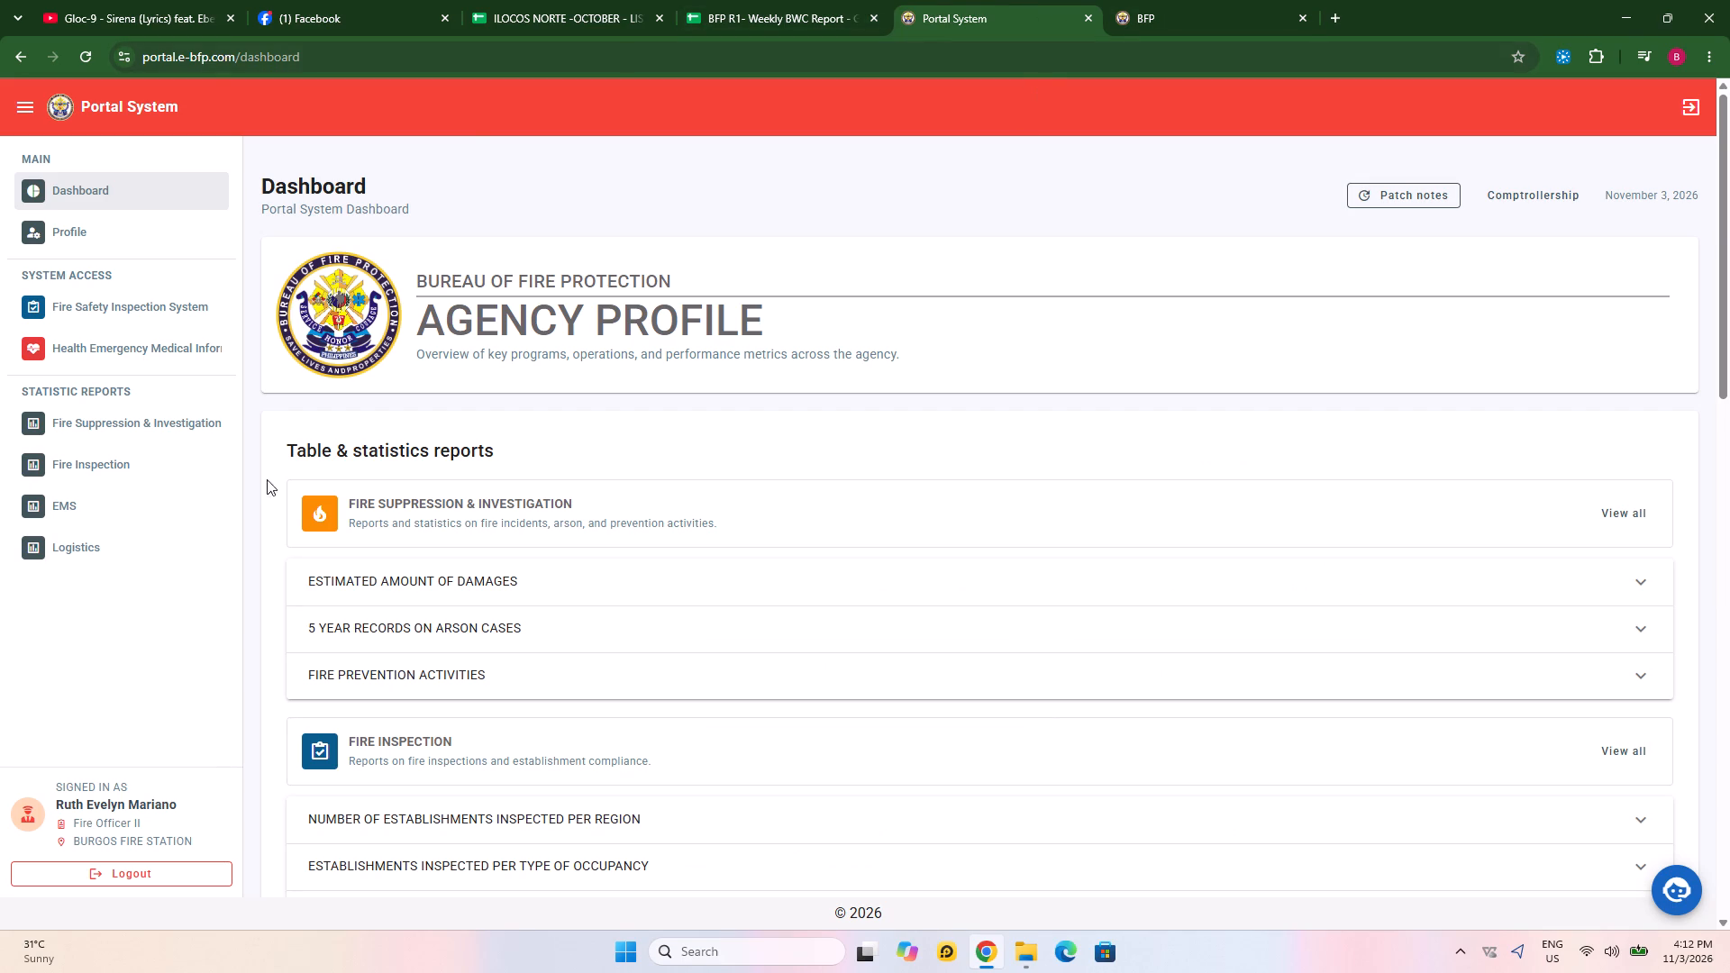
Open the Fire Safety Inspection System and view the pending FSEC / FSIC / Other Clearance applications.
{"action": "left_click", "coordinate": [99, 308]}
{"action": "left_click", "coordinate": [975, 609]}
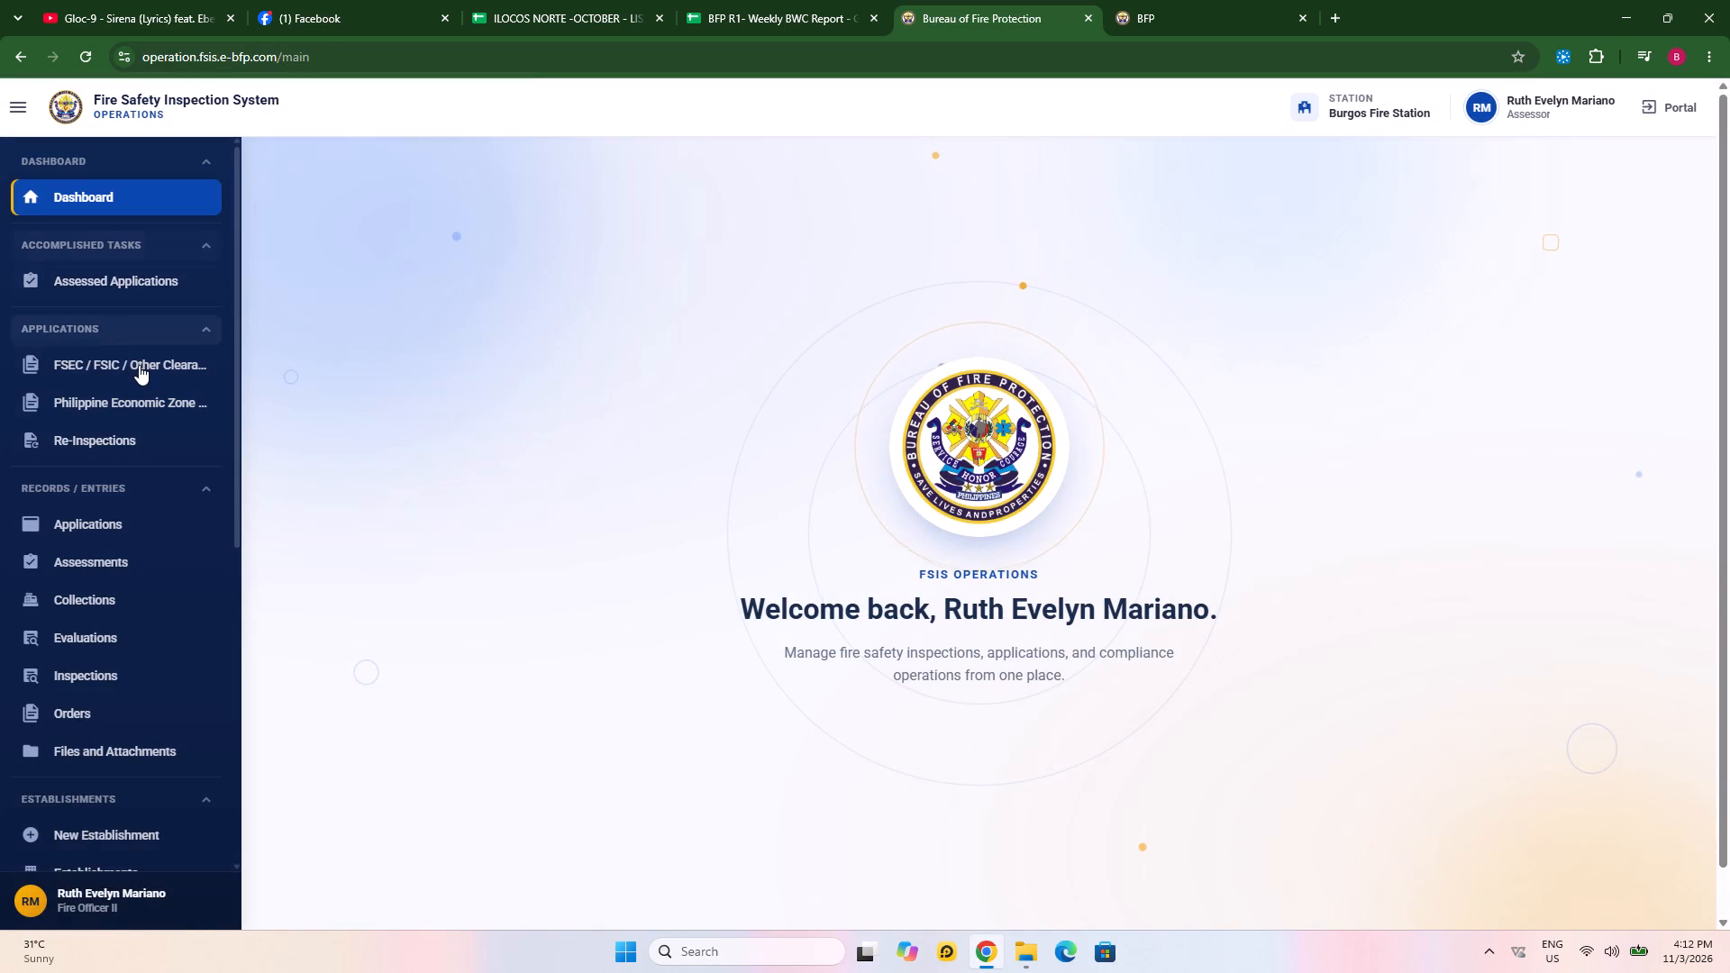
{"action": "left_click", "coordinate": [139, 365]}
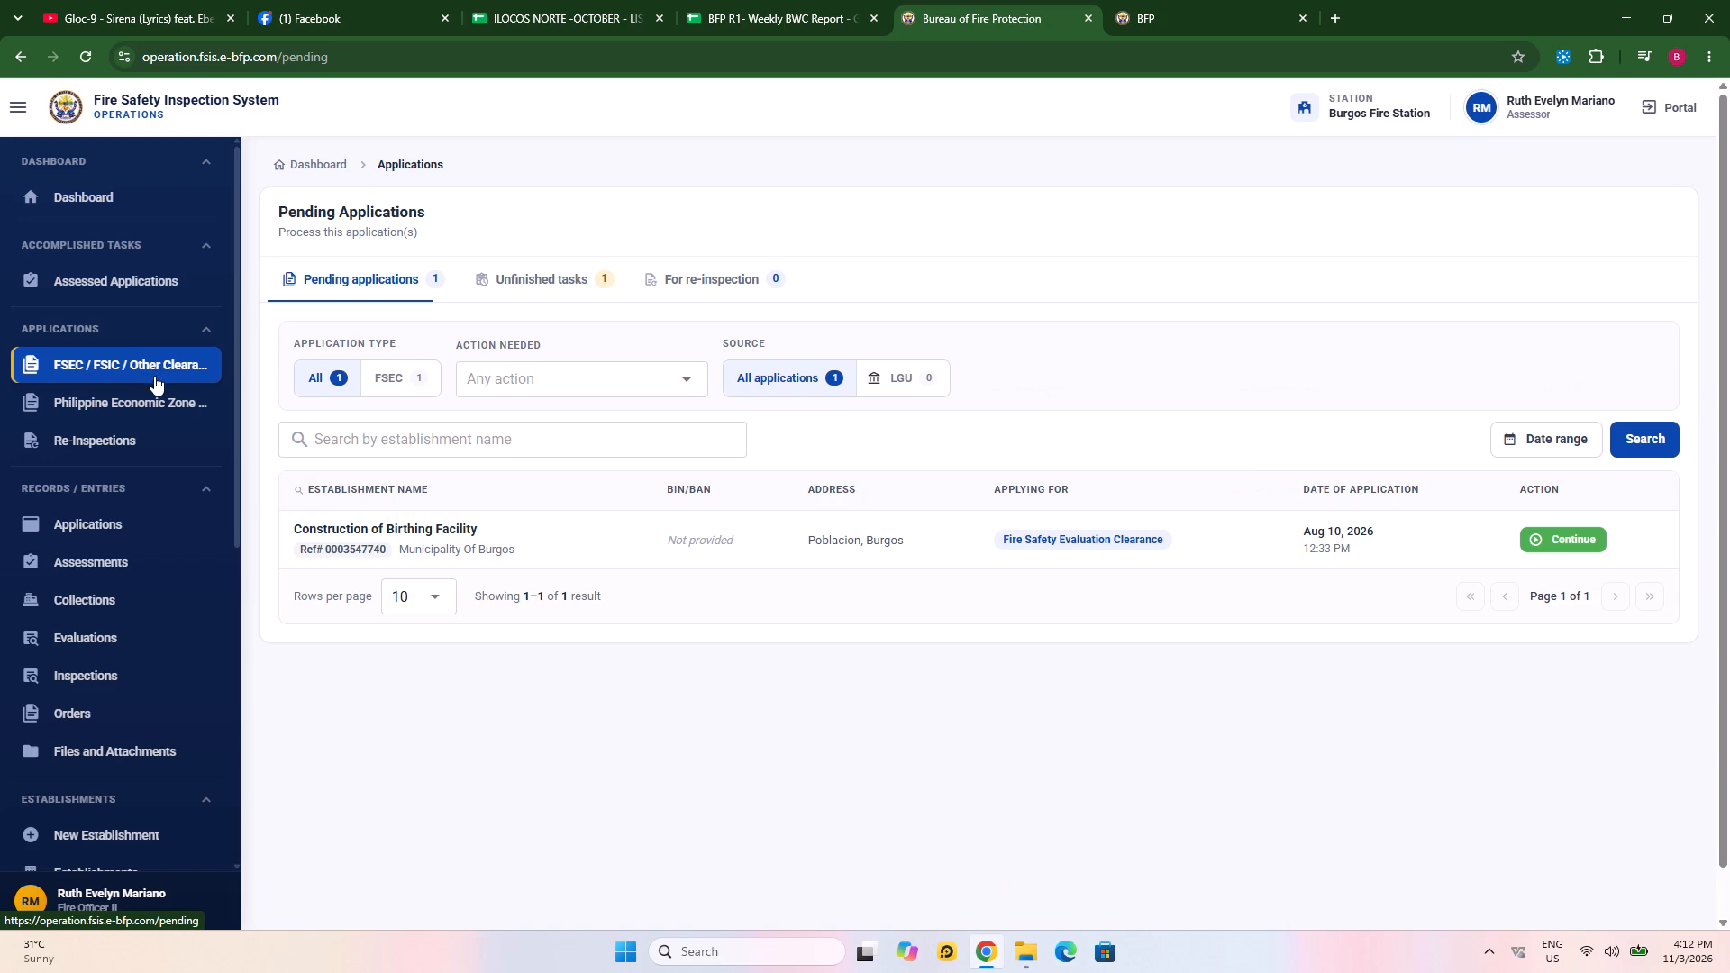
Leave the inspection system for the agency portal and switch to the applicant portal's home page.
{"action": "left_click", "coordinate": [1653, 118]}
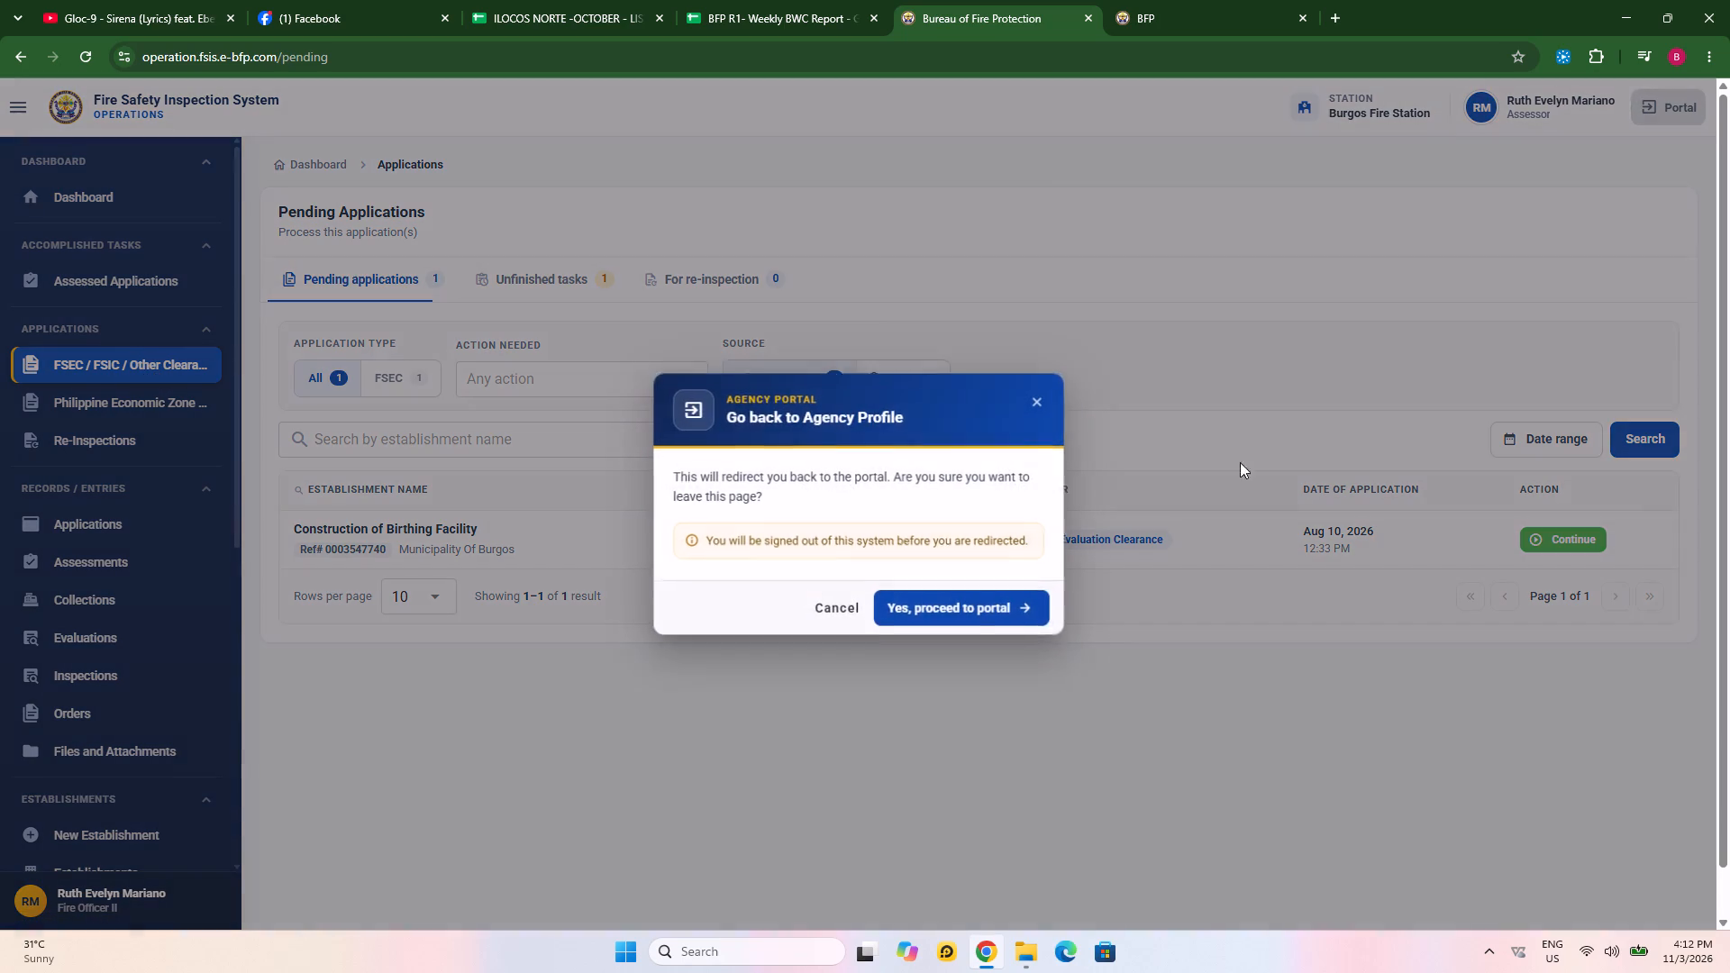
{"action": "left_click", "coordinate": [1010, 616]}
{"action": "left_click", "coordinate": [1197, 0]}
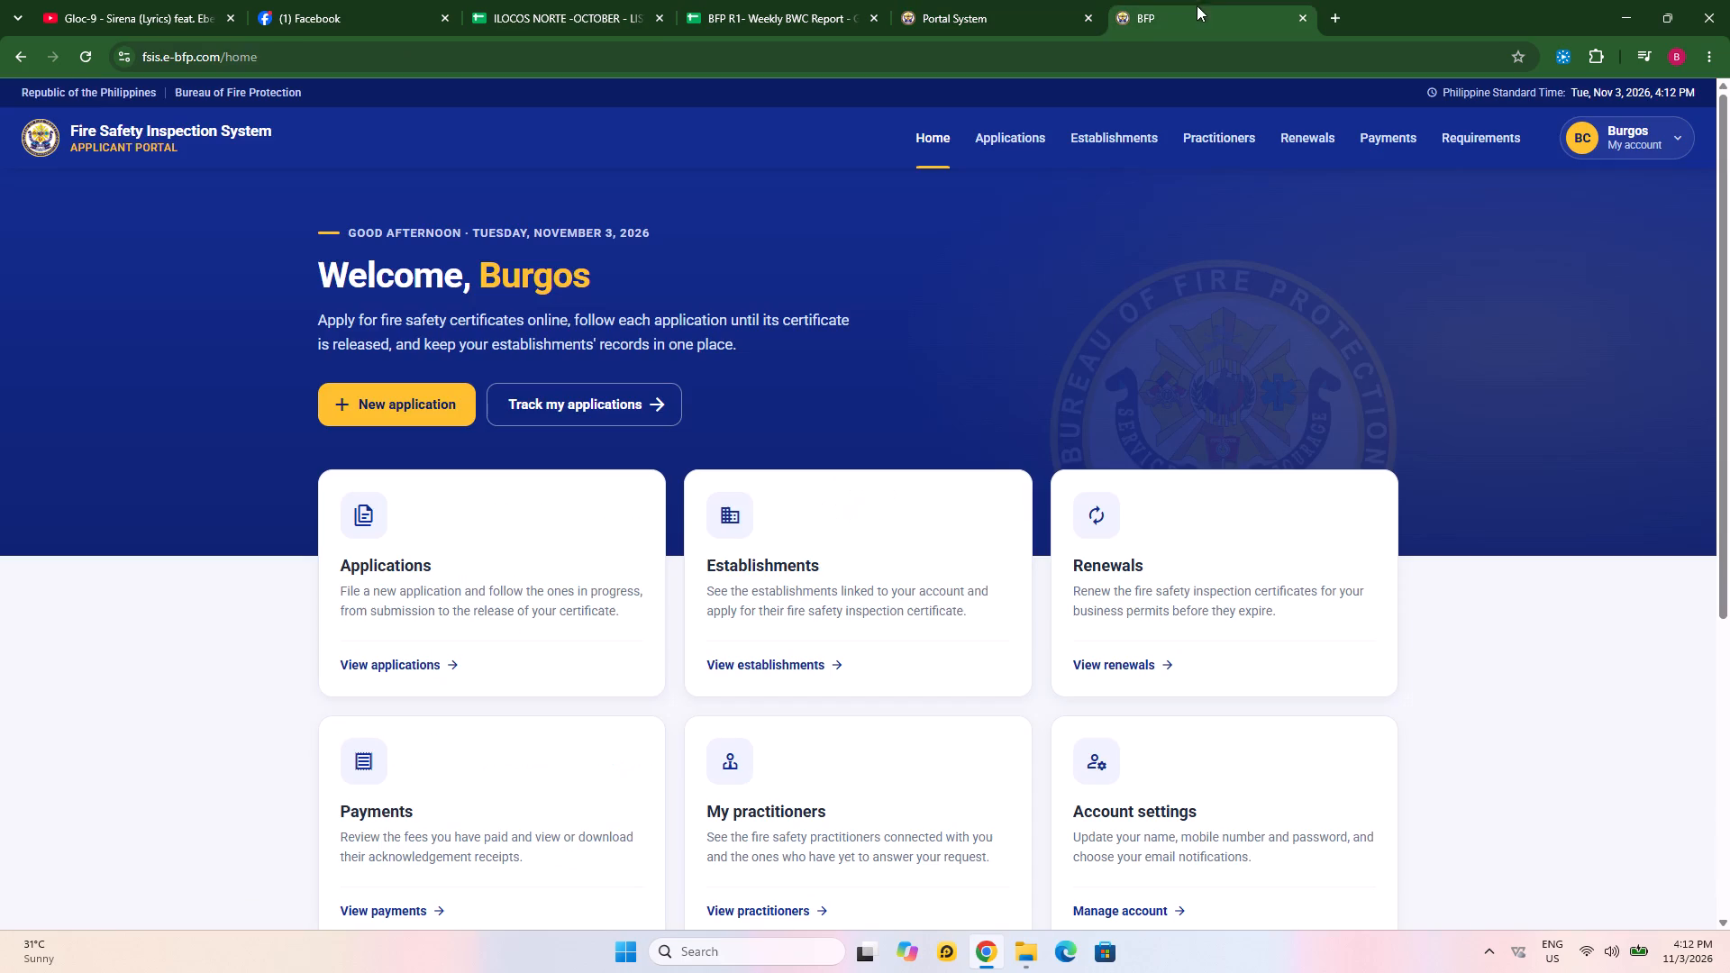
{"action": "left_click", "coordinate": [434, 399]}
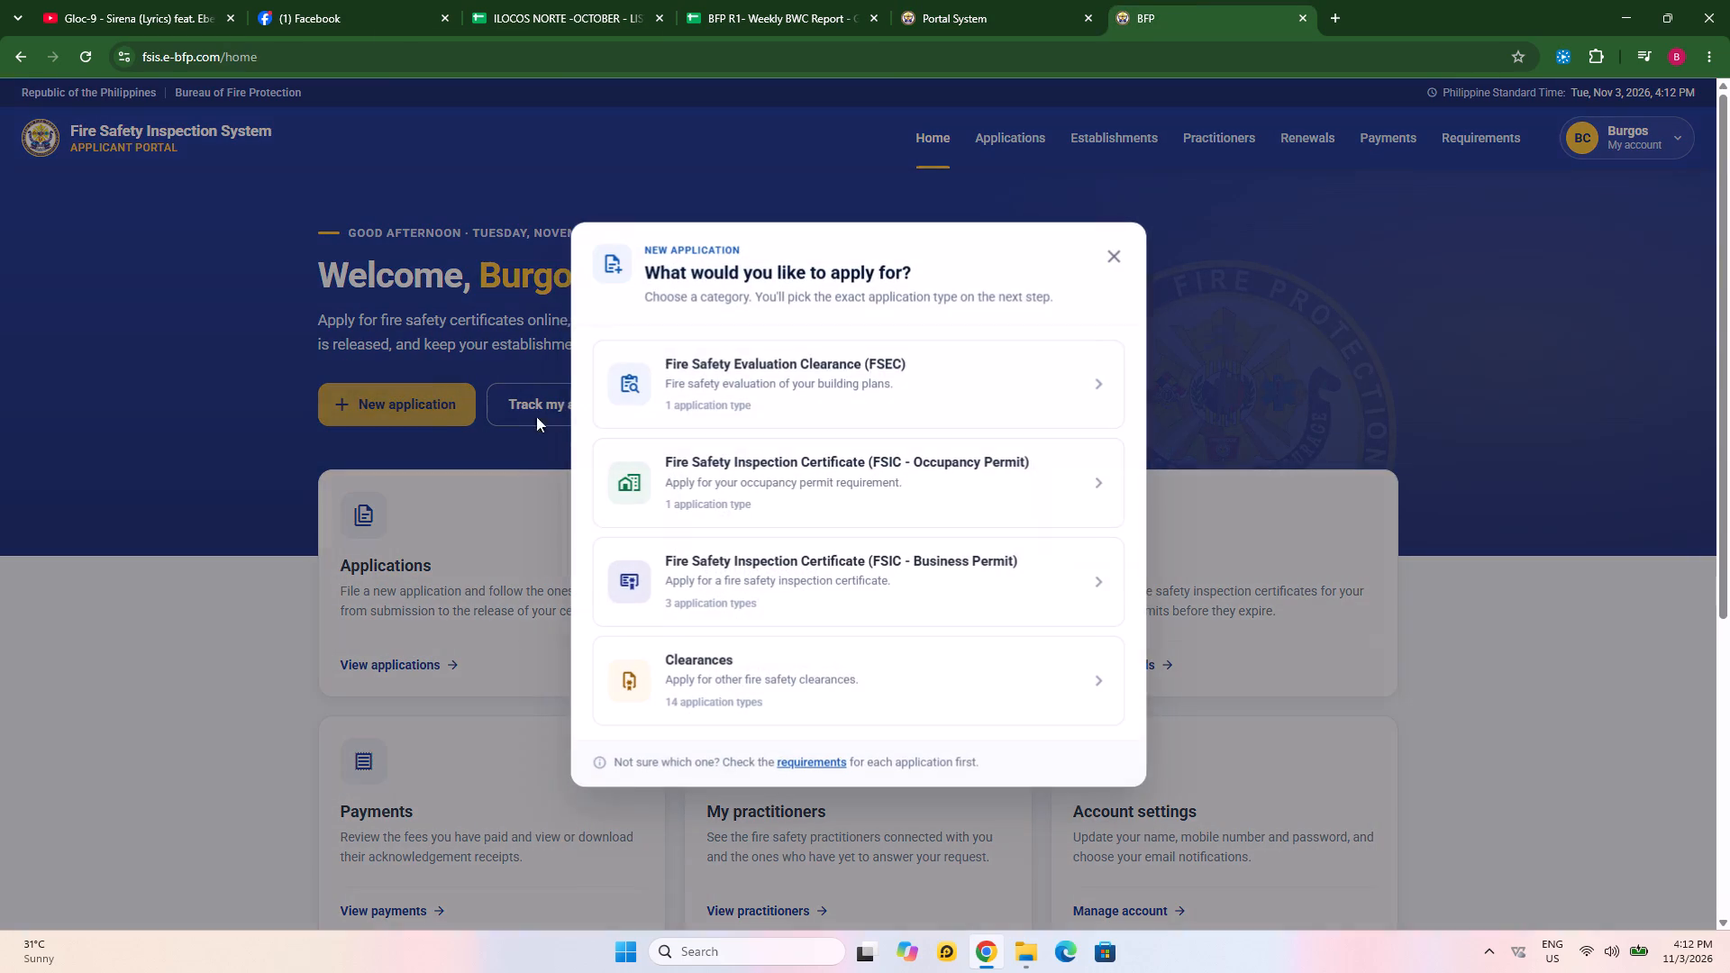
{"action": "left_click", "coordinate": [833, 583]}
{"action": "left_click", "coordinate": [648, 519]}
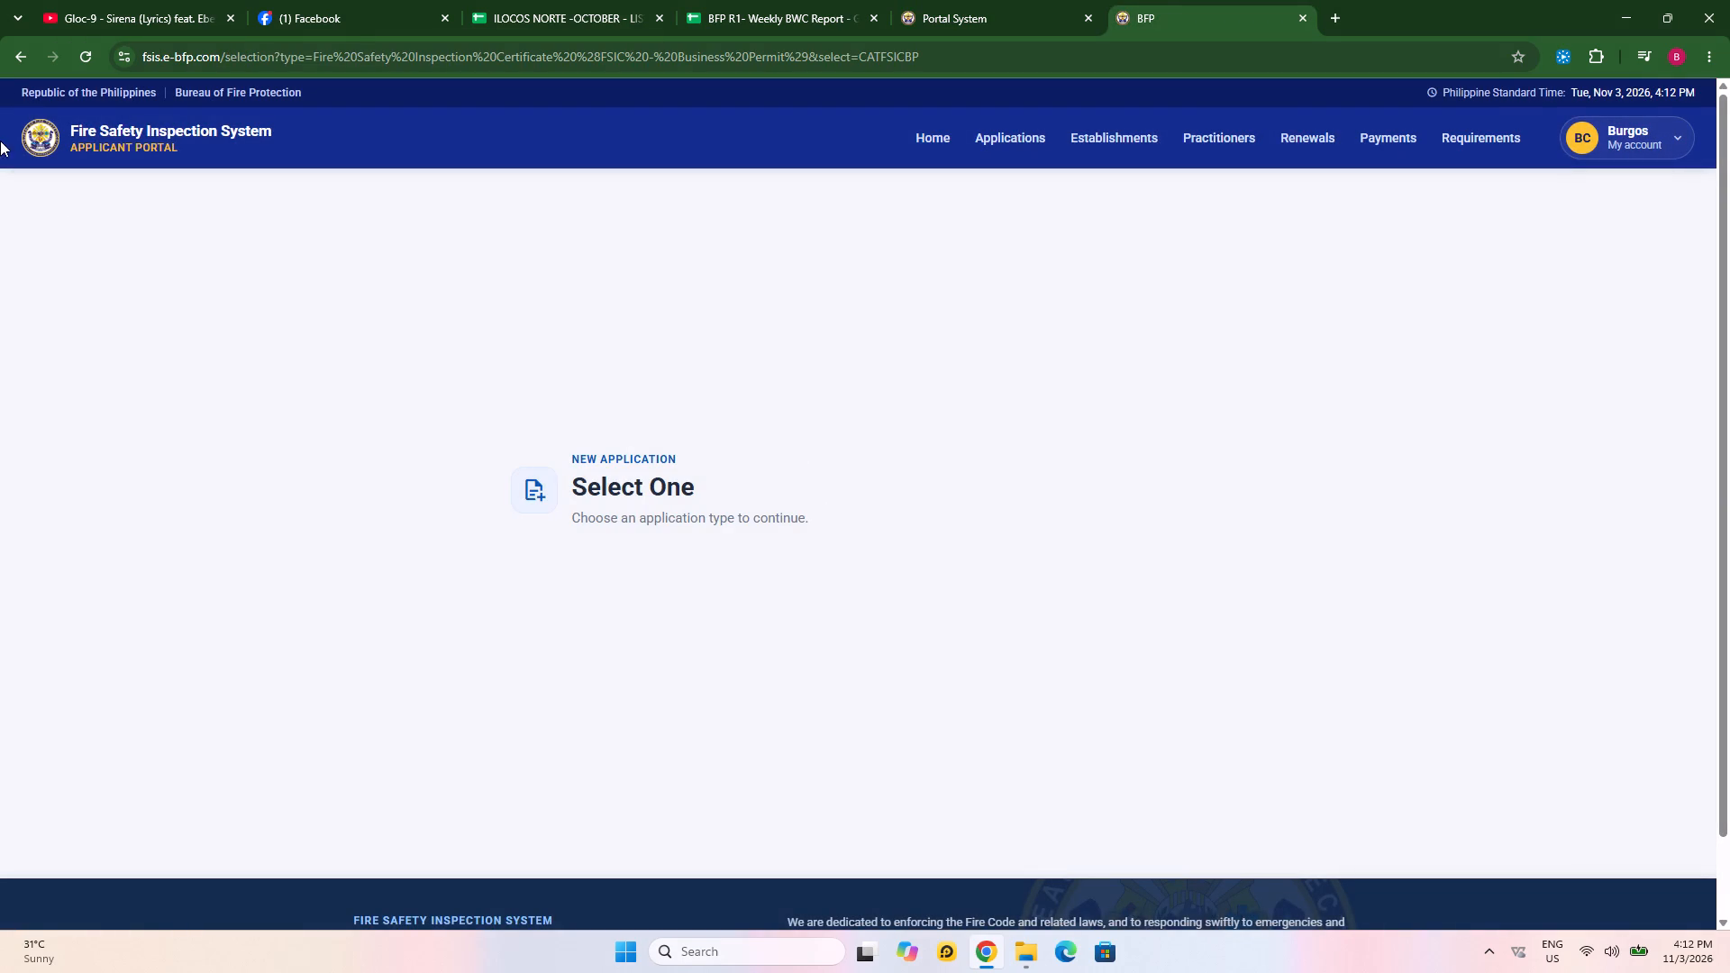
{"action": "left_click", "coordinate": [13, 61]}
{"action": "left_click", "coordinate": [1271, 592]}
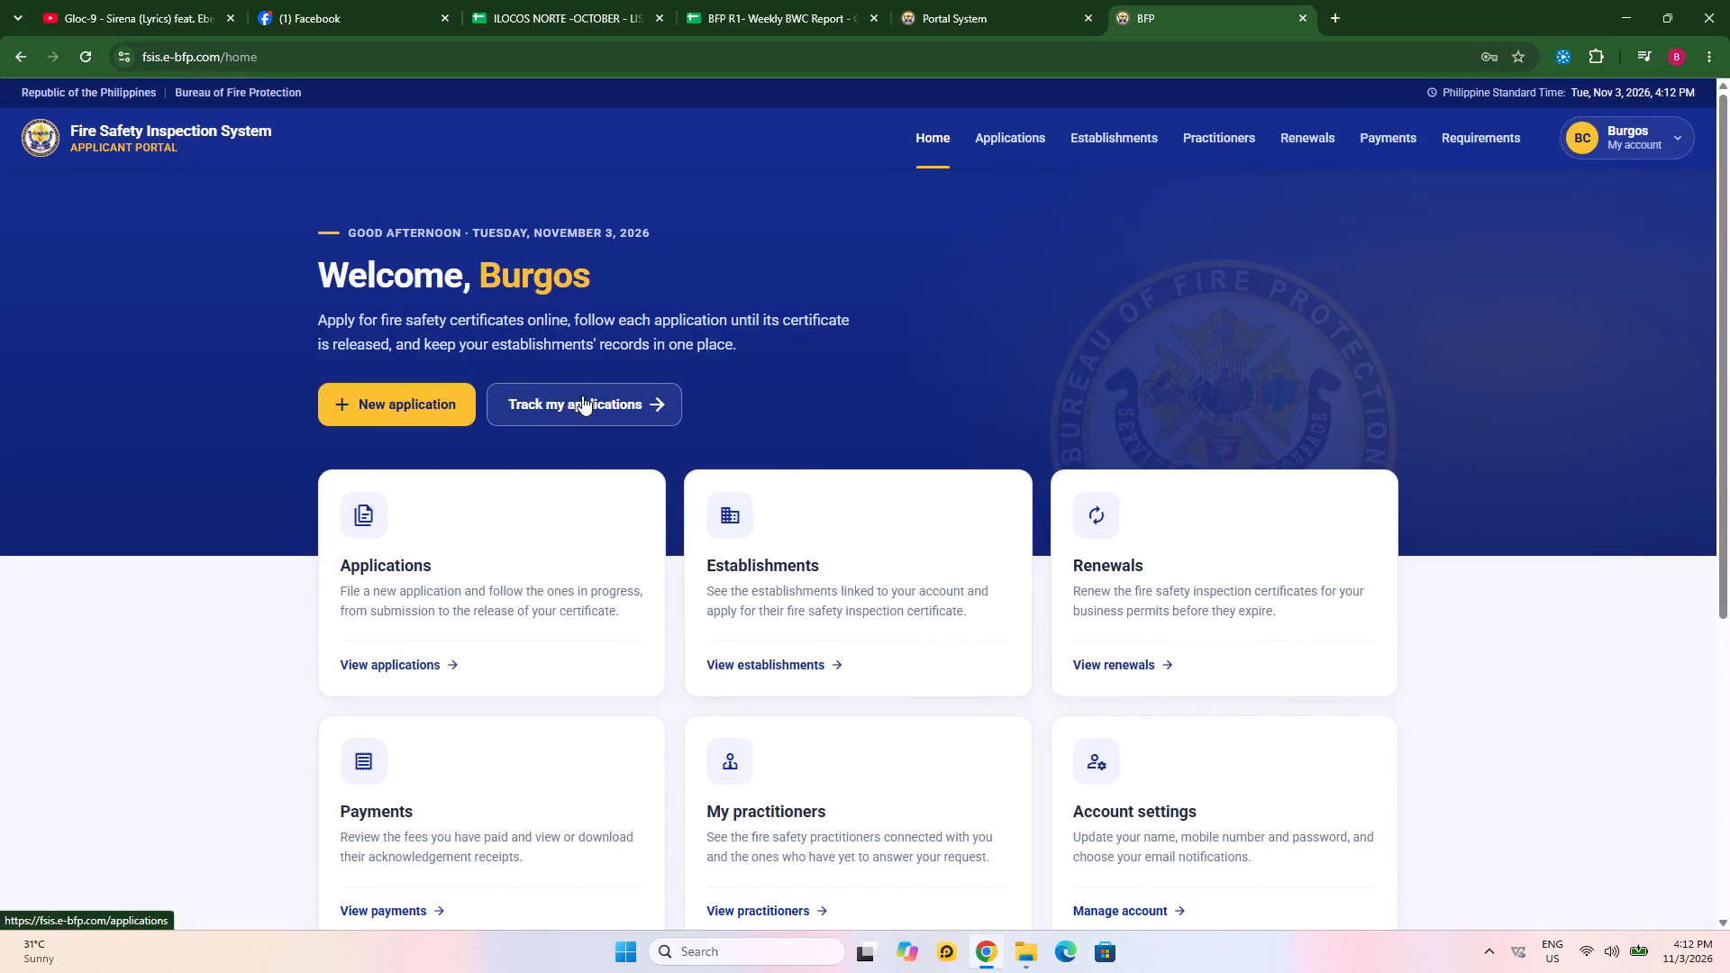
Start a new application of the type FSIC - Business Permit (Renewal).
{"action": "left_click", "coordinate": [445, 408]}
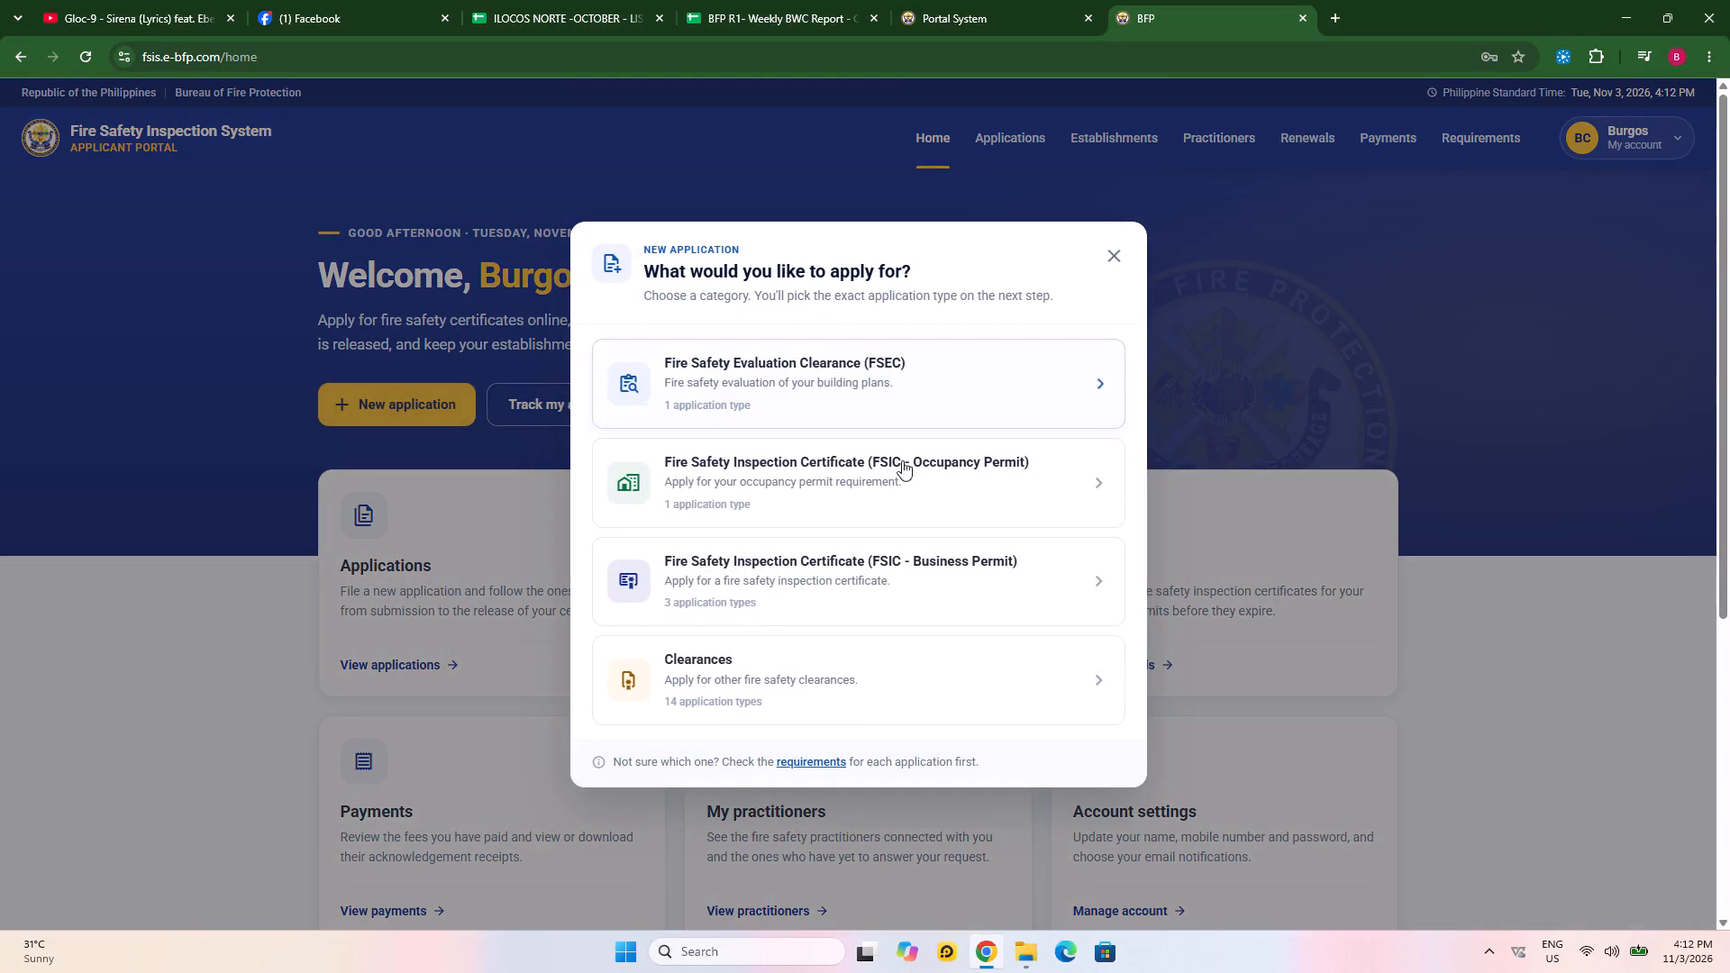
{"action": "left_click", "coordinate": [1098, 598]}
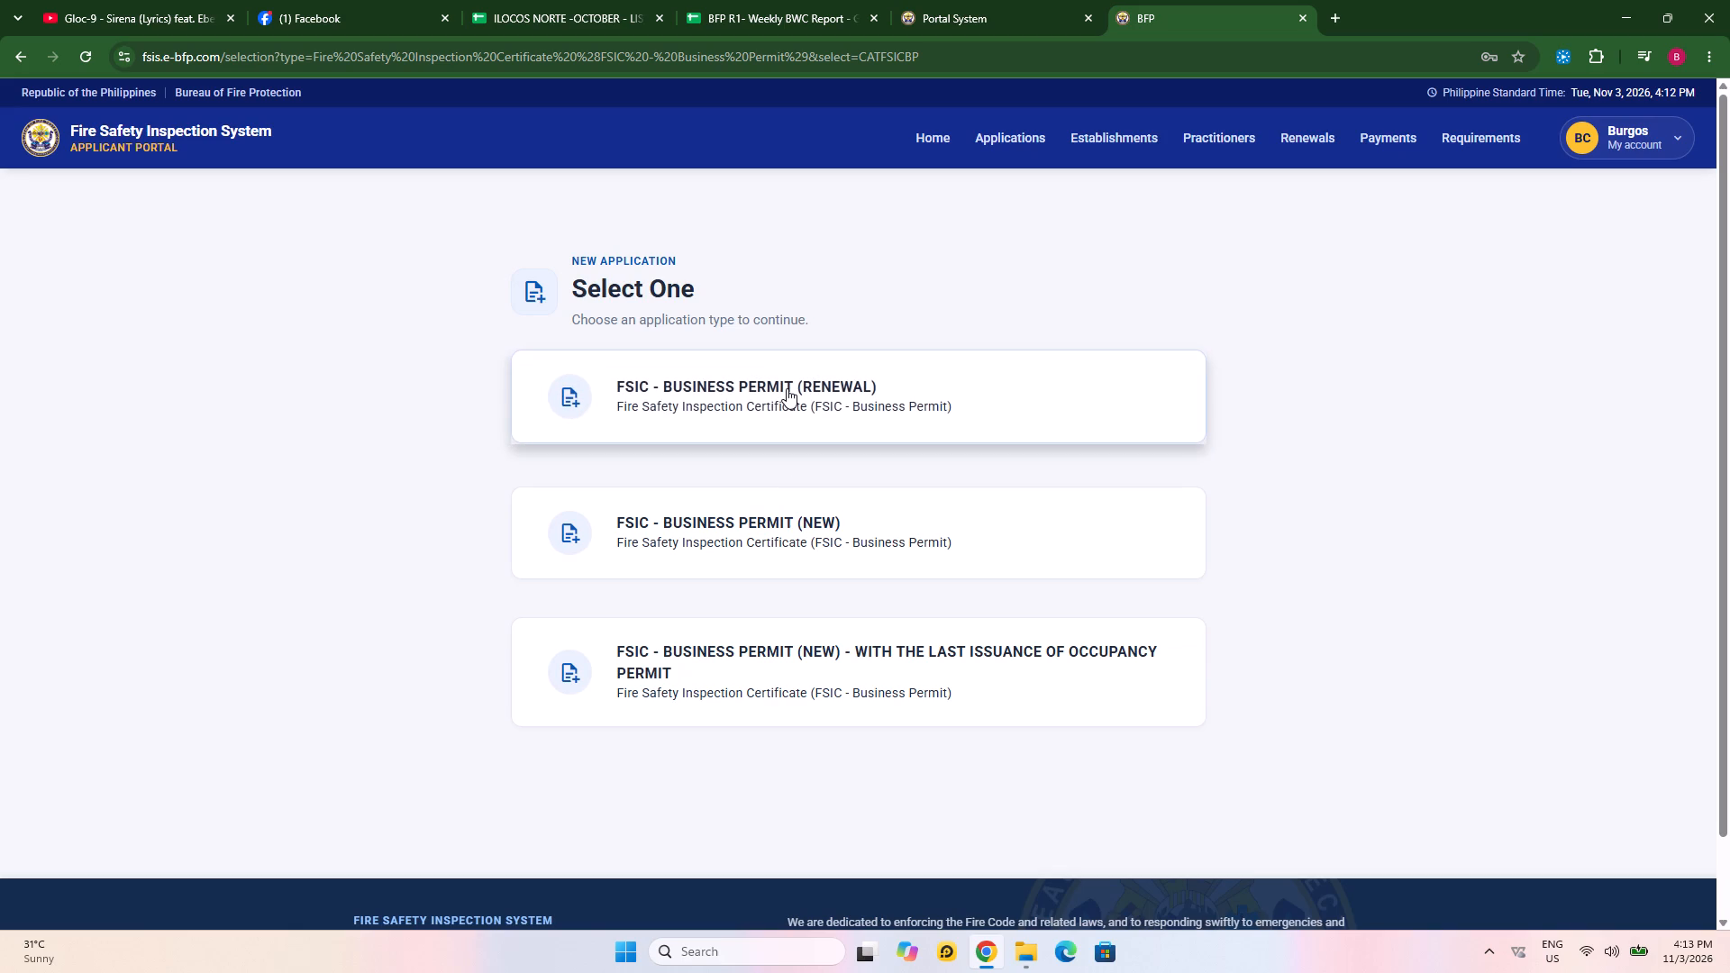
{"action": "left_click", "coordinate": [787, 388]}
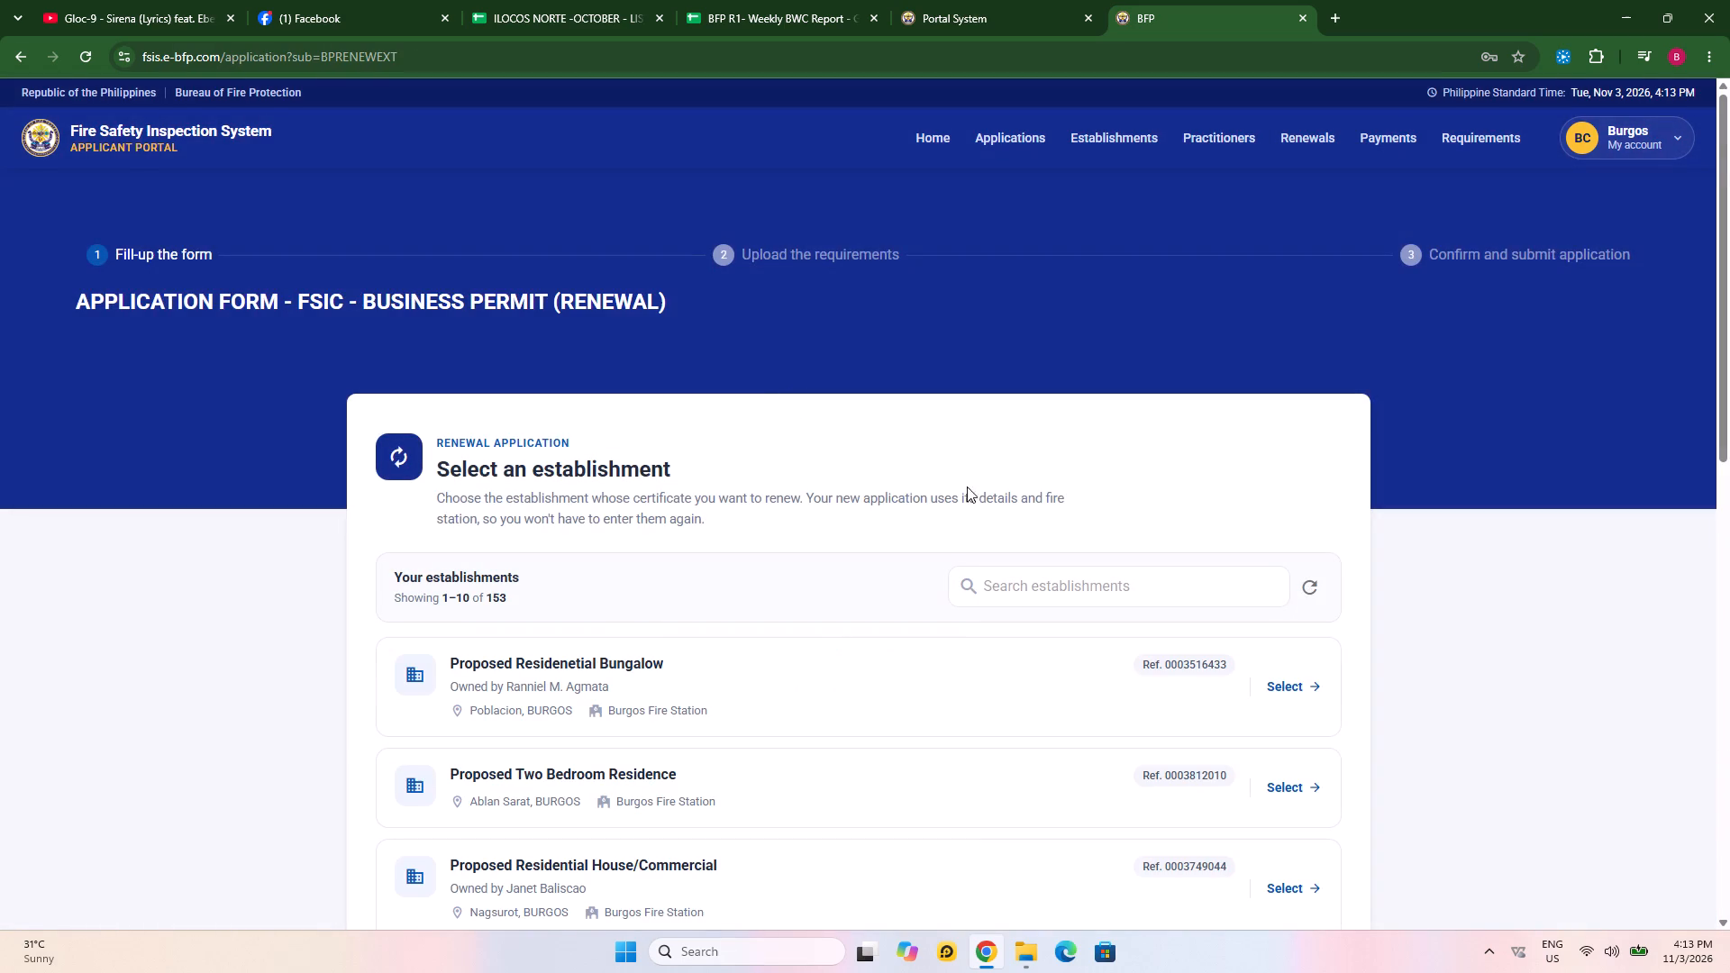
Search the establishments available for renewal for "LJ" and clear the search.
{"action": "scroll", "coordinate": [997, 501], "scroll_direction": "down", "scroll_amount": 1}
{"action": "scroll", "coordinate": [997, 501], "scroll_direction": "up", "scroll_amount": 1}
{"action": "scroll", "coordinate": [997, 501], "scroll_direction": "down", "scroll_amount": 1}
{"action": "scroll", "coordinate": [997, 501], "scroll_direction": "up", "scroll_amount": 1}
{"action": "scroll", "coordinate": [997, 501], "scroll_direction": "down", "scroll_amount": 1}
{"action": "left_click", "coordinate": [1051, 484]}
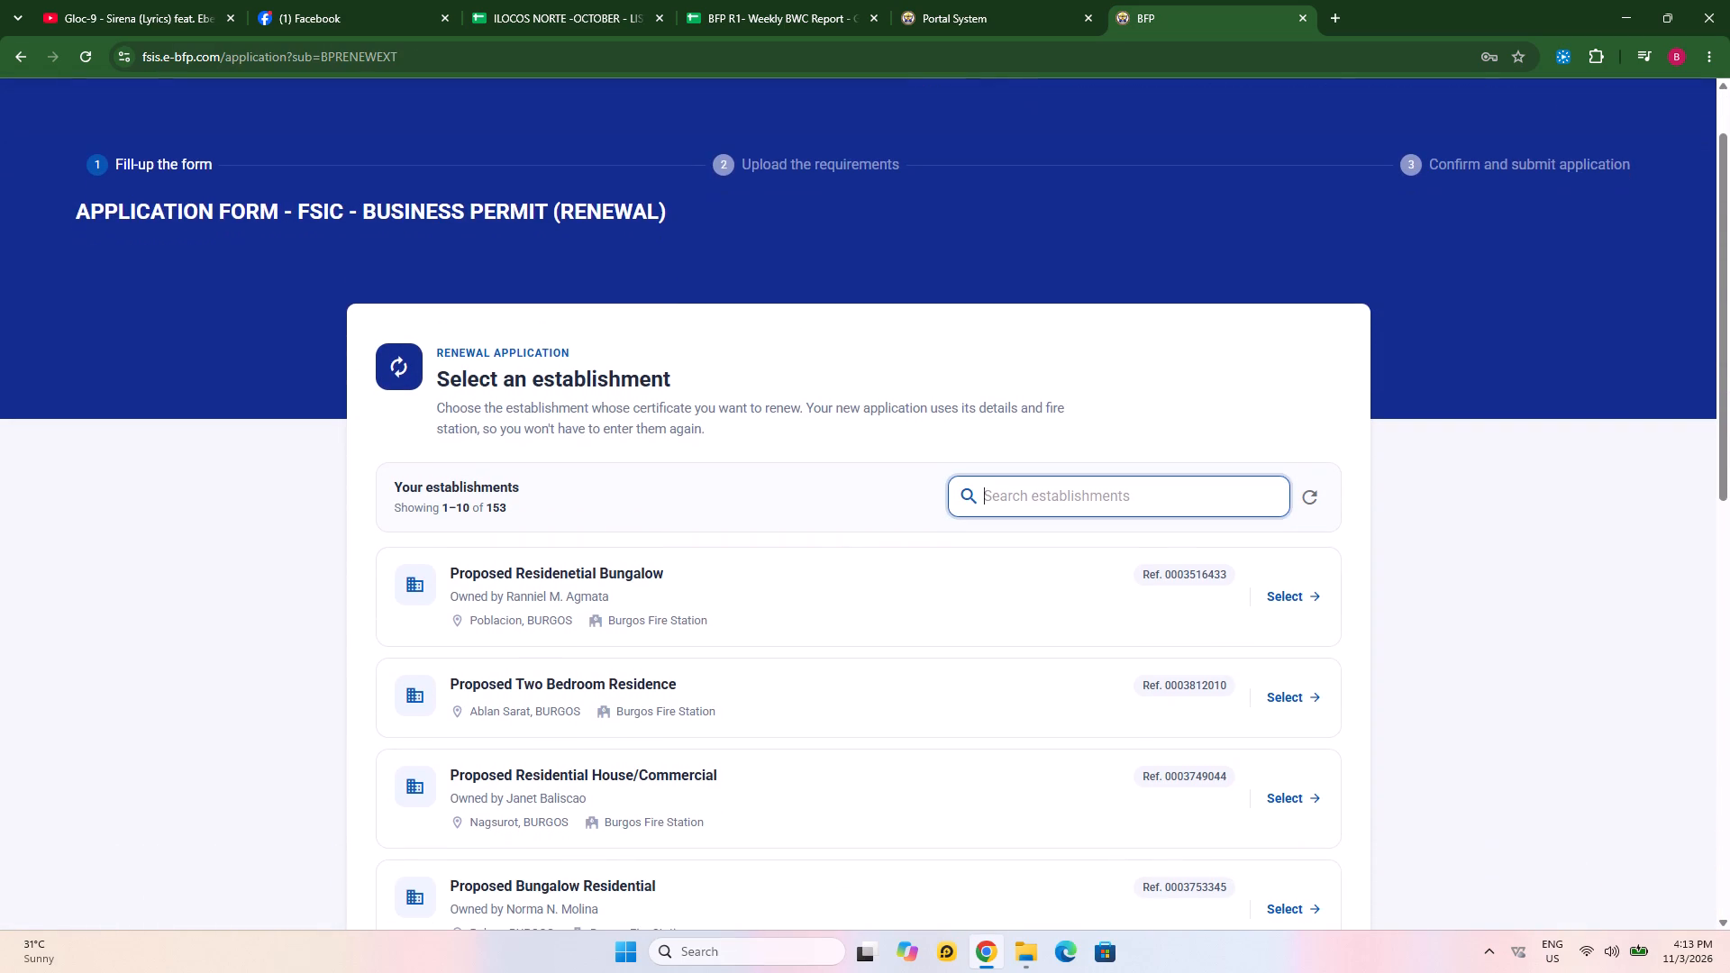
{"action": "key", "text": "shift+l"}
{"action": "key", "text": "Return"}
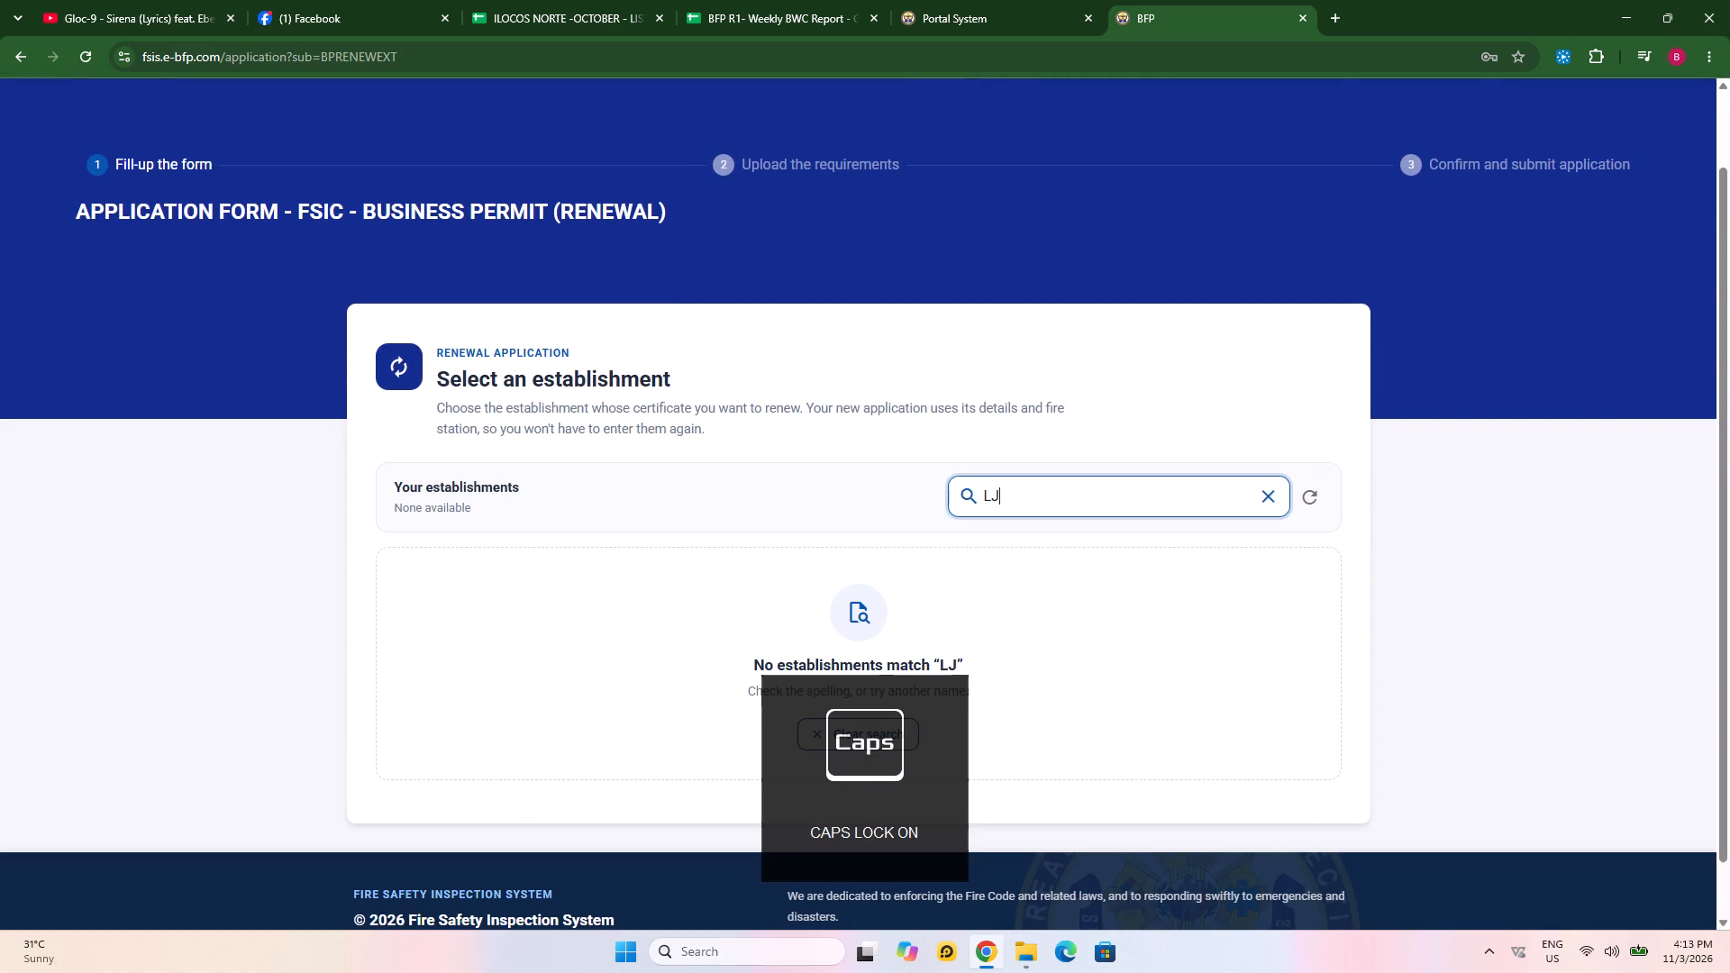
{"action": "key", "text": "BackSpace"}
{"action": "key", "text": "BackSpace"}
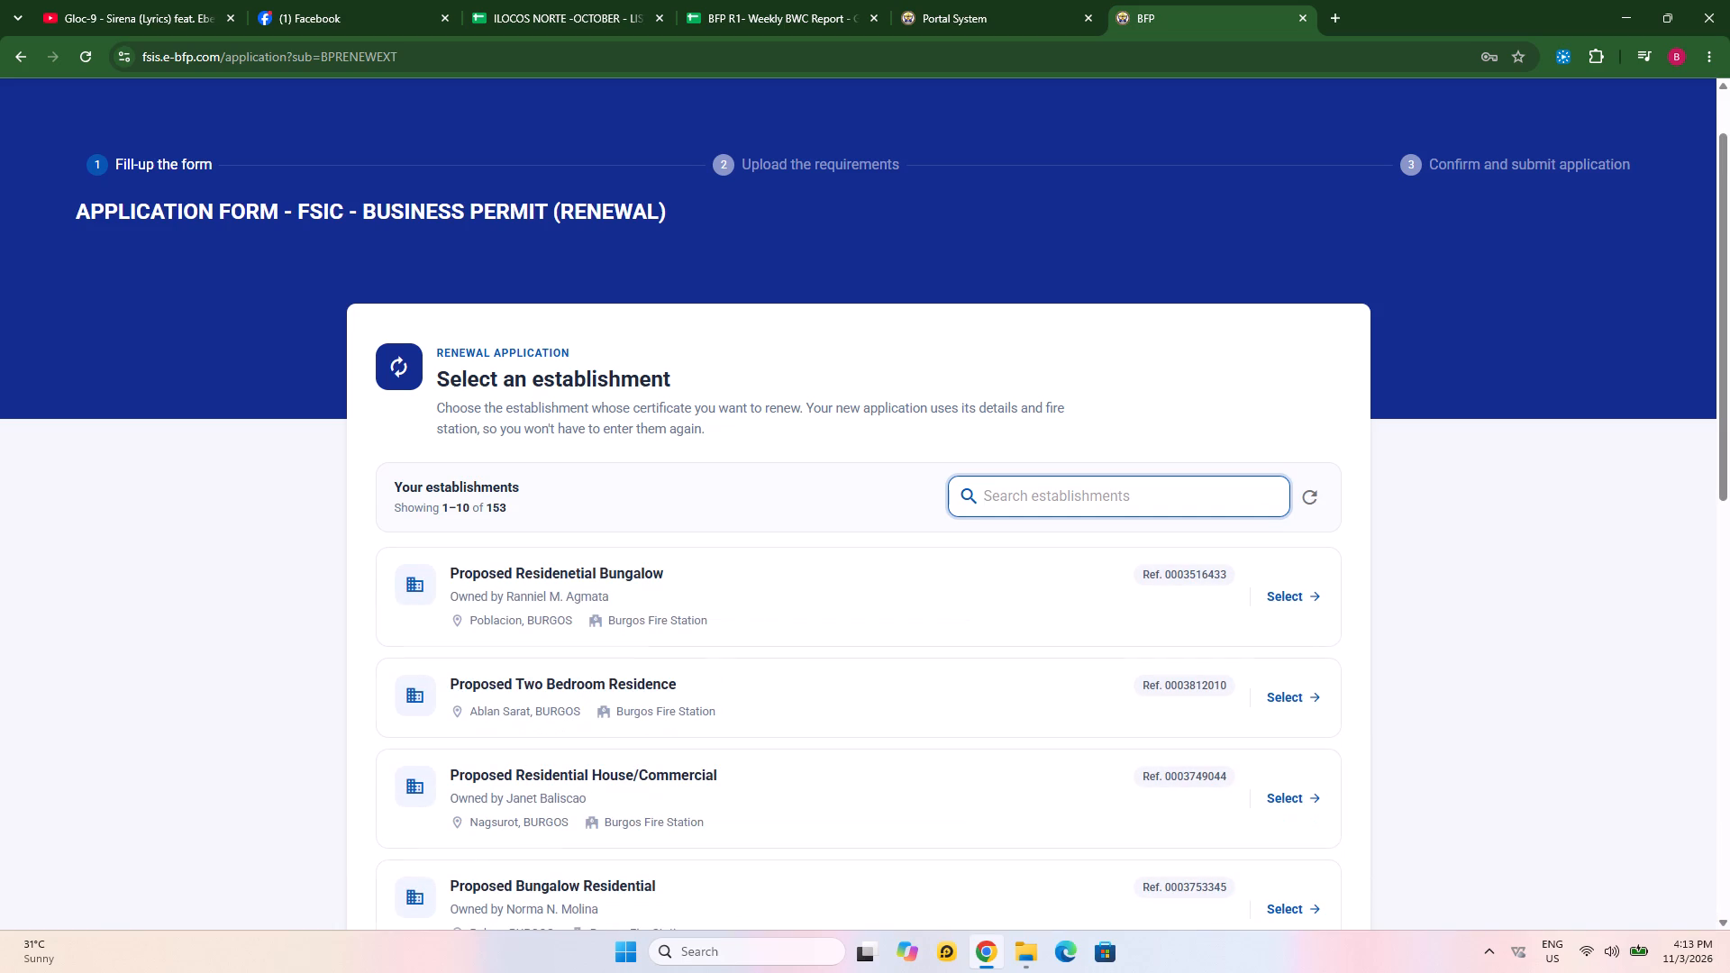
Search the establishments available for renewal for "Jerry" and clear the search.
{"action": "key", "text": "j"}
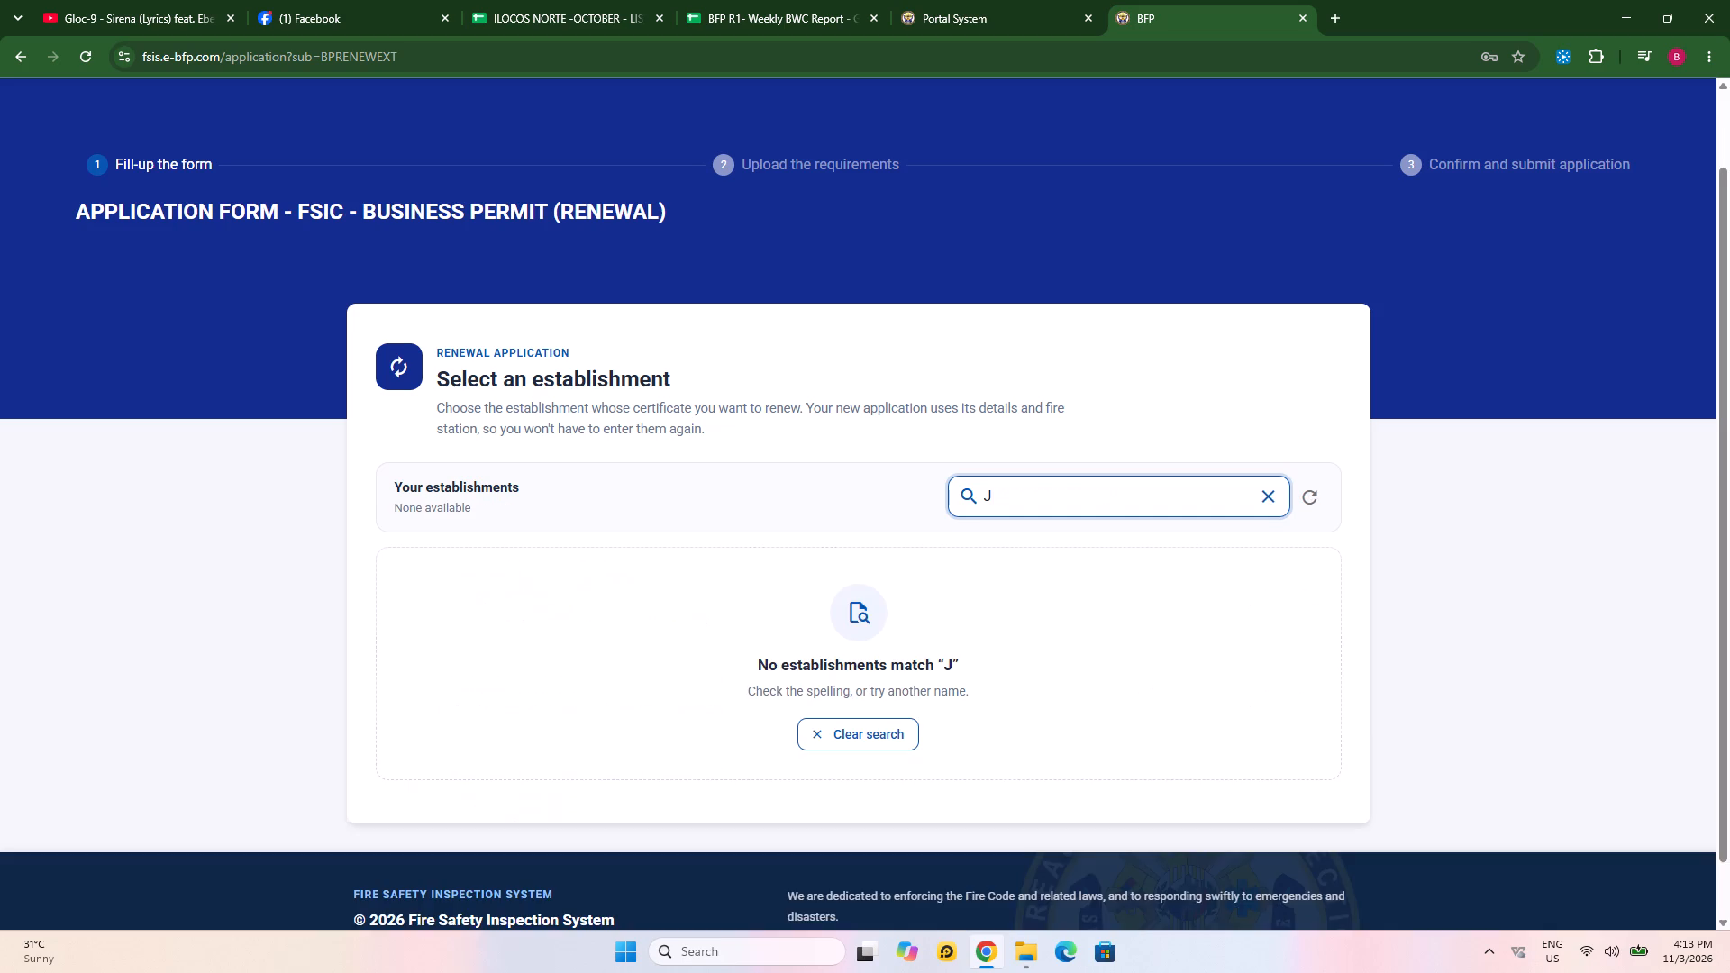
{"action": "key", "text": "e"}
{"action": "key", "text": "BackSpace"}
{"action": "type", "text": "rry"}
{"action": "key", "text": "BackSpace"}
{"action": "key", "text": "BackSpace"}
{"action": "key", "text": "BackSpace"}
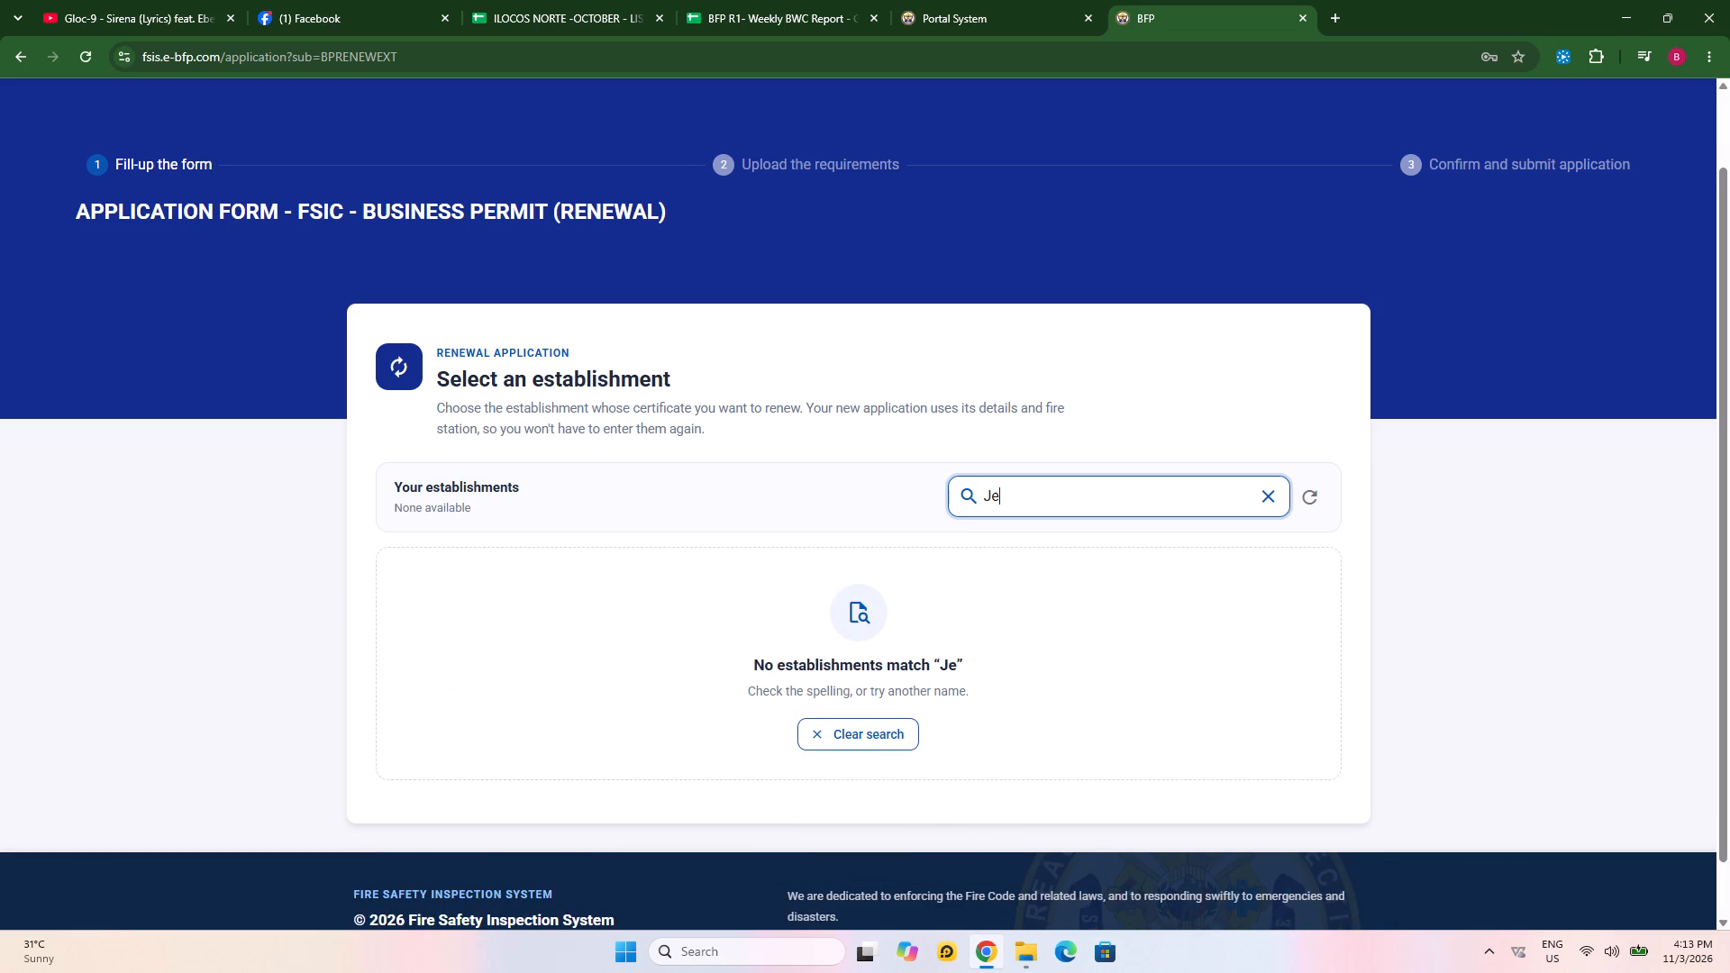
{"action": "key", "text": "BackSpace"}
{"action": "key", "text": "BackSpace"}
{"action": "key", "text": "BackSpace"}
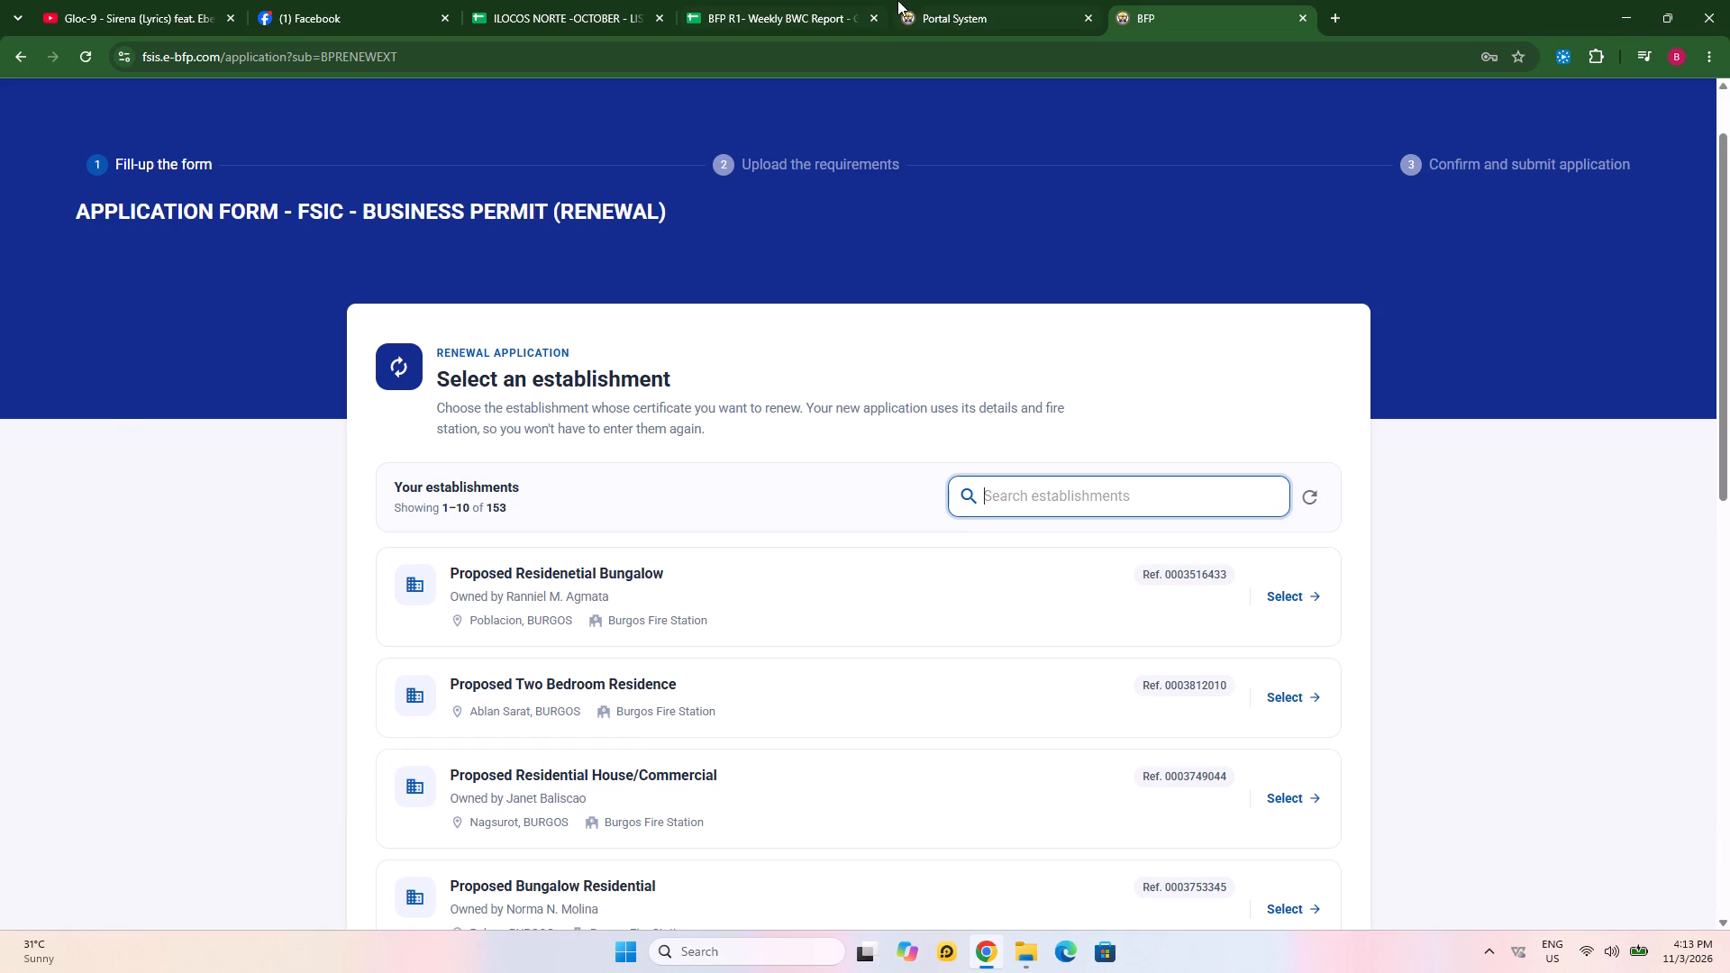
Return to the Portal System and log out of the current account.
{"action": "left_click", "coordinate": [898, 0]}
{"action": "left_click_drag", "start_coordinate": [106, 297], "coordinate": [1173, 218]}
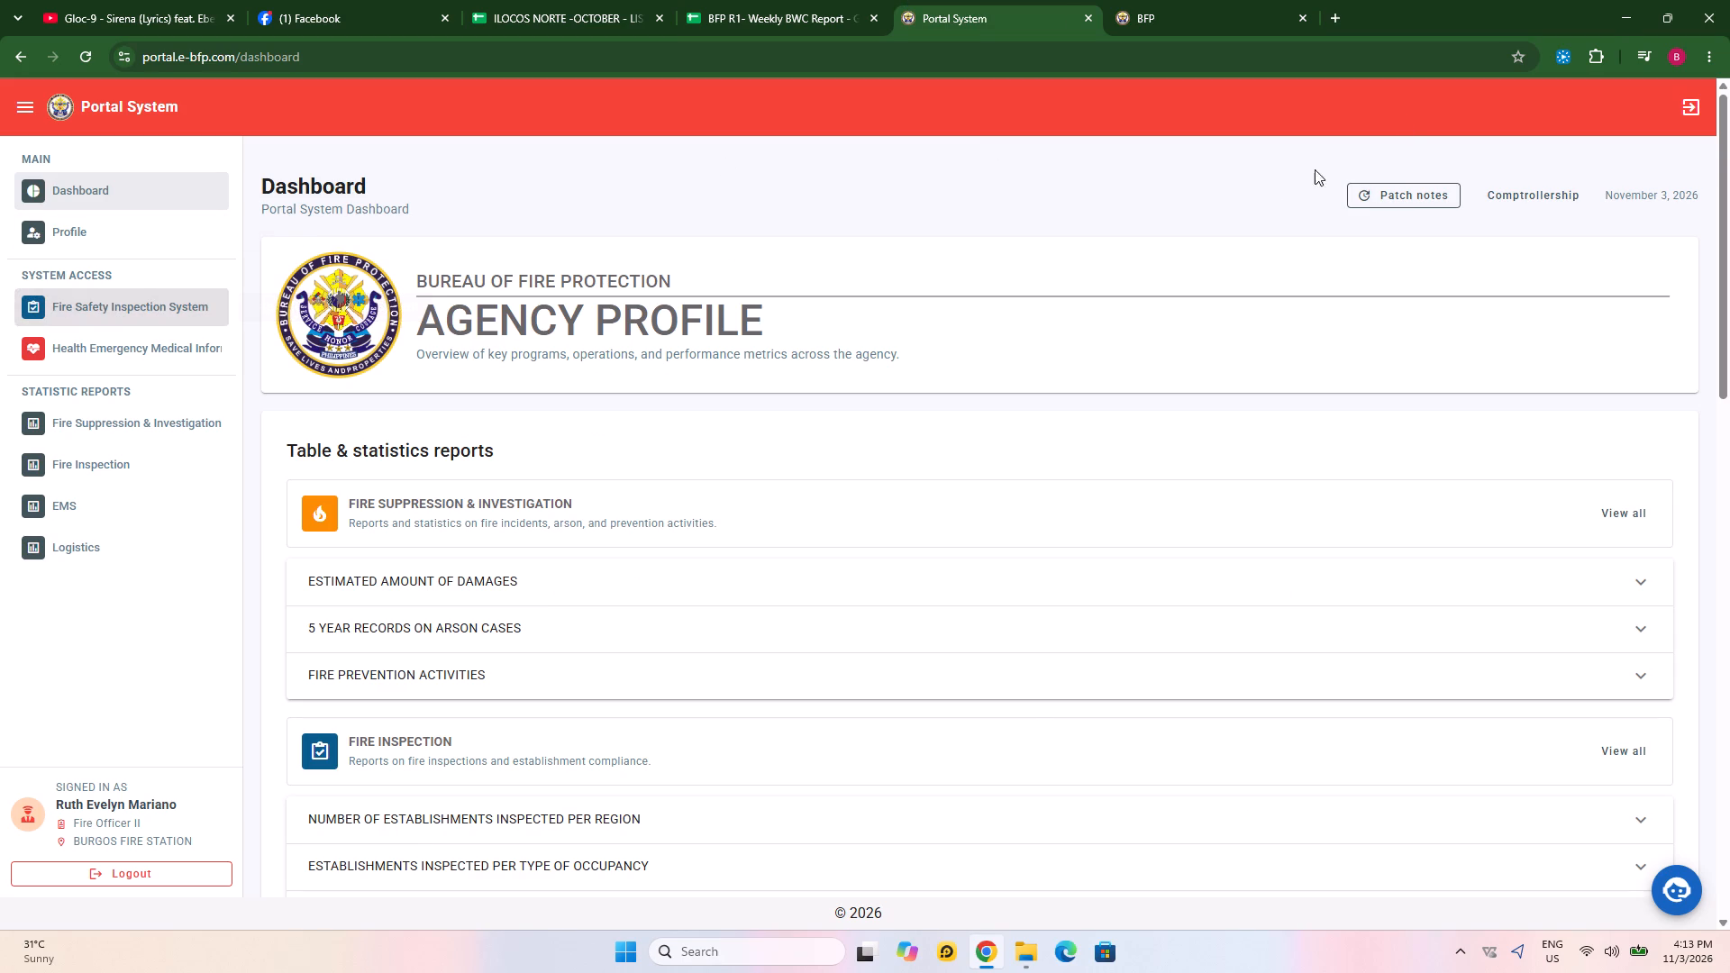
{"action": "left_click", "coordinate": [1691, 101]}
{"action": "left_click", "coordinate": [980, 580]}
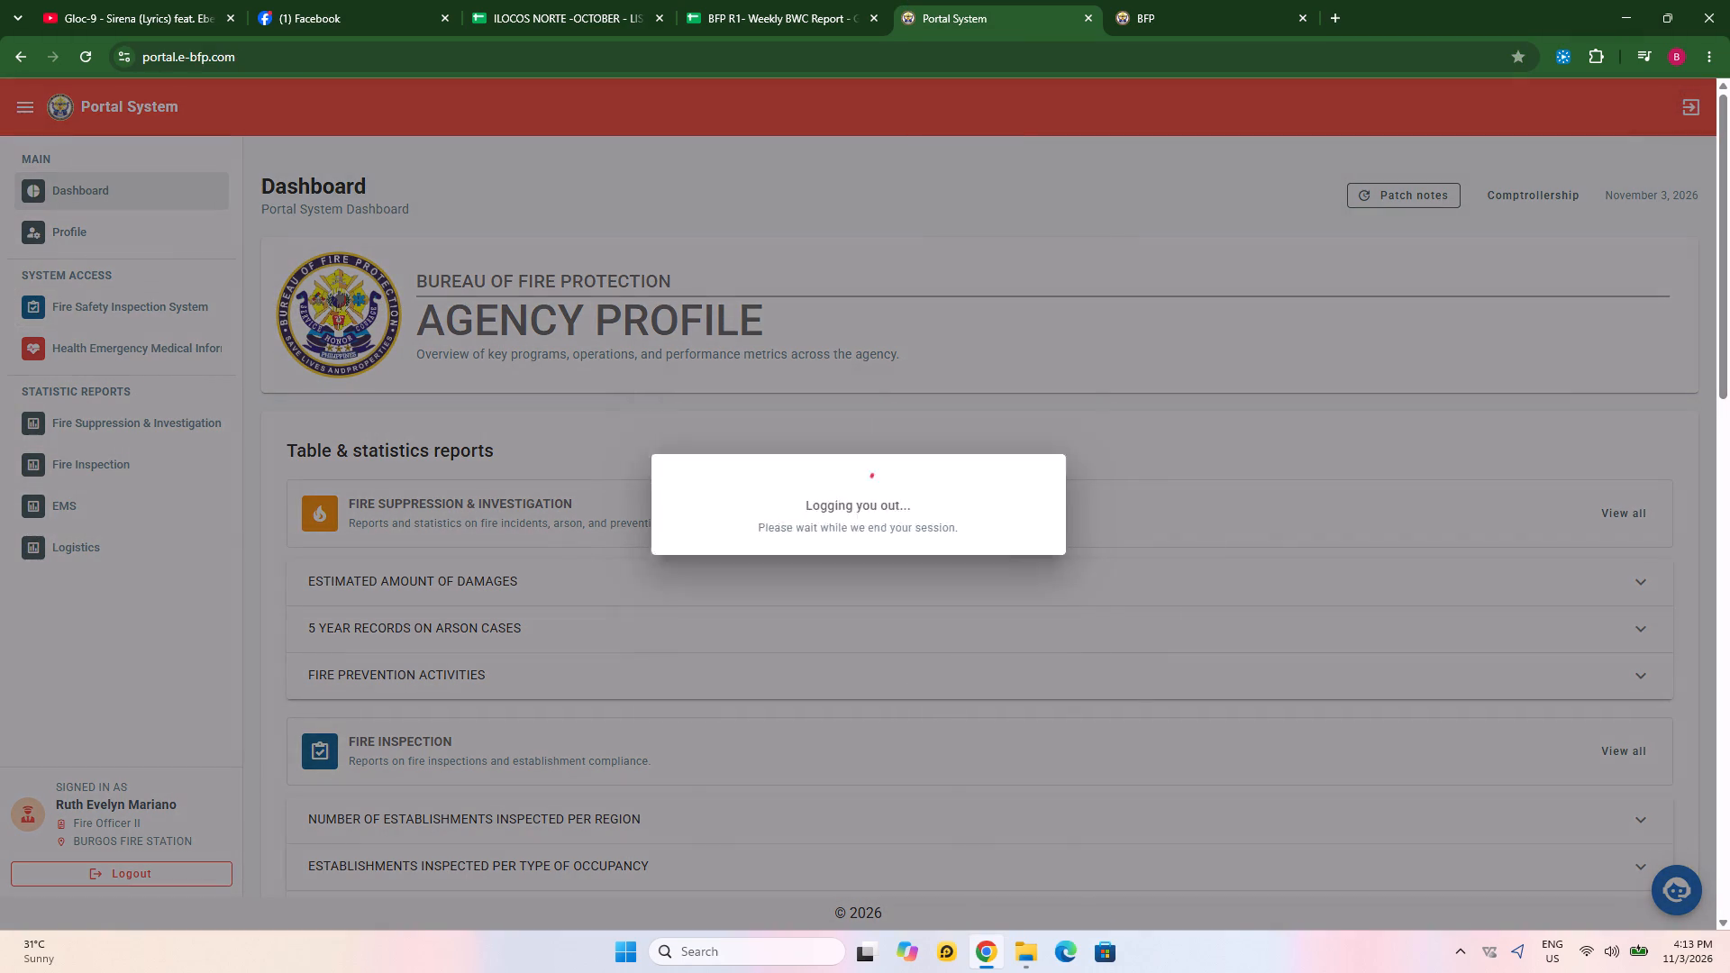
Log in to the Portal System with the Customer Relations Officer's saved credentials.
{"action": "double_click", "coordinate": [884, 510]}
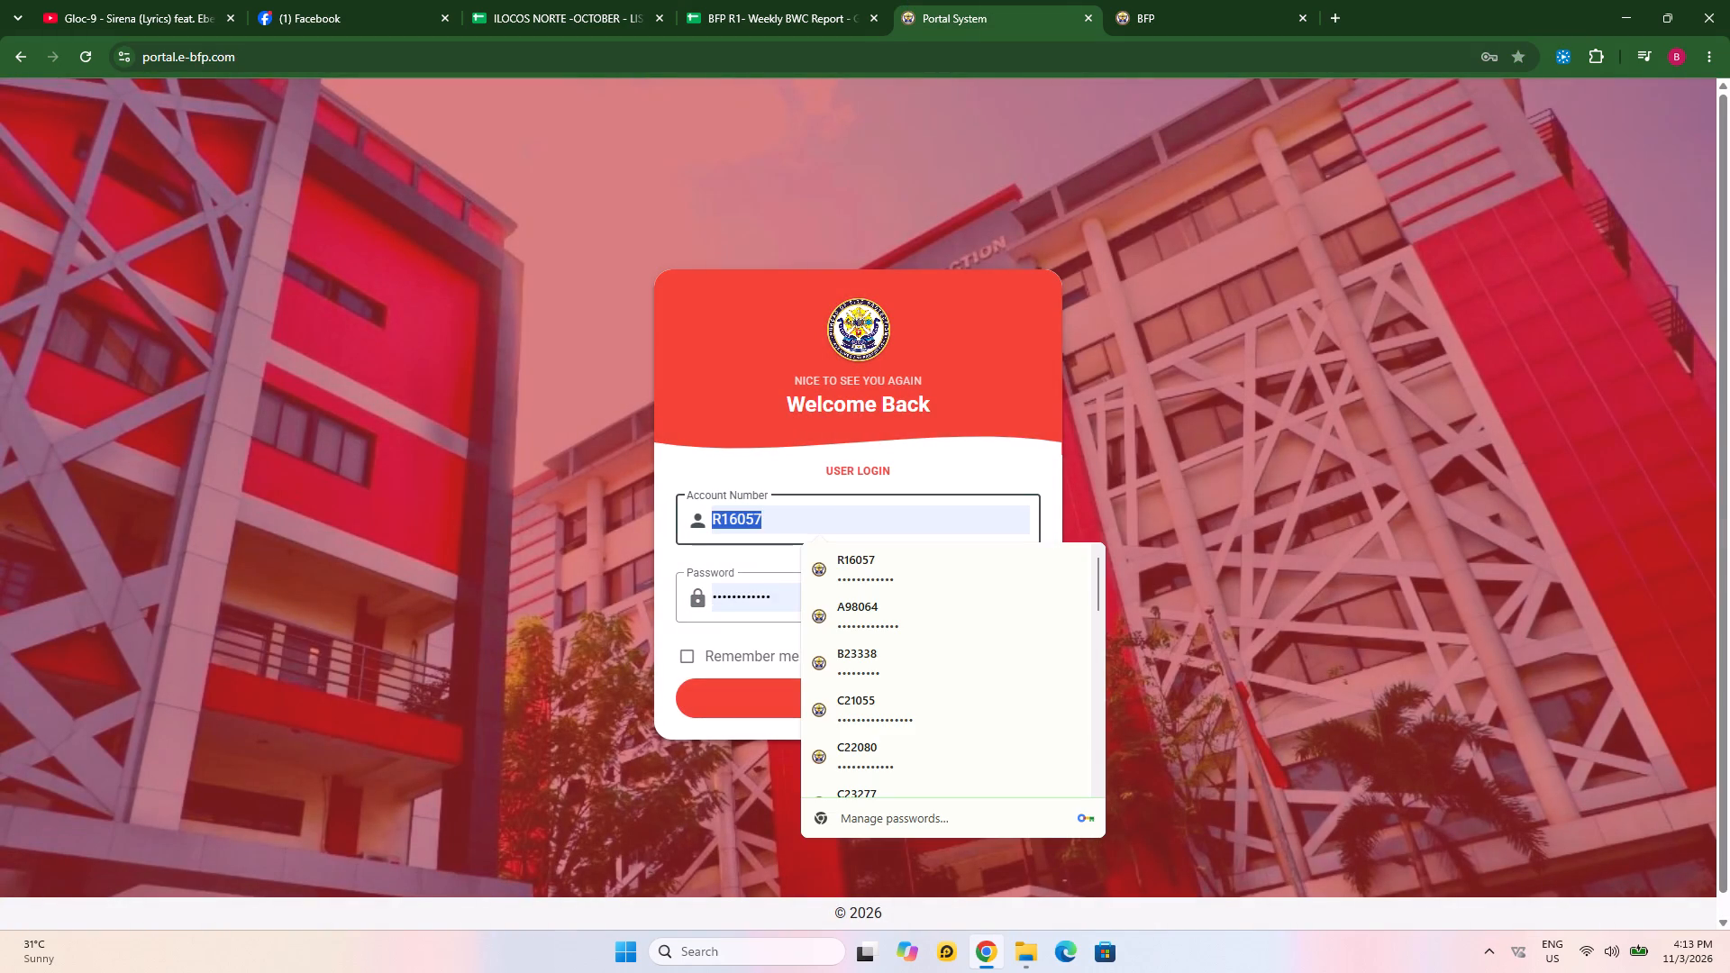
{"action": "key", "text": "v"}
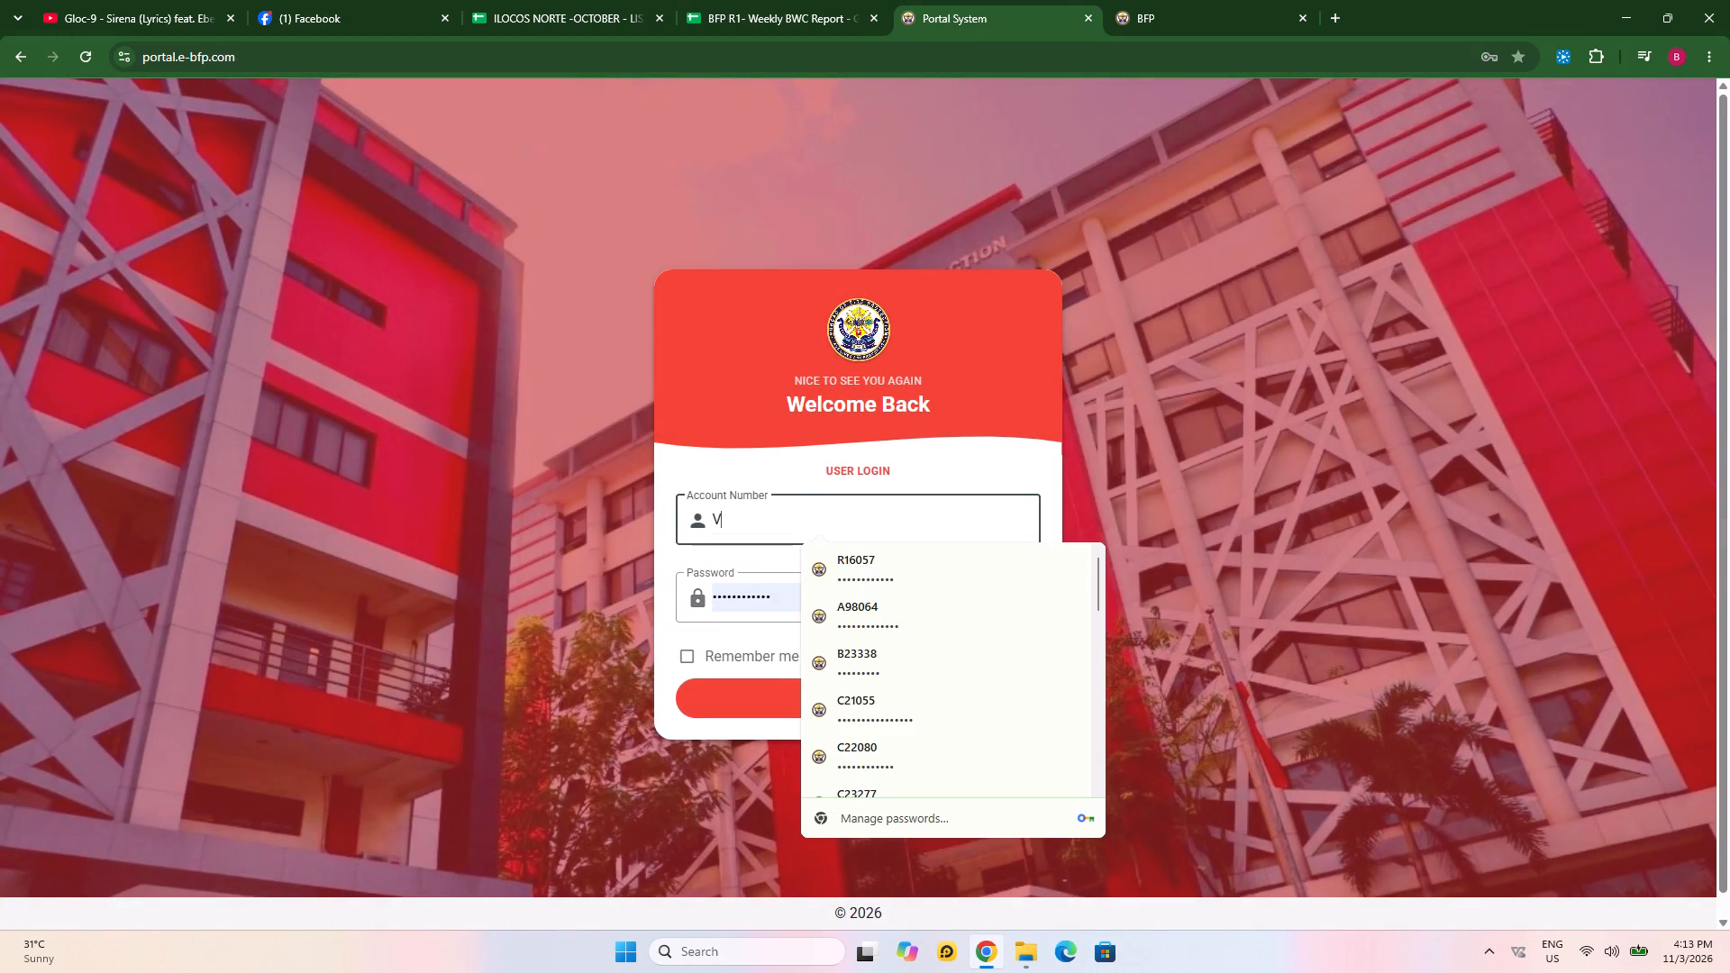
{"action": "key", "text": "Down"}
{"action": "key", "text": "Return"}
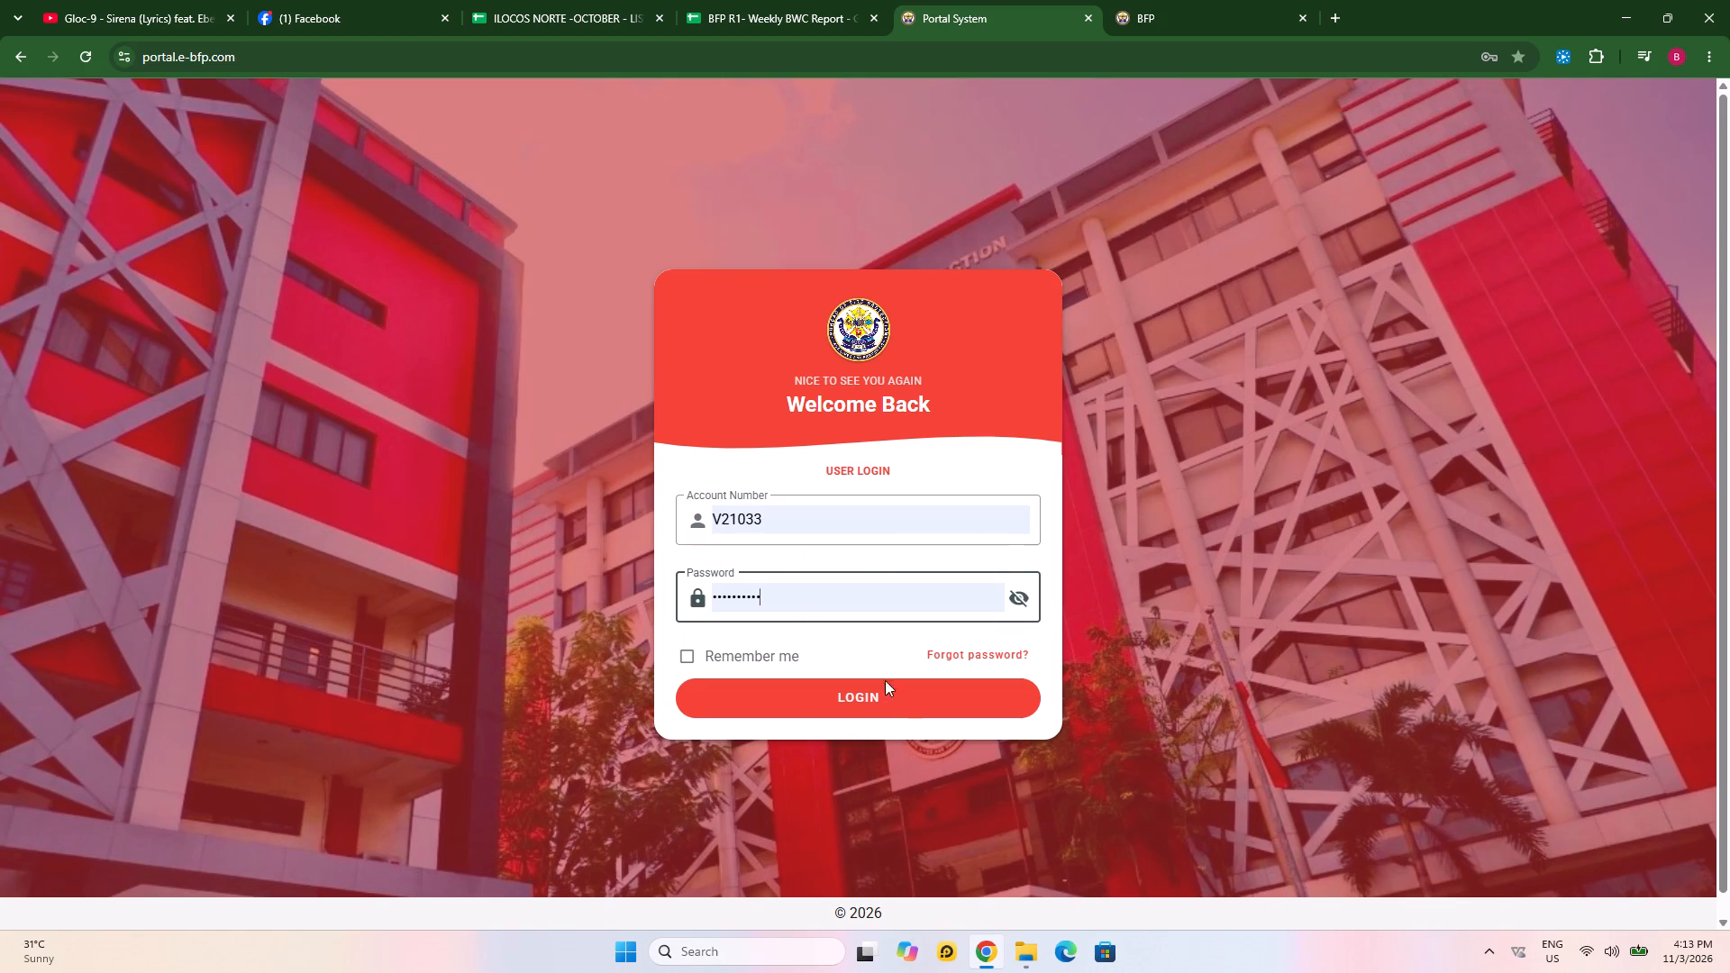
{"action": "left_click", "coordinate": [884, 698]}
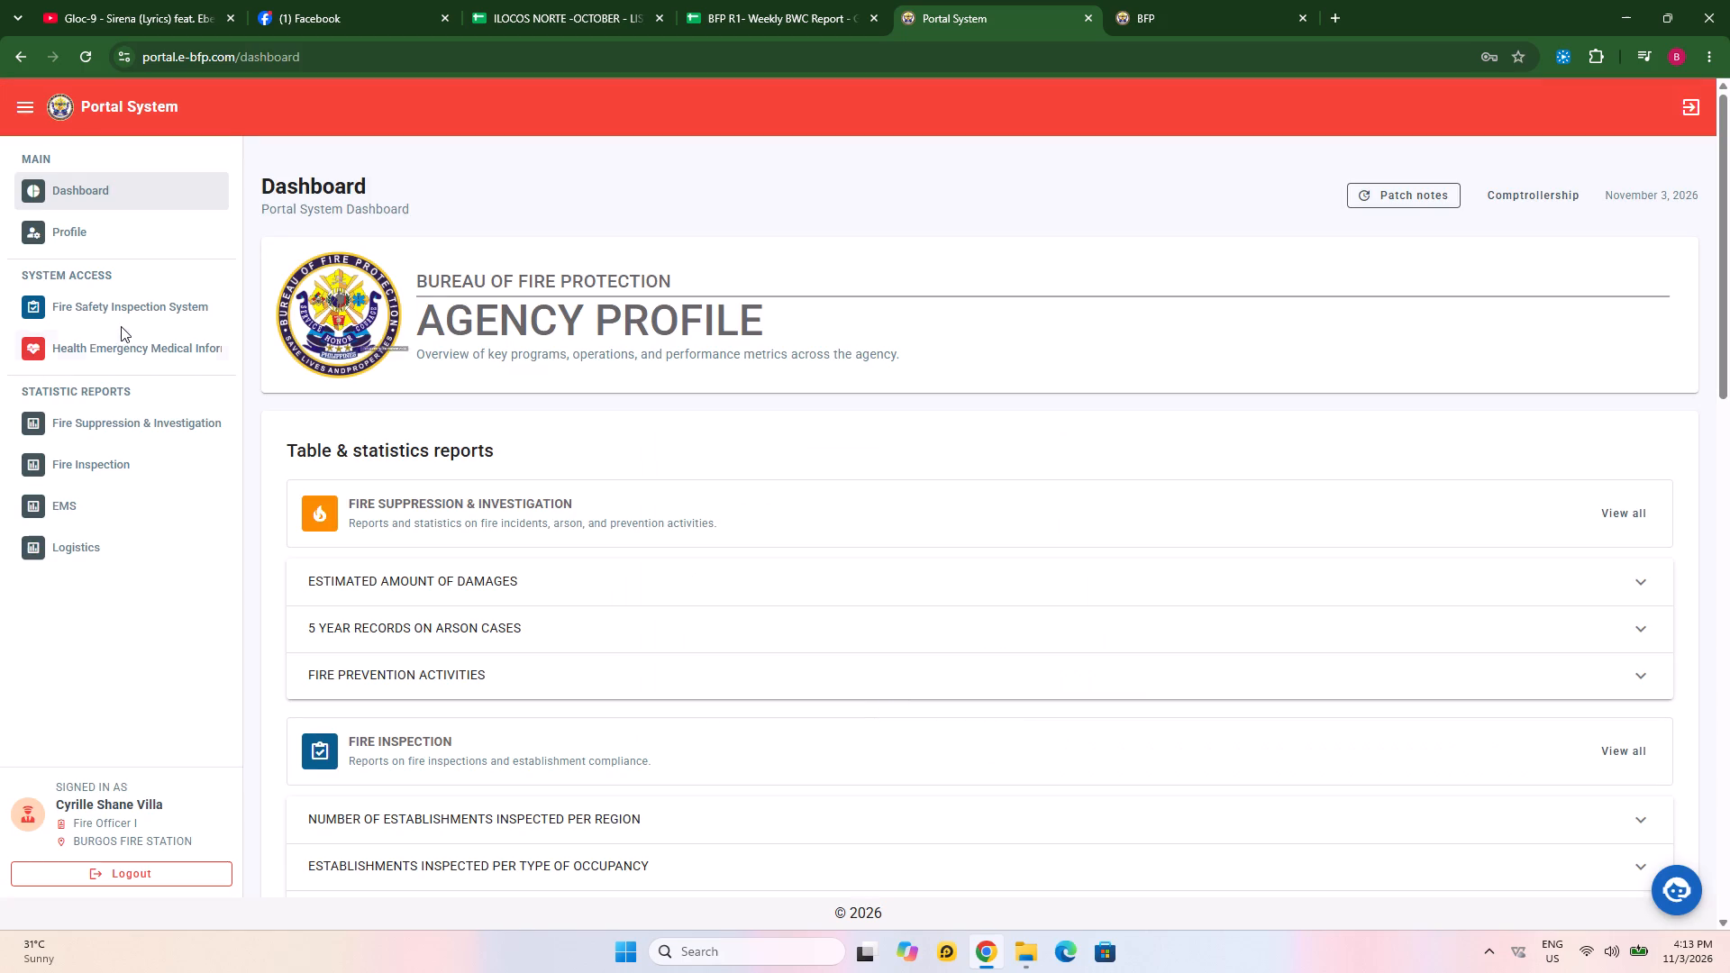
Open the Fire Safety Inspection System and view the pending FSEC / FSIC / Other Clearance applications.
{"action": "left_click", "coordinate": [121, 310]}
{"action": "left_click", "coordinate": [1044, 605]}
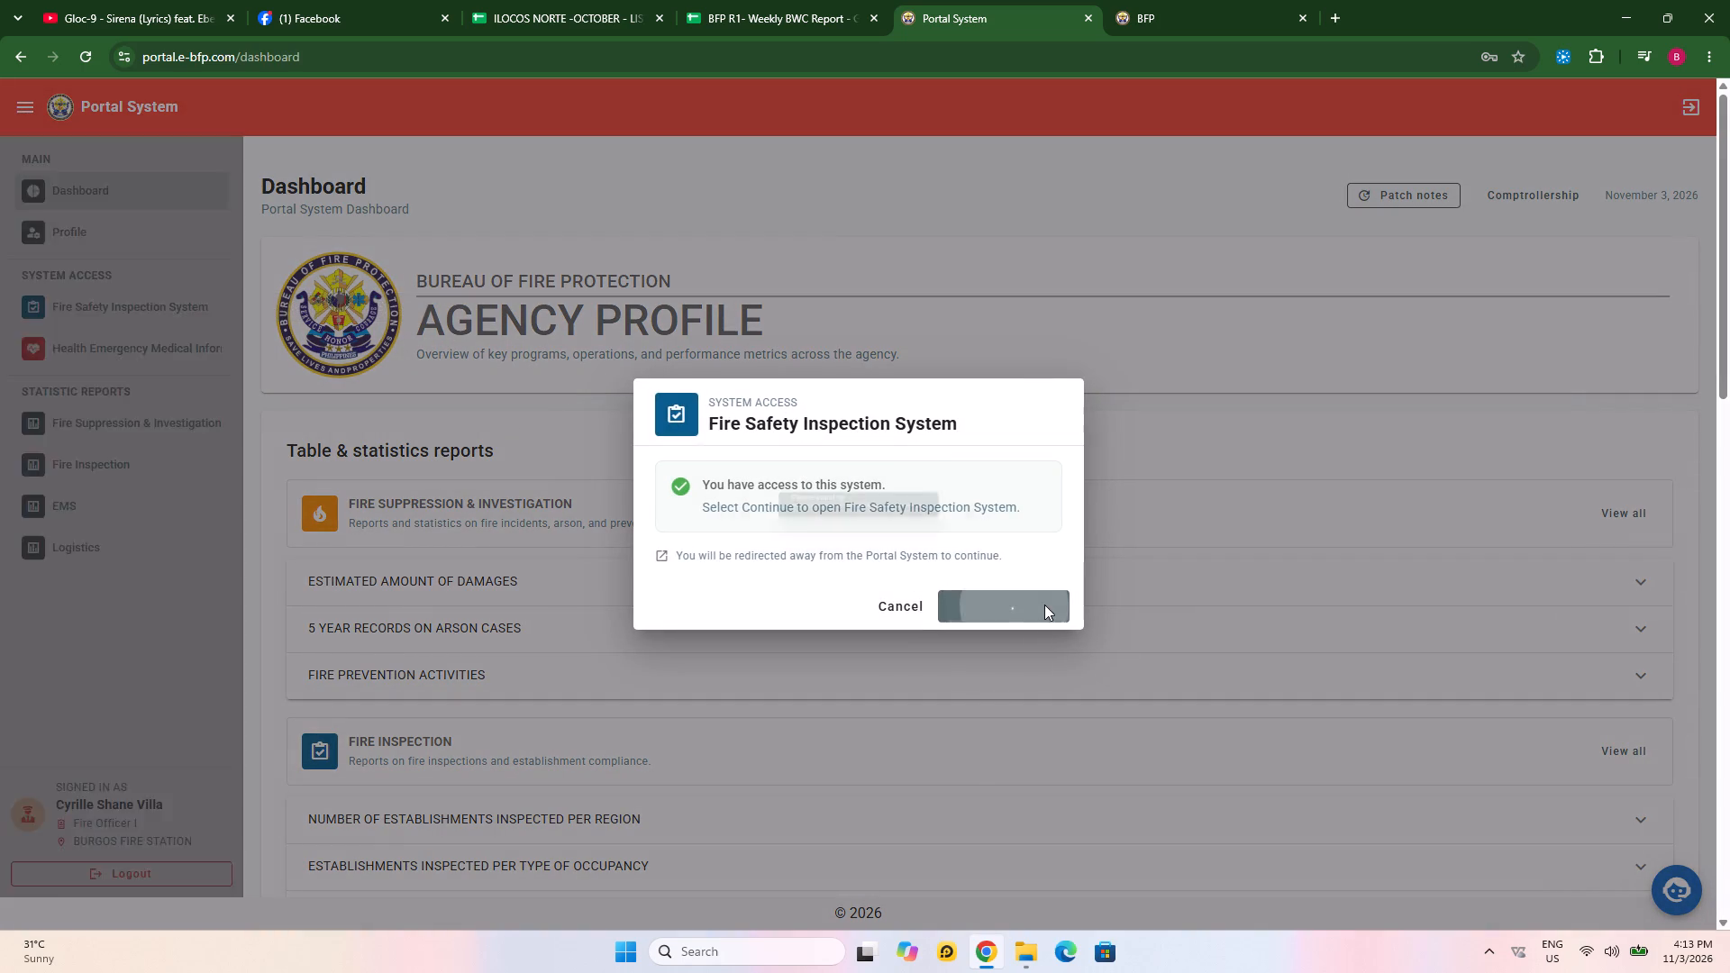
{"action": "left_click", "coordinate": [1187, 4]}
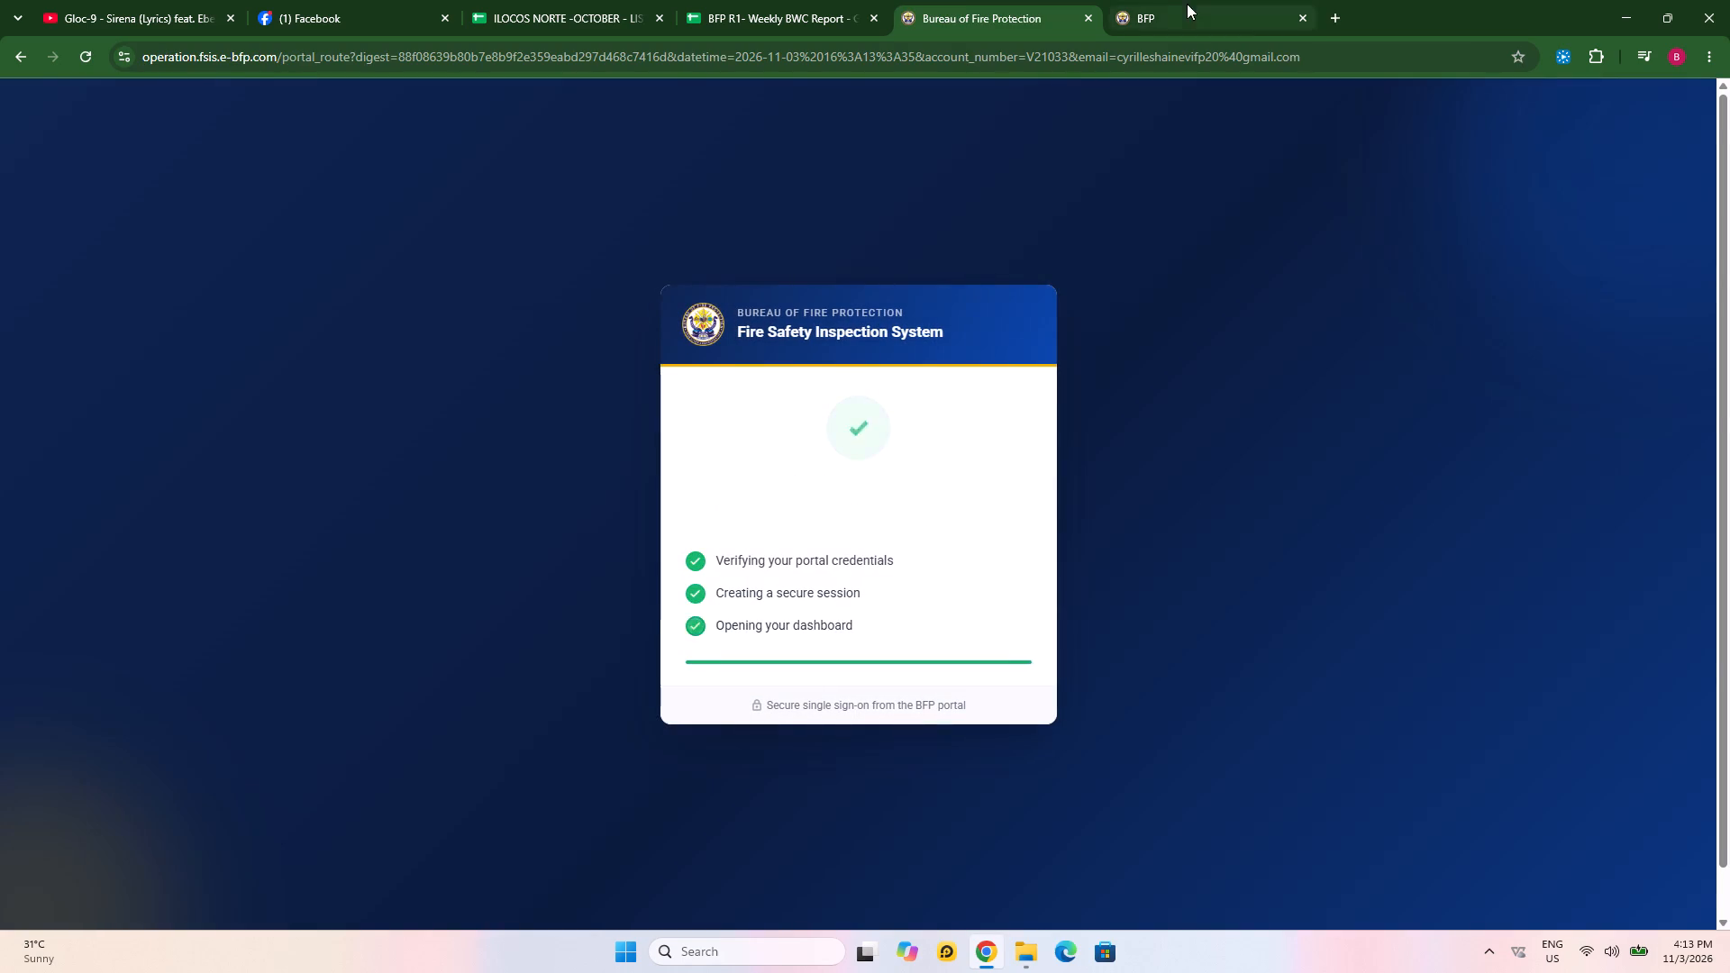
{"action": "left_click", "coordinate": [1046, 0]}
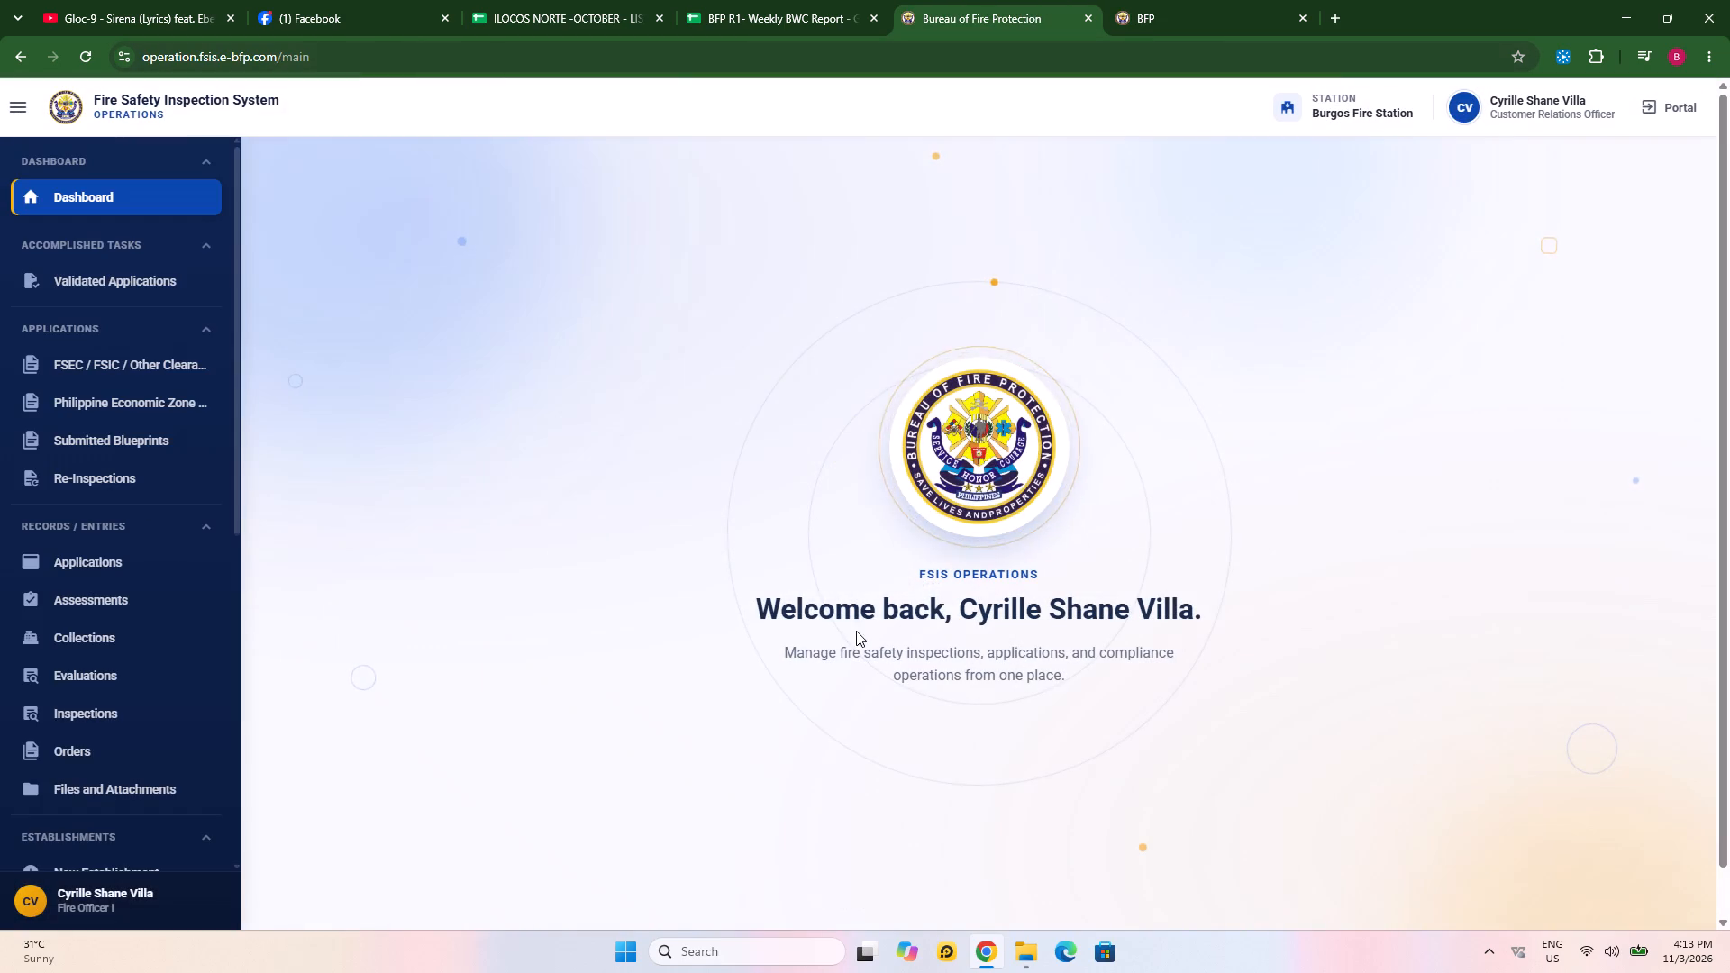
{"action": "left_click", "coordinate": [68, 359]}
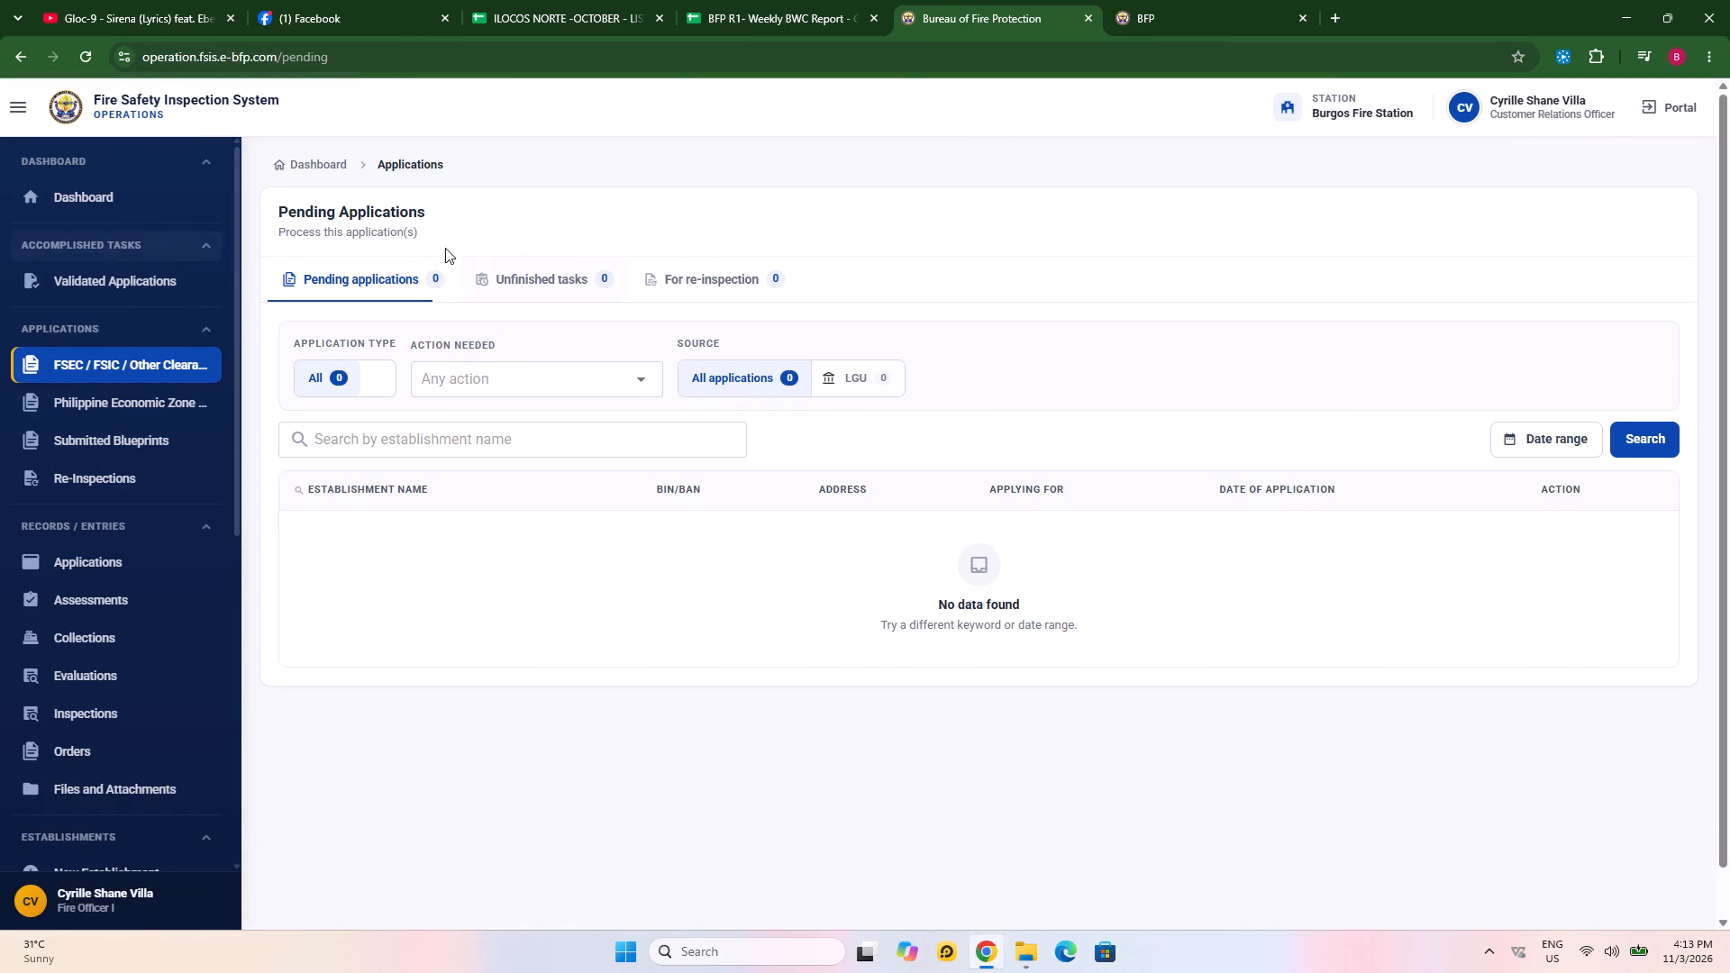
Search the applicant portal's renewal establishments for "Jerry" again and clear the search.
{"action": "left_click", "coordinate": [1208, 0]}
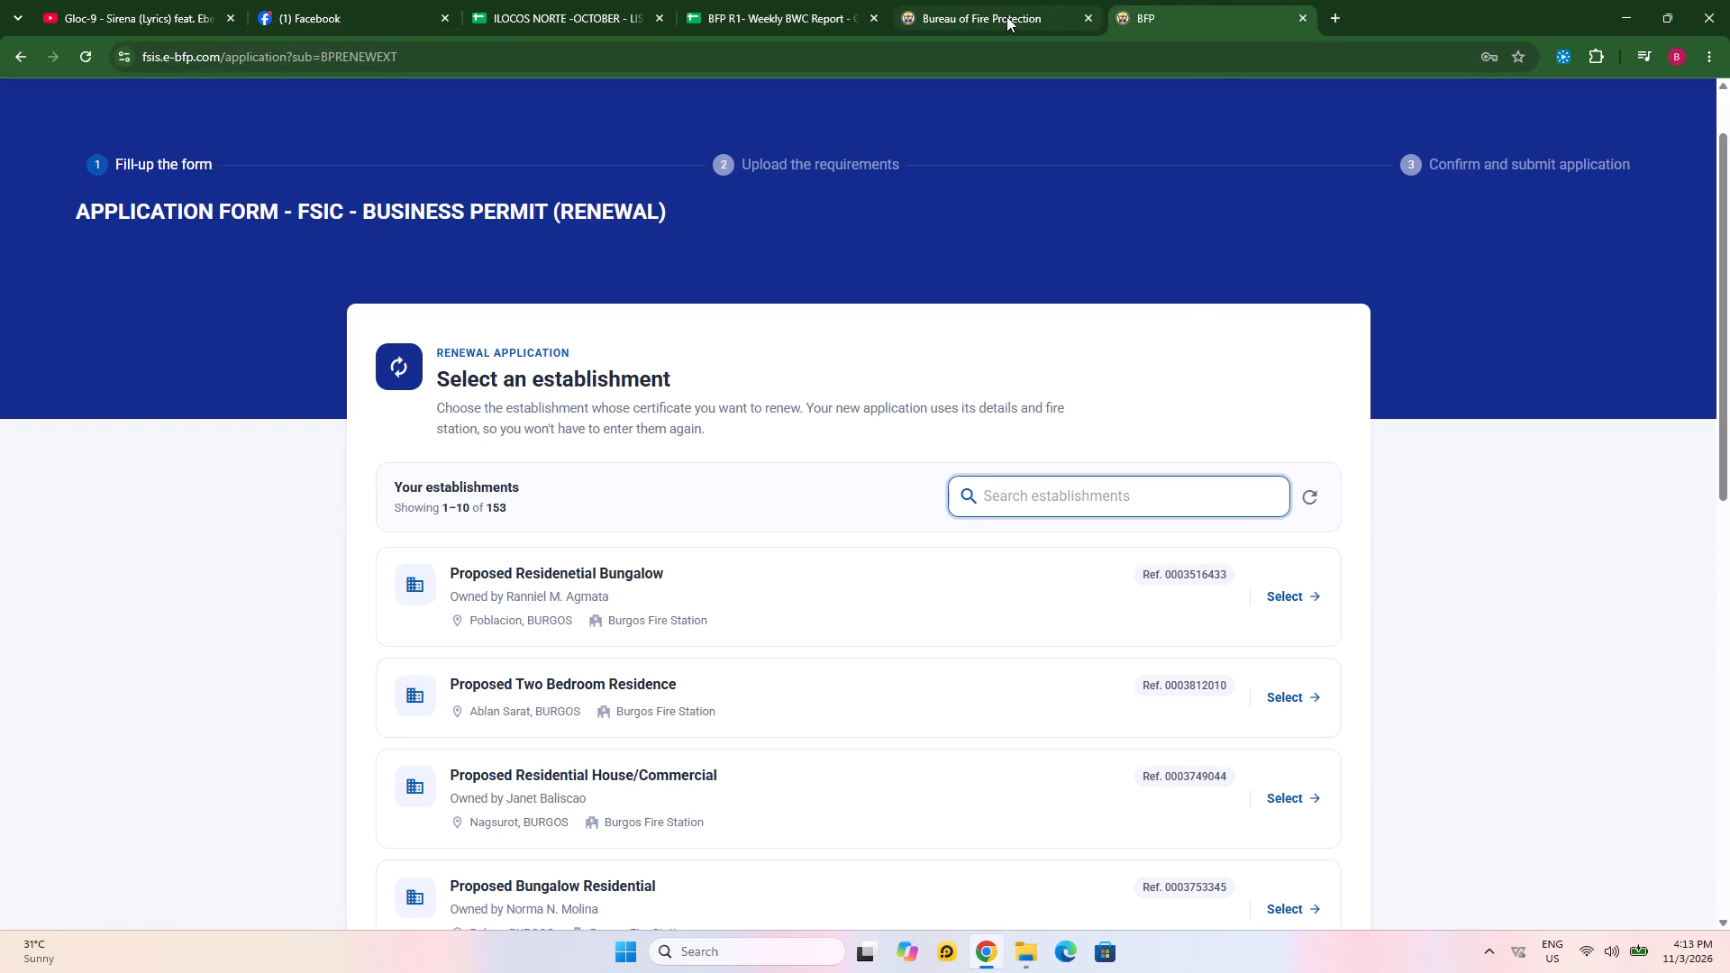
{"action": "left_click", "coordinate": [1022, 492]}
{"action": "type", "text": "Jerry"}
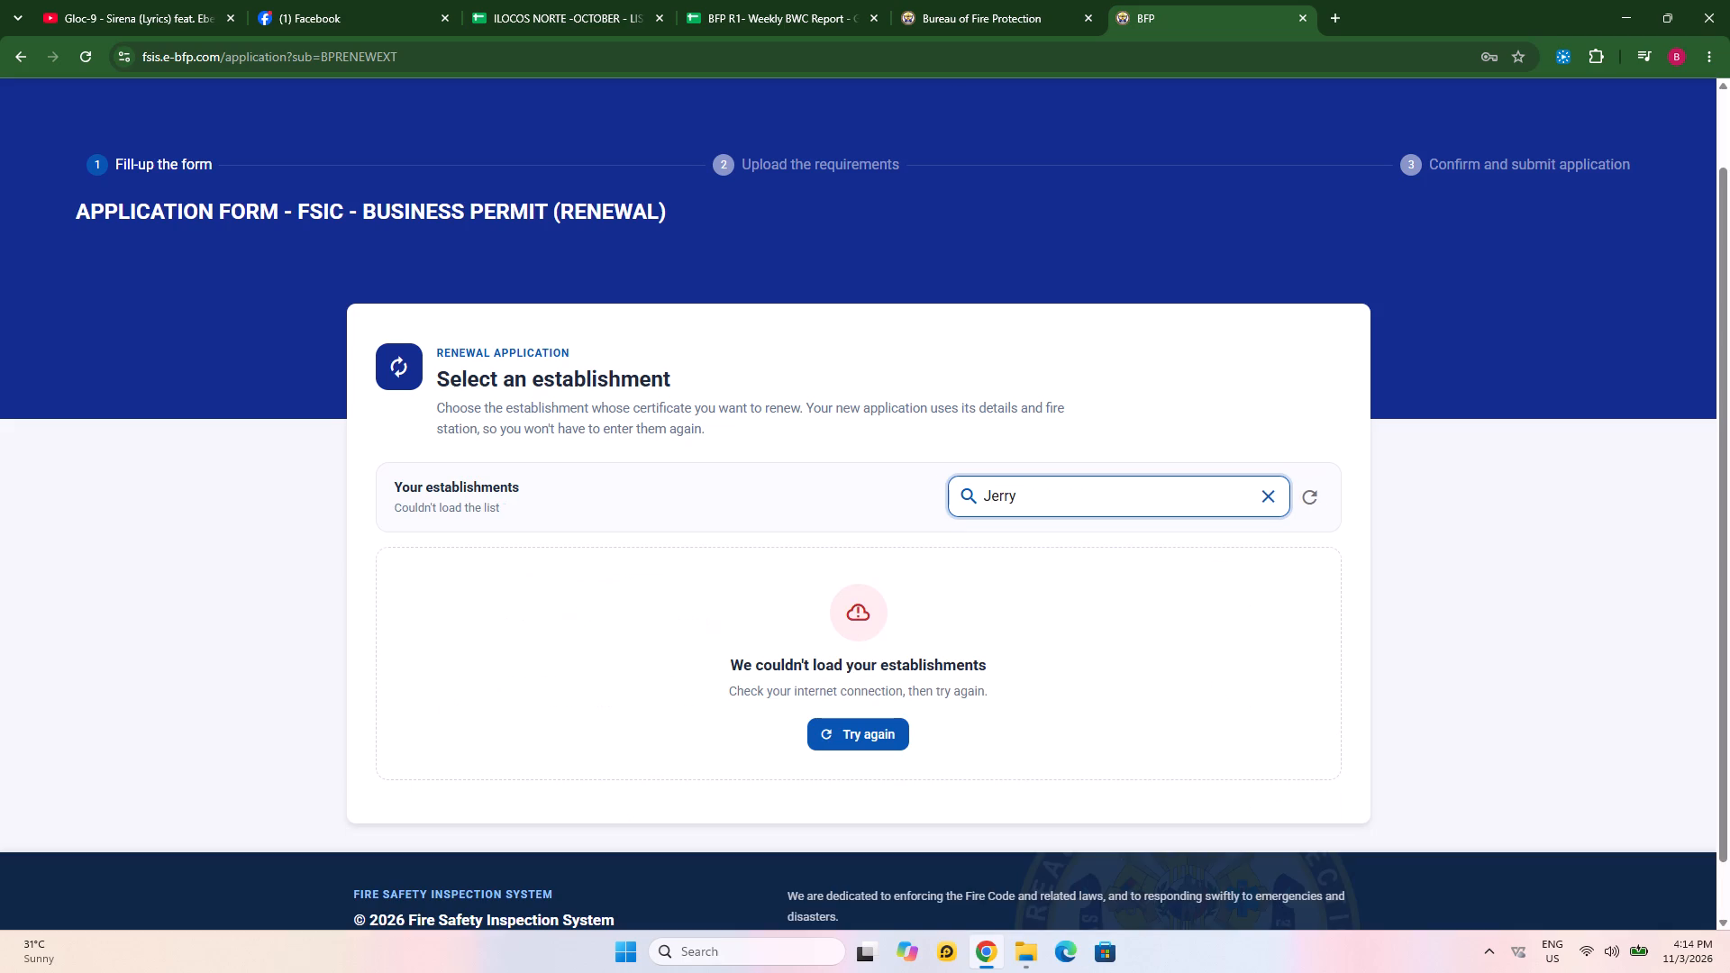
{"action": "key", "text": "BackSpace"}
{"action": "key", "text": "BackSpace"}
{"action": "key", "text": "BackSpace"}
{"action": "key", "text": "BackSpace"}
{"action": "key", "text": "BackSpace"}
Return to the inspection system and open the Establishments registered under the station.
{"action": "left_click", "coordinate": [1055, 0]}
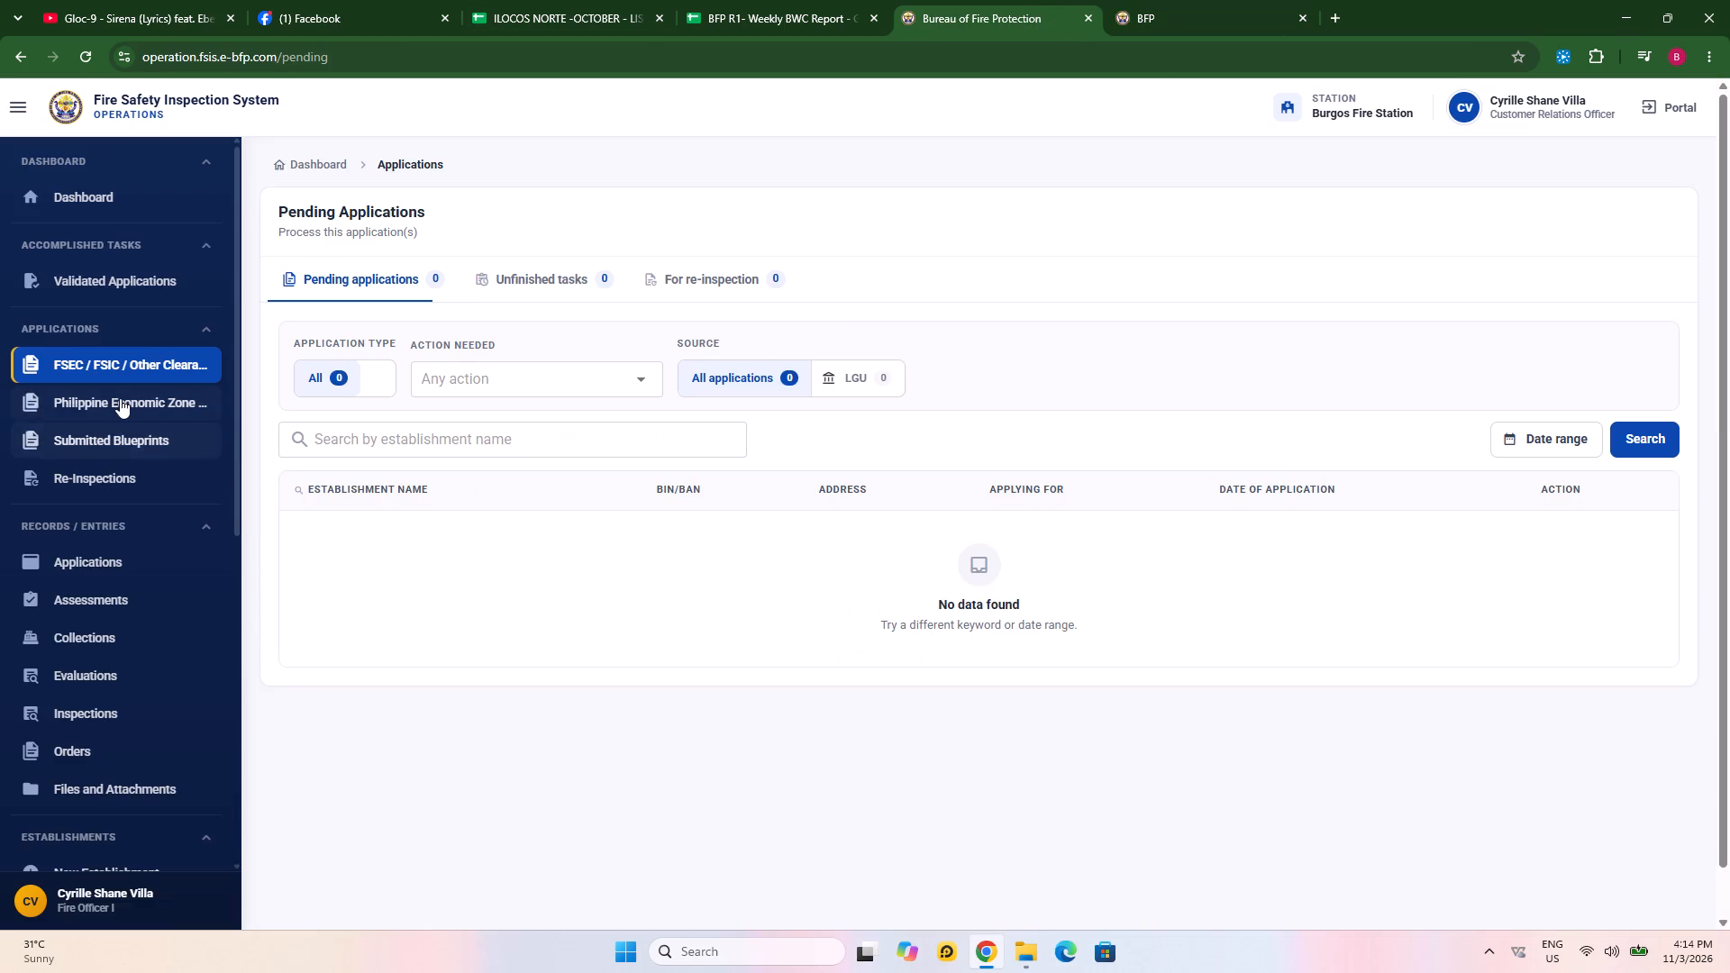
{"action": "scroll", "coordinate": [90, 724], "scroll_direction": "down", "scroll_amount": 1}
{"action": "scroll", "coordinate": [90, 729], "scroll_direction": "up", "scroll_amount": 1}
{"action": "scroll", "coordinate": [92, 737], "scroll_direction": "down", "scroll_amount": 4}
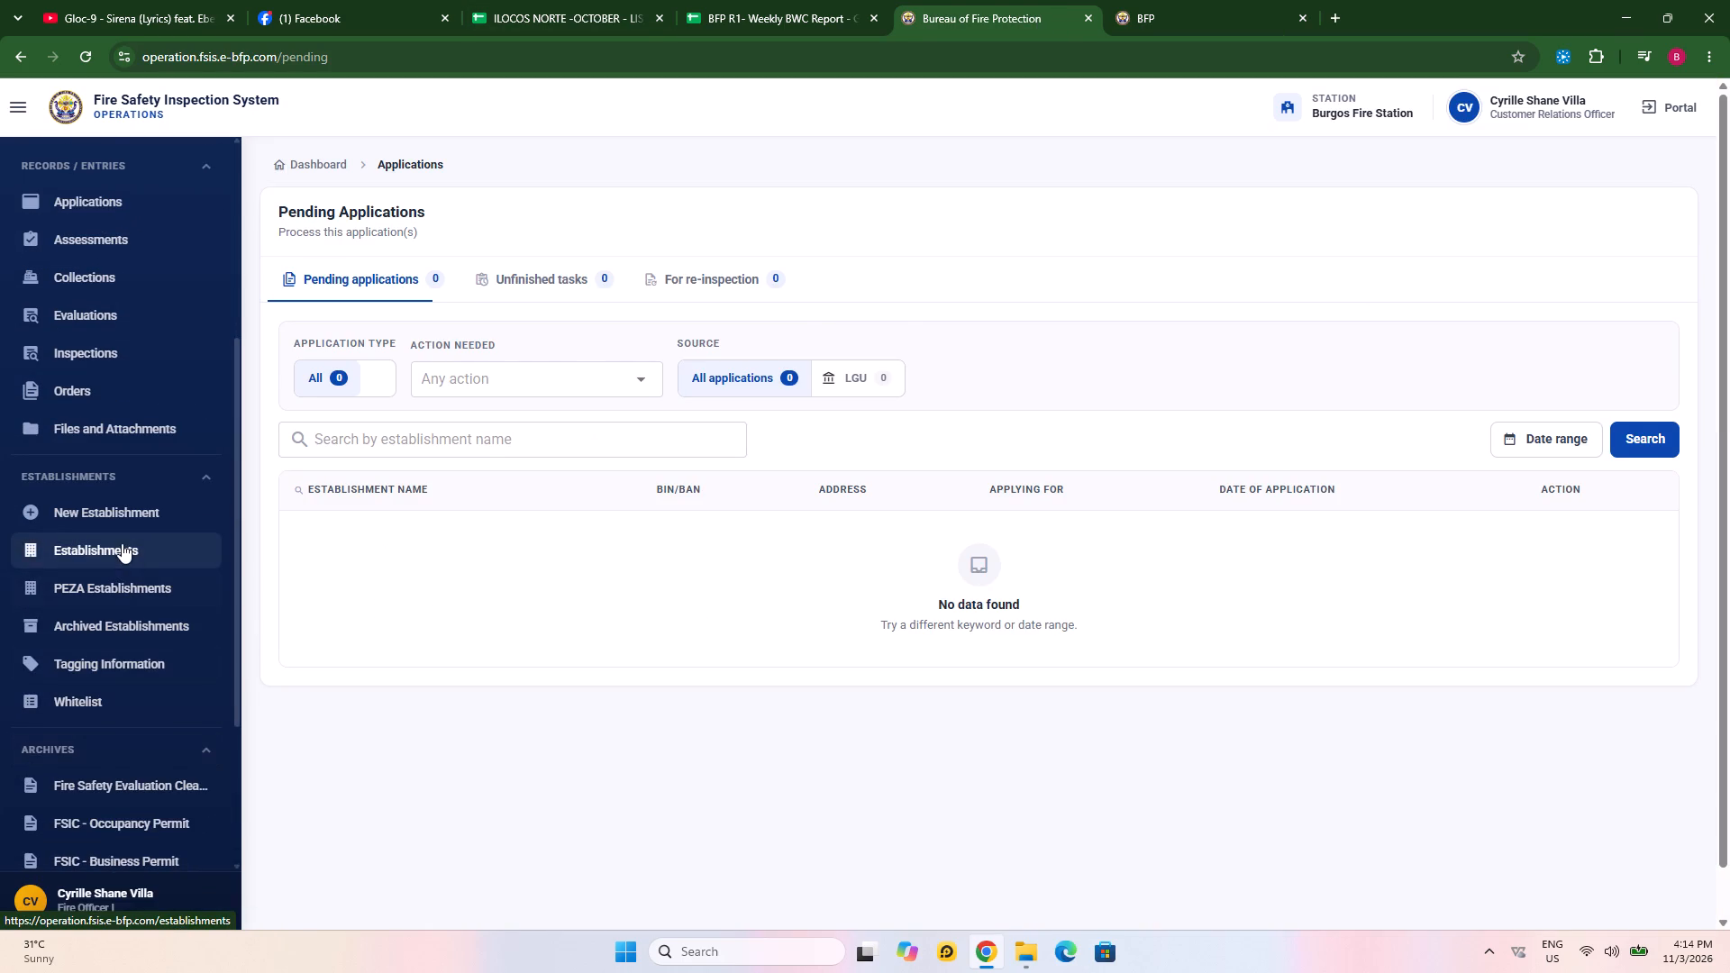
{"action": "left_click", "coordinate": [122, 543]}
{"action": "double_click", "coordinate": [142, 546]}
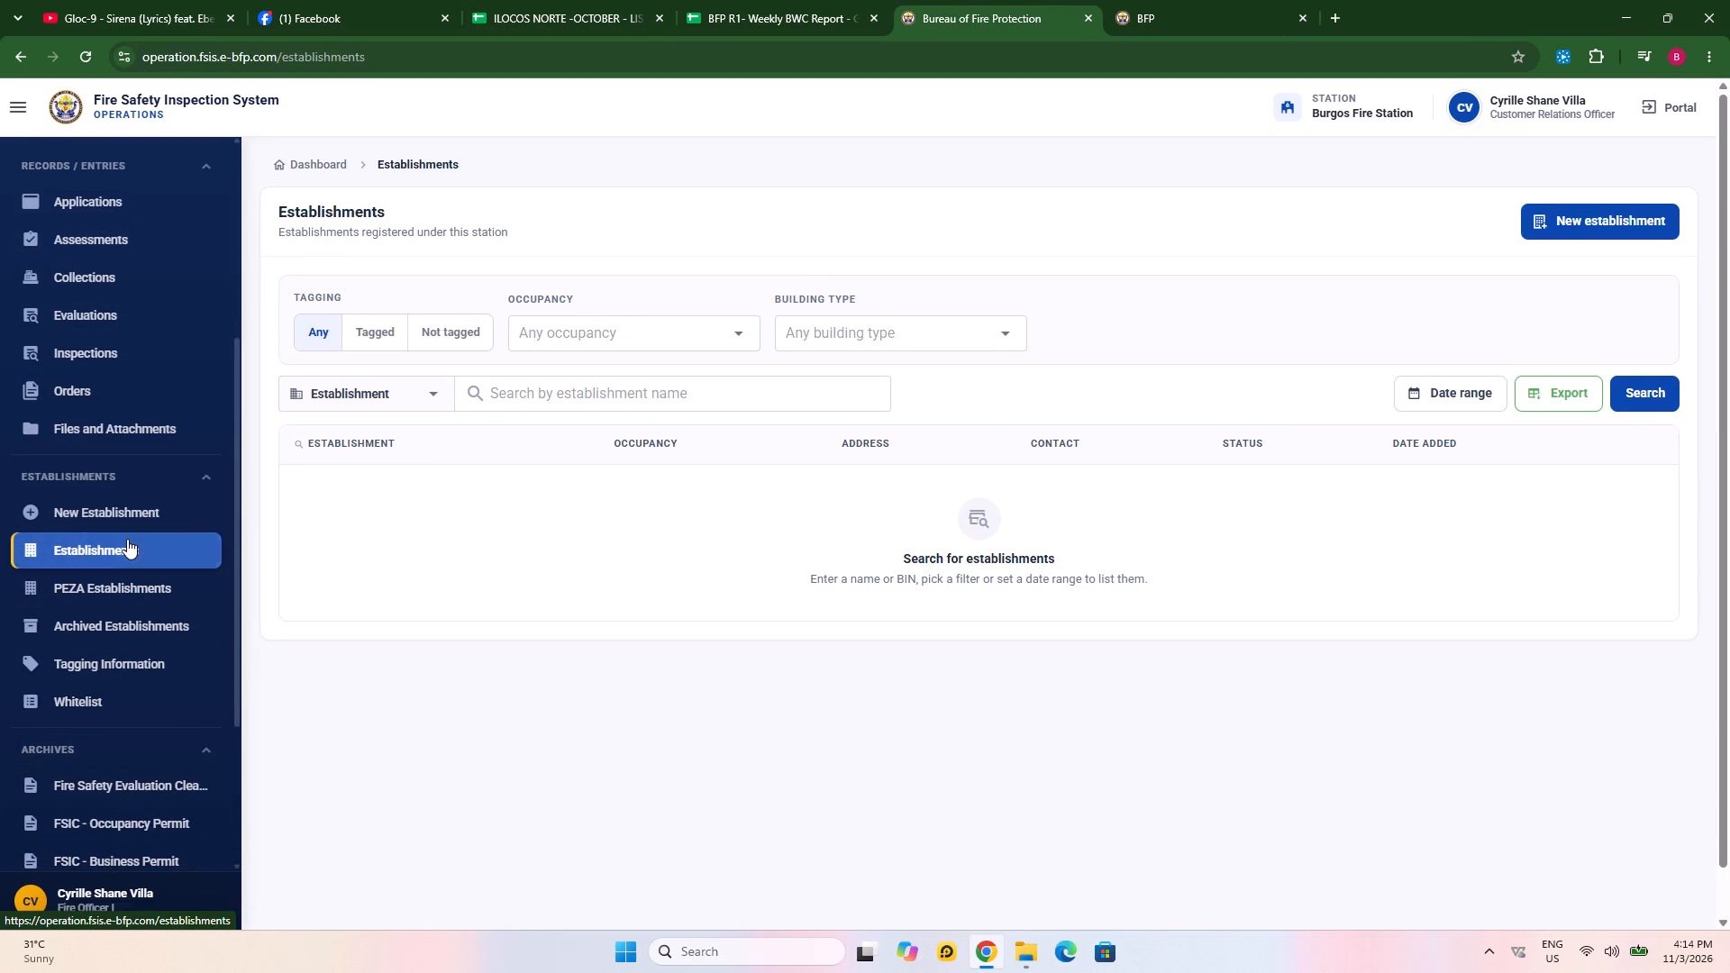
{"action": "left_click", "coordinate": [122, 535]}
{"action": "left_click", "coordinate": [118, 523]}
{"action": "left_click", "coordinate": [109, 555]}
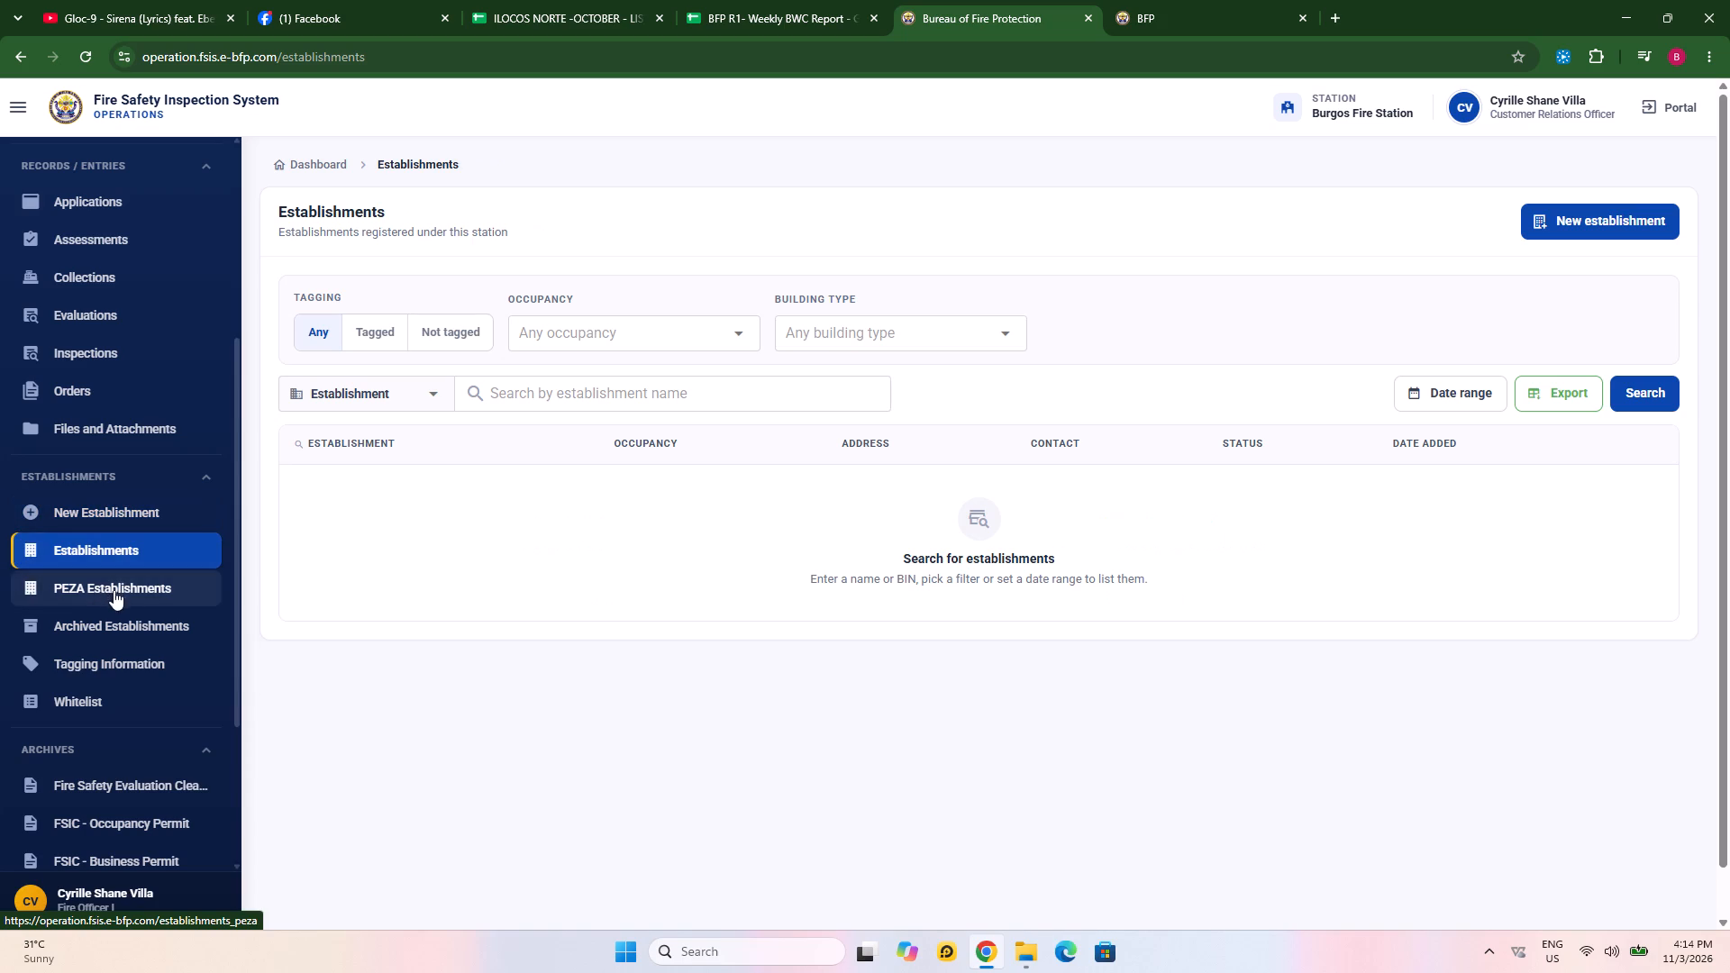
Clear the start and end dates from the establishments date range and search by establishment name for "Jerry".
{"action": "left_click", "coordinate": [1506, 377]}
{"action": "left_click", "coordinate": [1487, 392]}
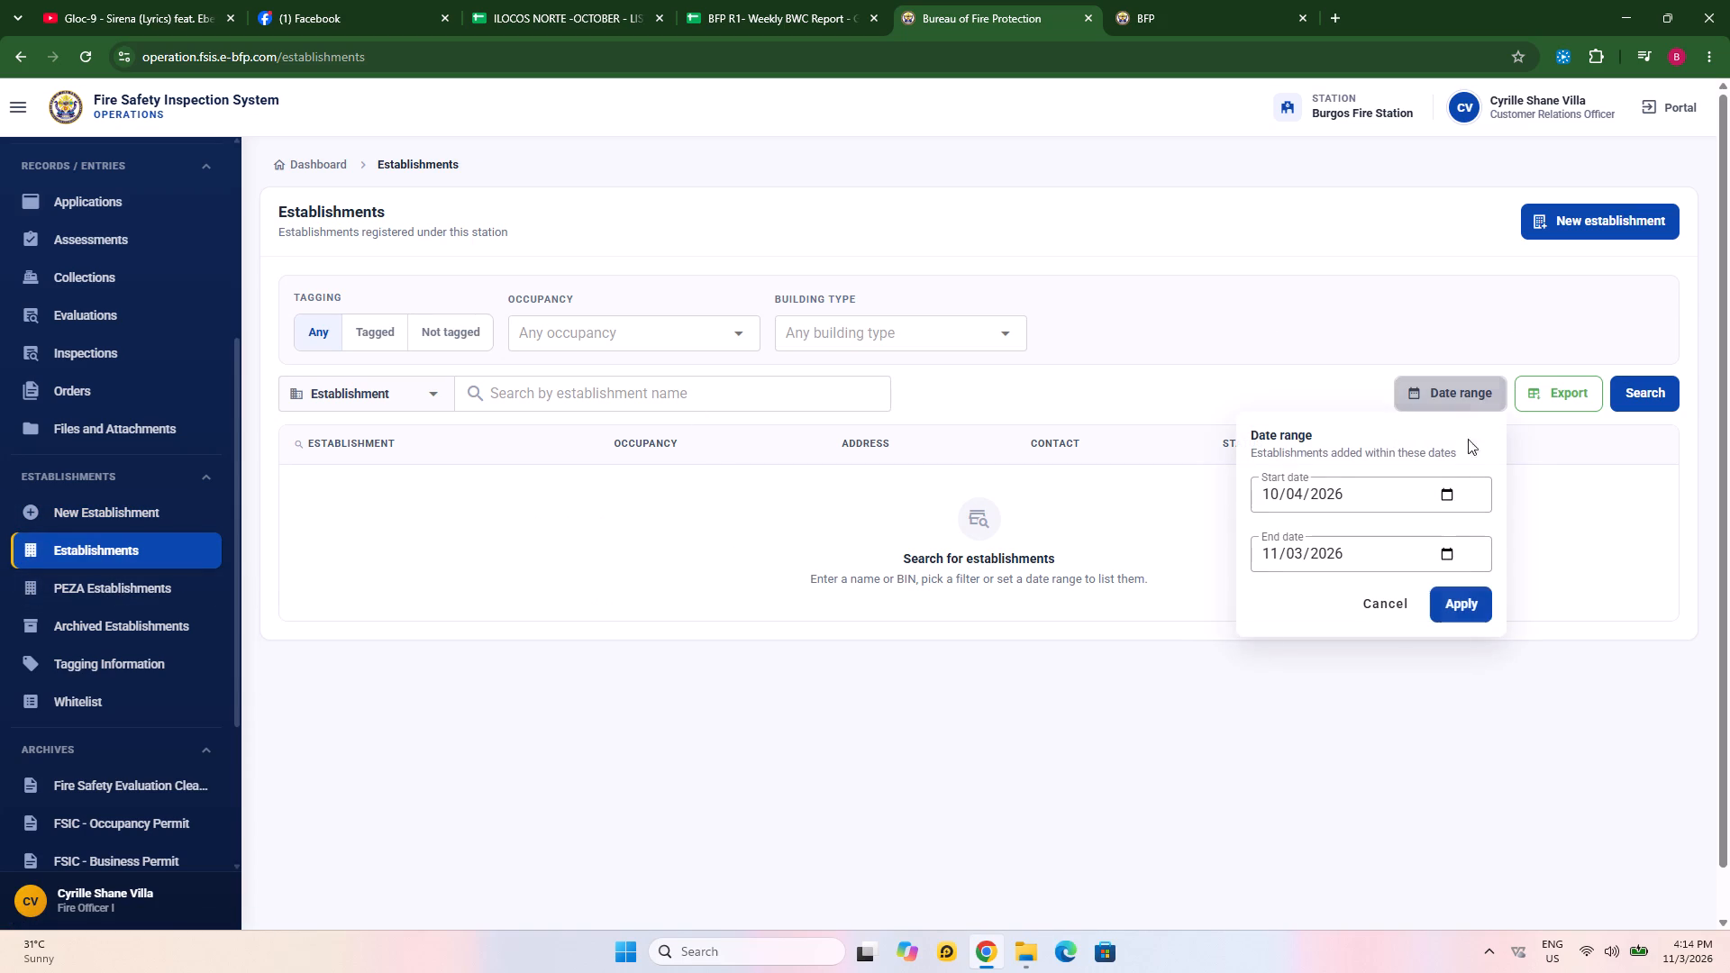
{"action": "left_click", "coordinate": [1475, 492]}
{"action": "left_click", "coordinate": [1470, 556]}
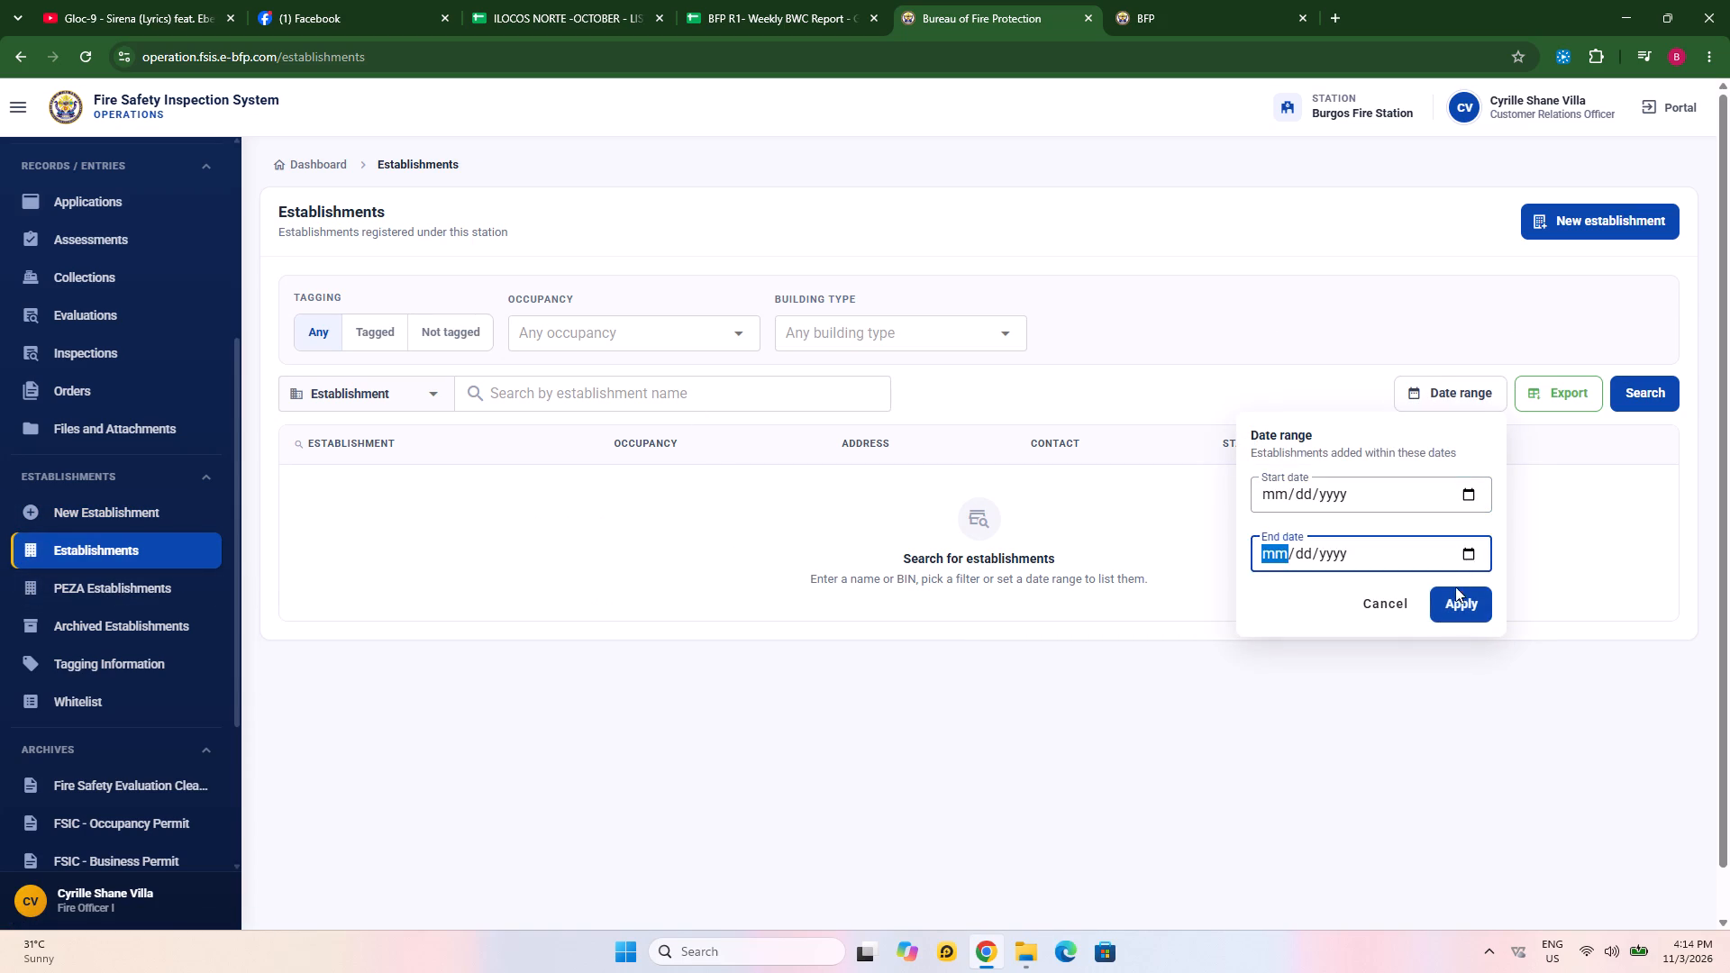
{"action": "left_click", "coordinate": [1457, 595]}
{"action": "left_click", "coordinate": [555, 392]}
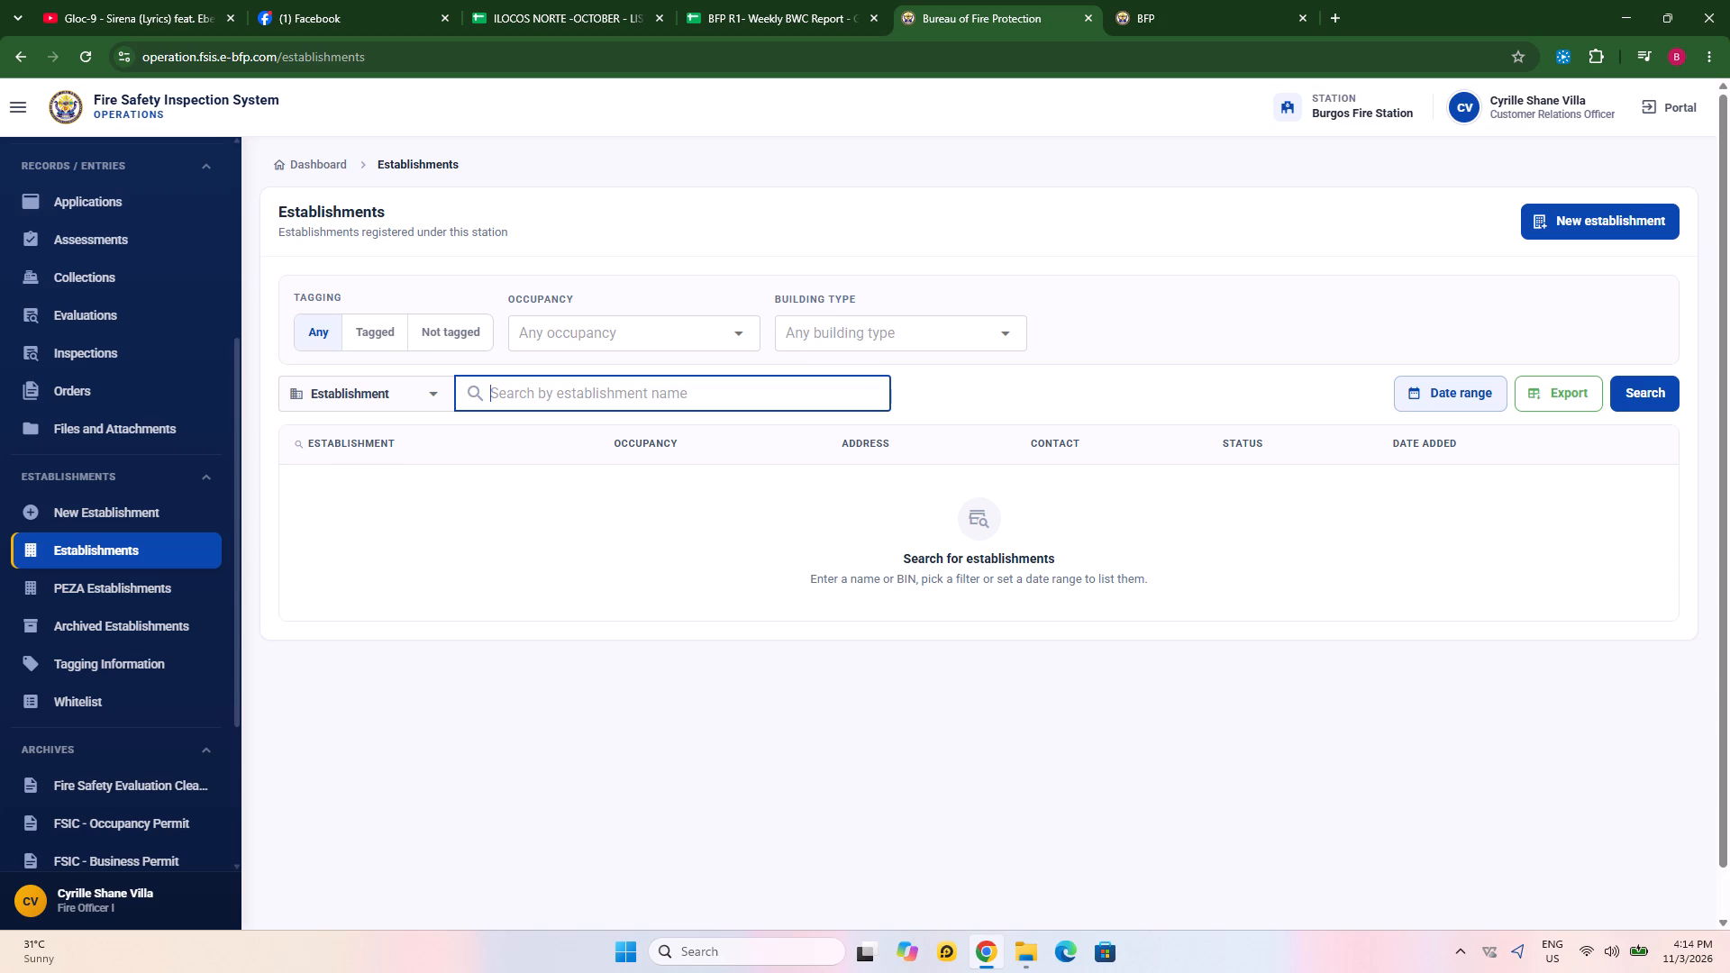
{"action": "type", "text": "Jerry"}
{"action": "key", "text": "Return"}
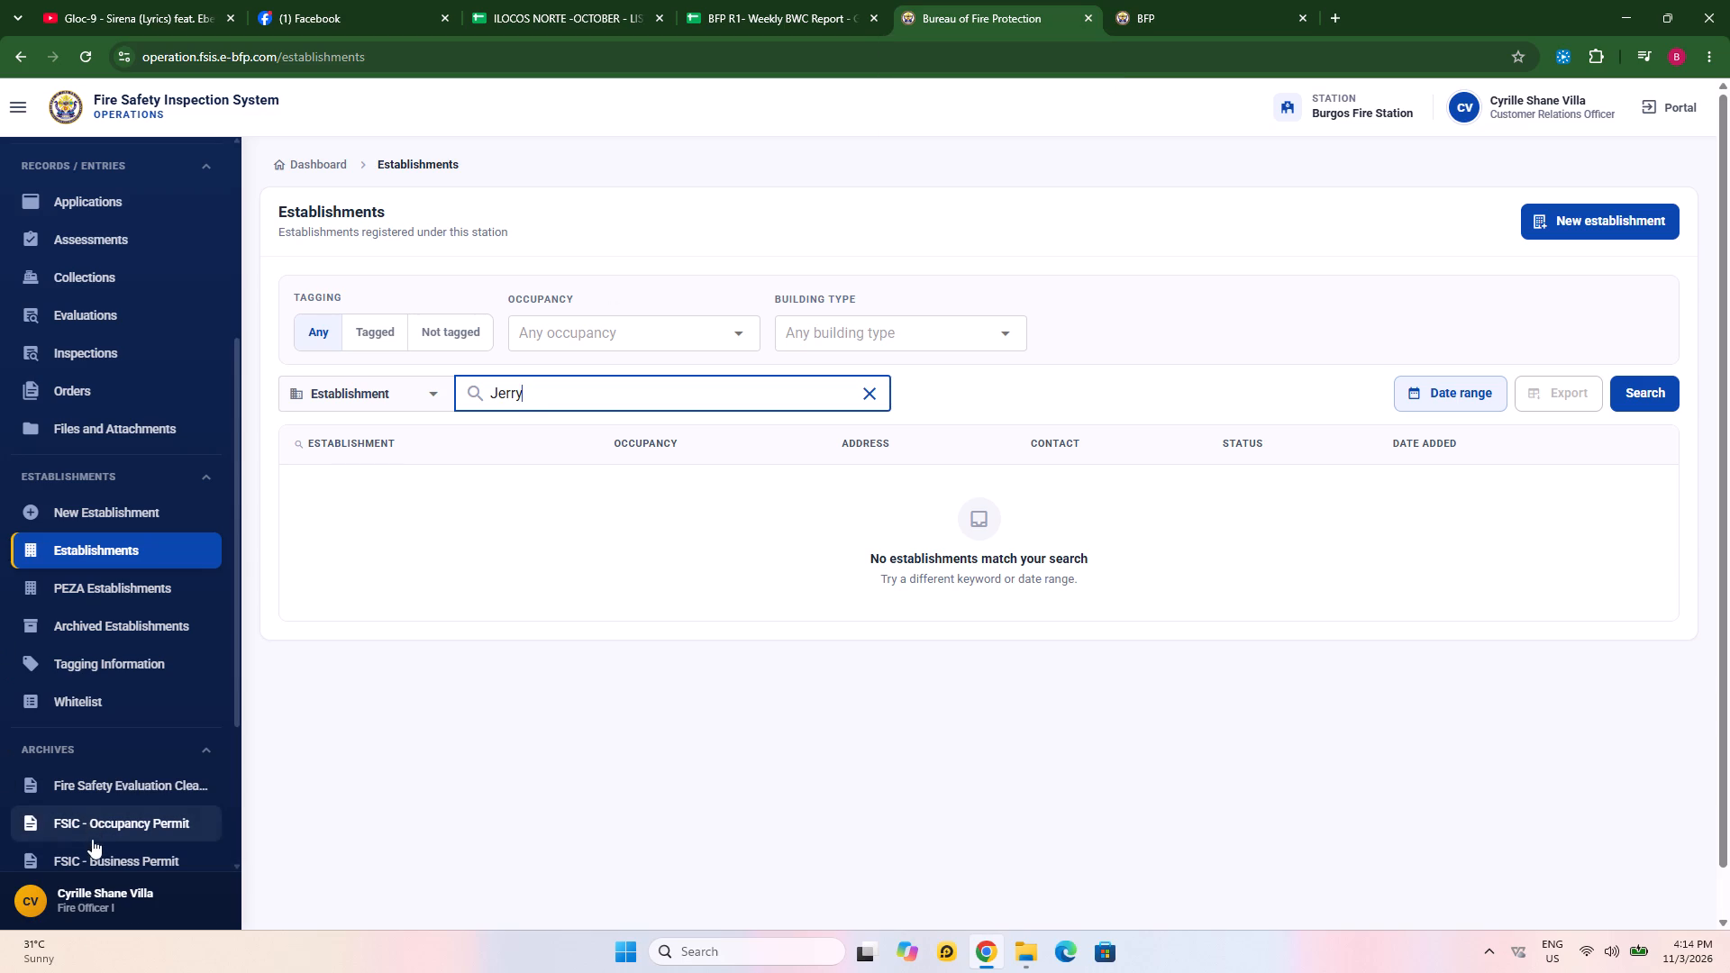
Open the archive of issued FSIC business permits and examine the L&J SARI-SARI STORE certificate.
{"action": "left_click", "coordinate": [96, 867]}
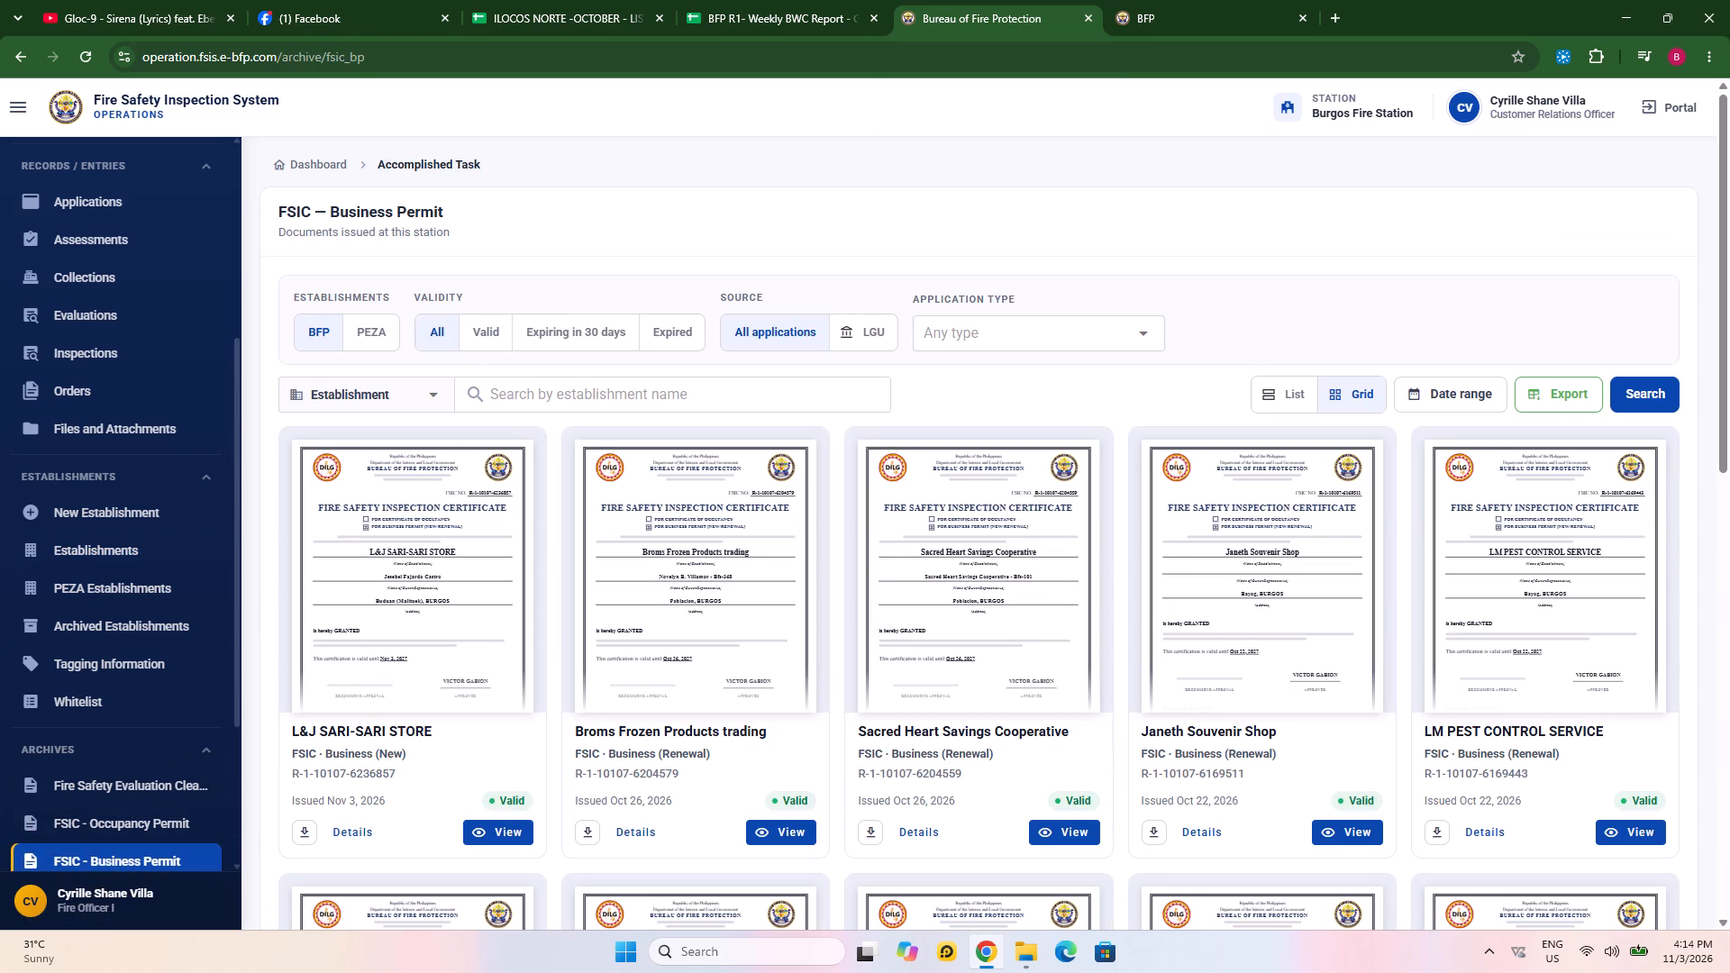
{"action": "left_click", "coordinate": [484, 388]}
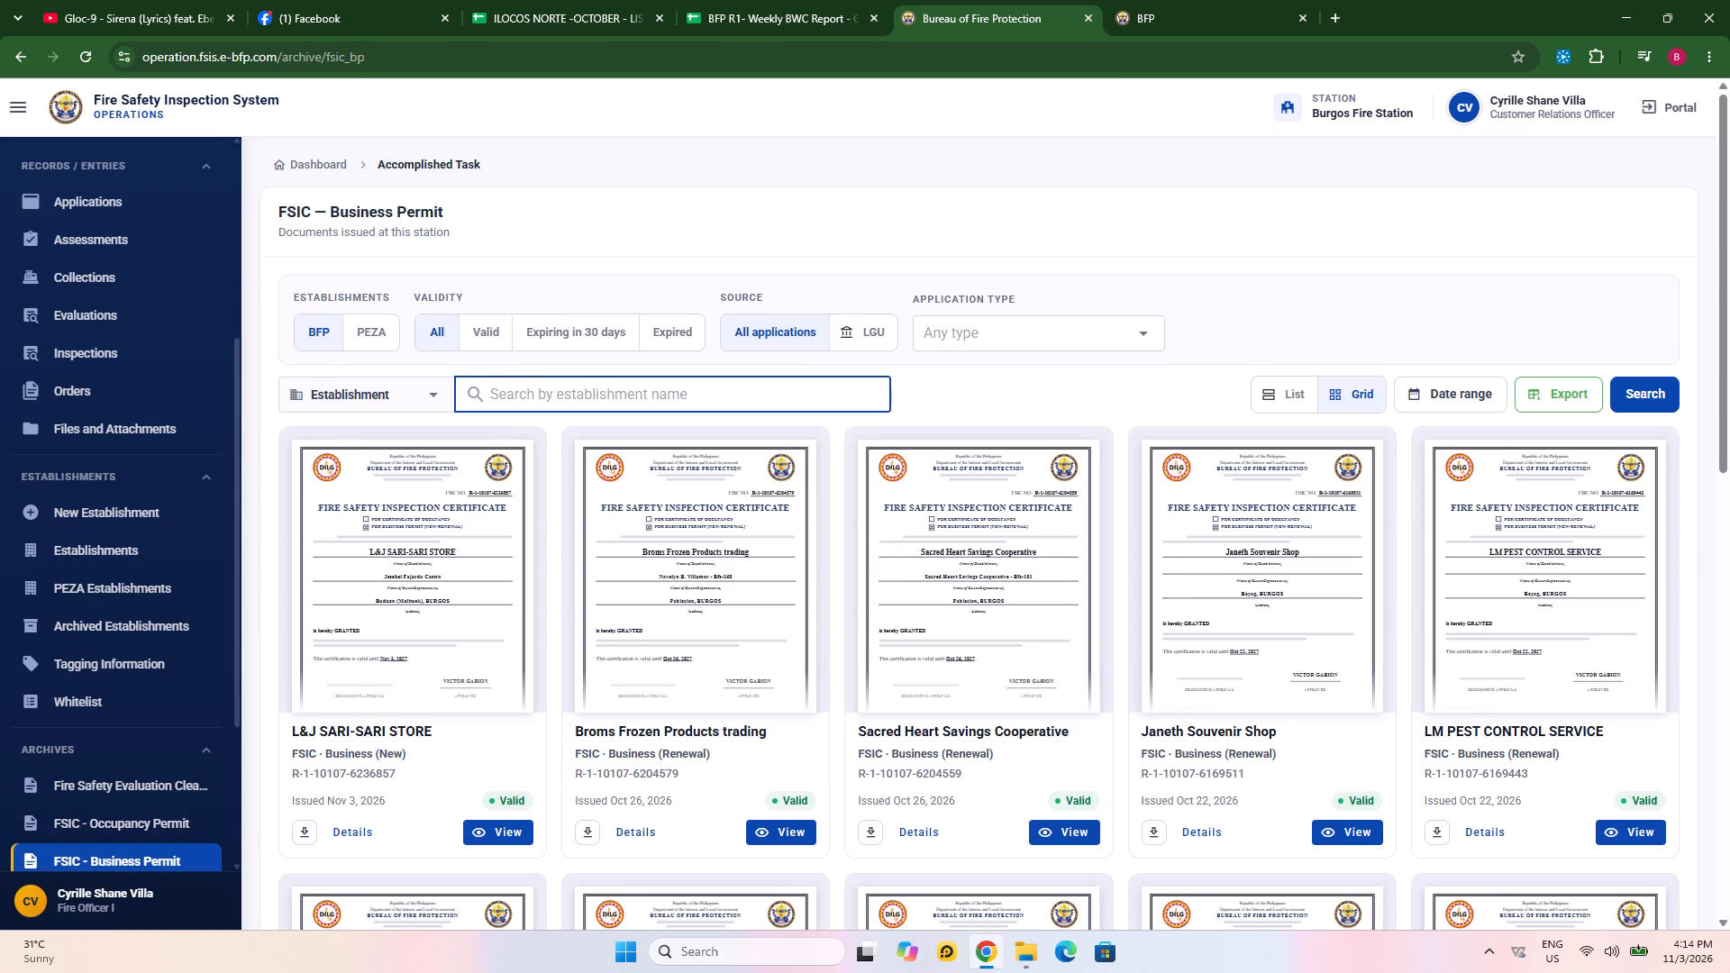
{"action": "left_click", "coordinate": [436, 637]}
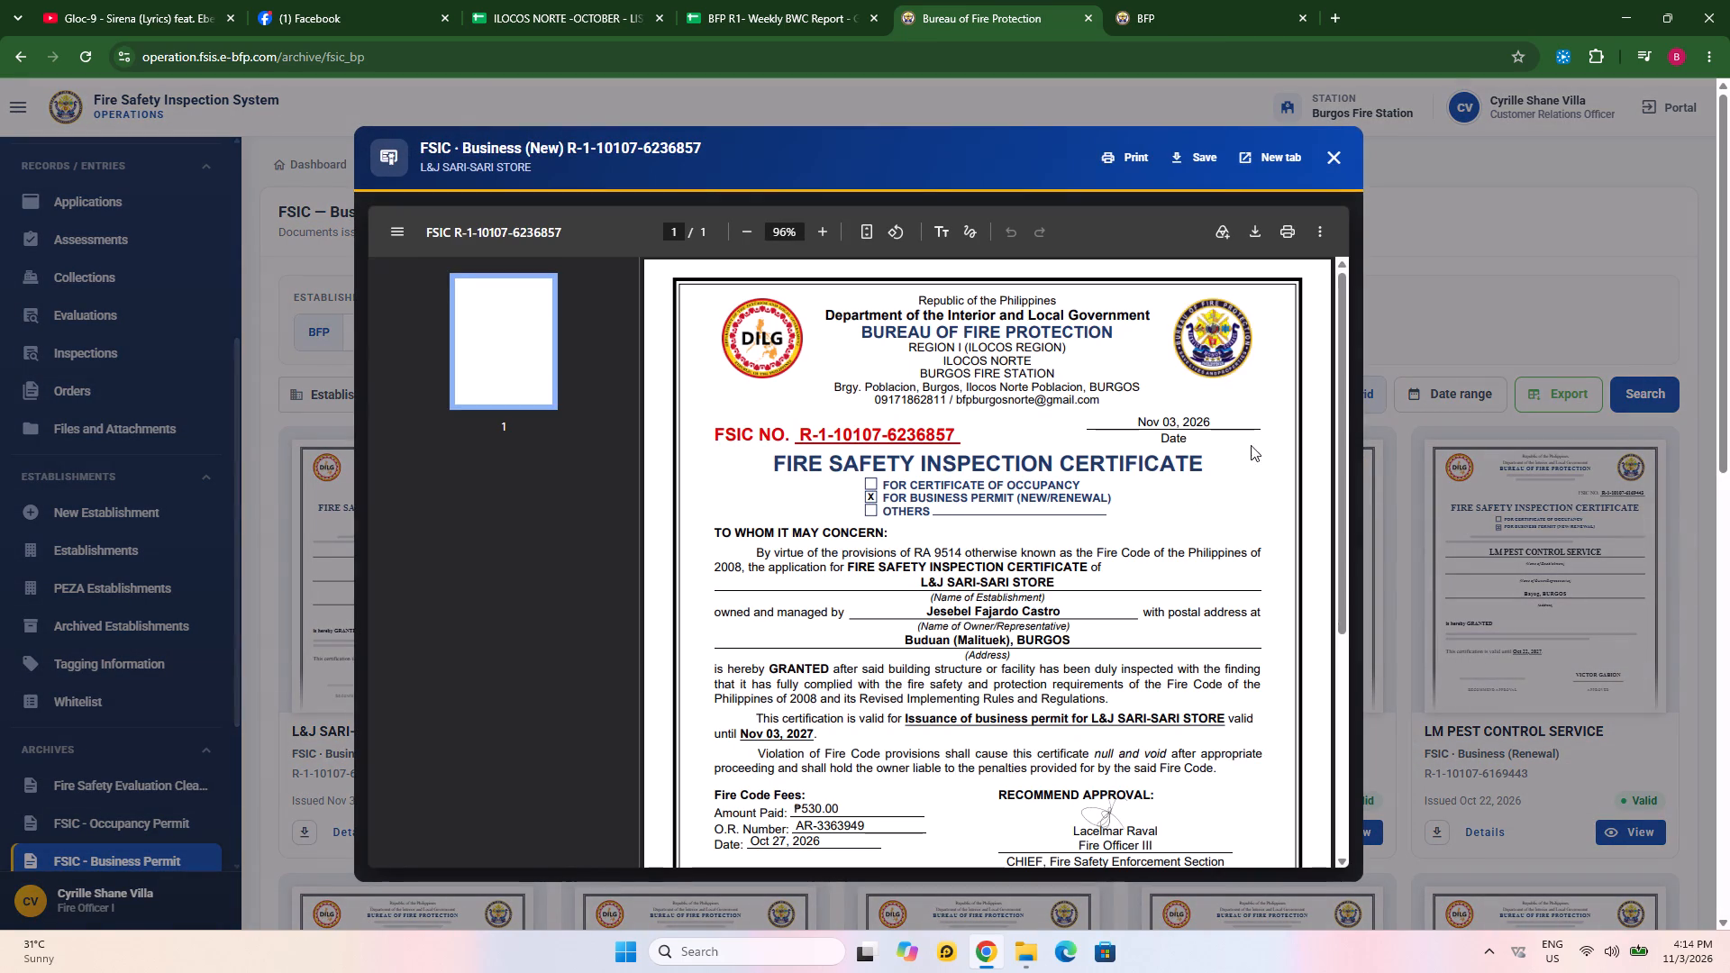
{"action": "left_click_drag", "start_coordinate": [1346, 412], "coordinate": [1349, 522]}
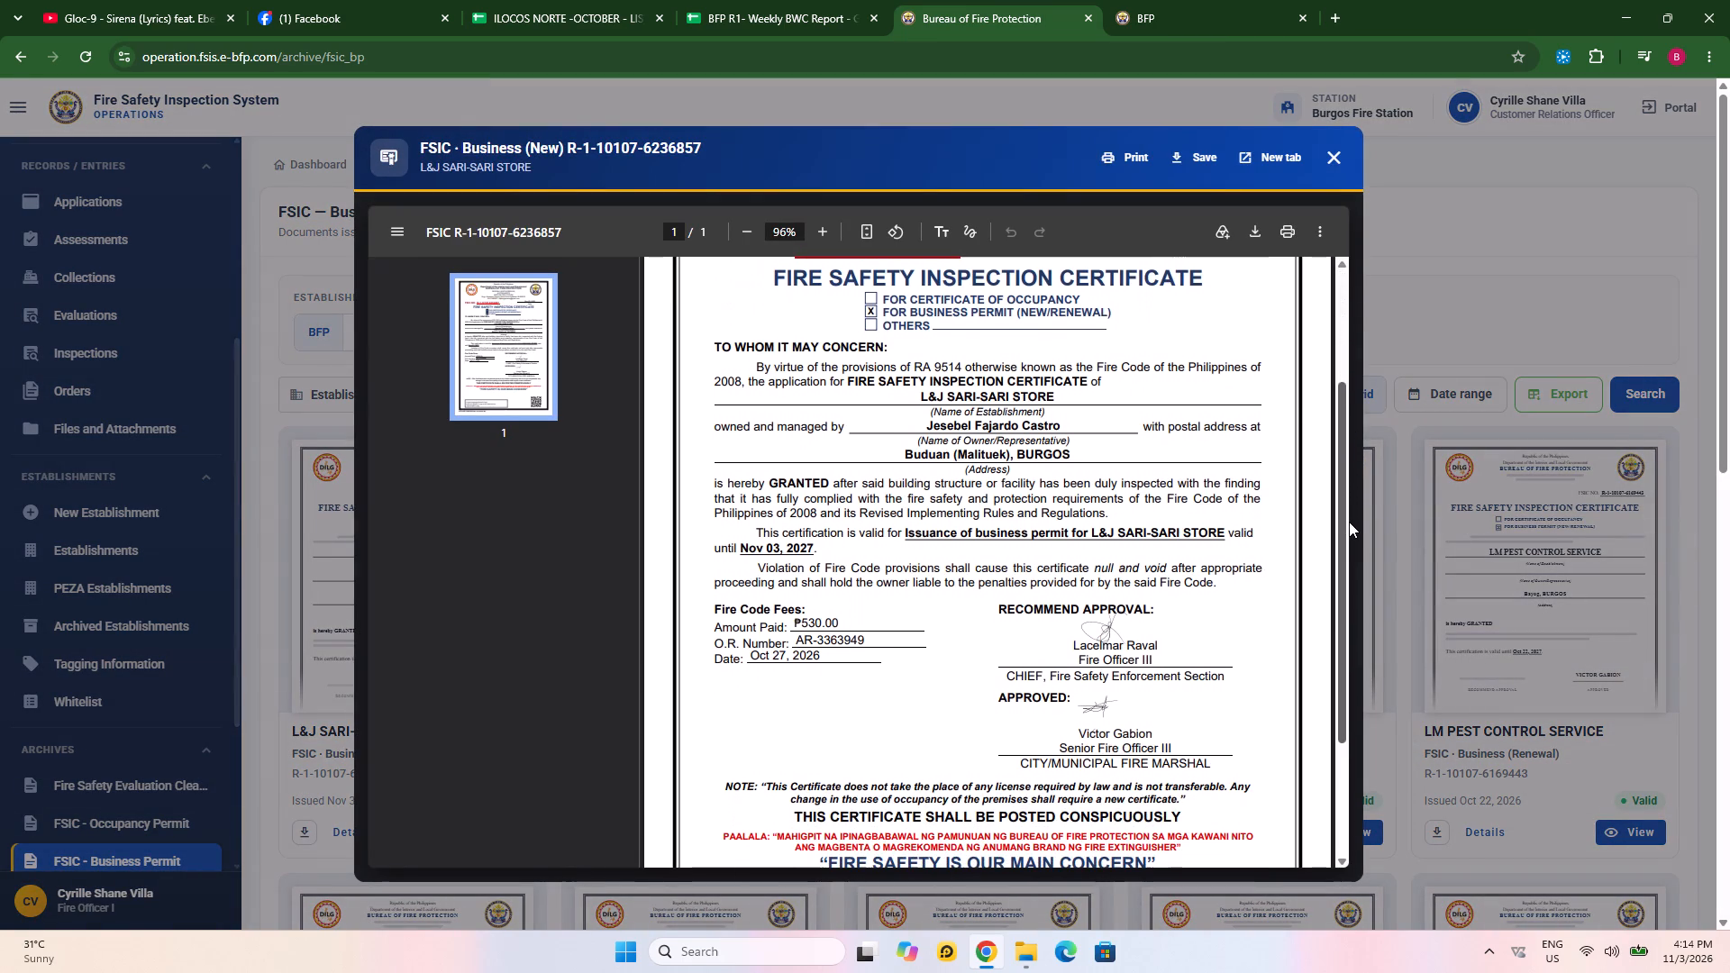
{"action": "left_click_drag", "start_coordinate": [1349, 522], "coordinate": [1325, 382]}
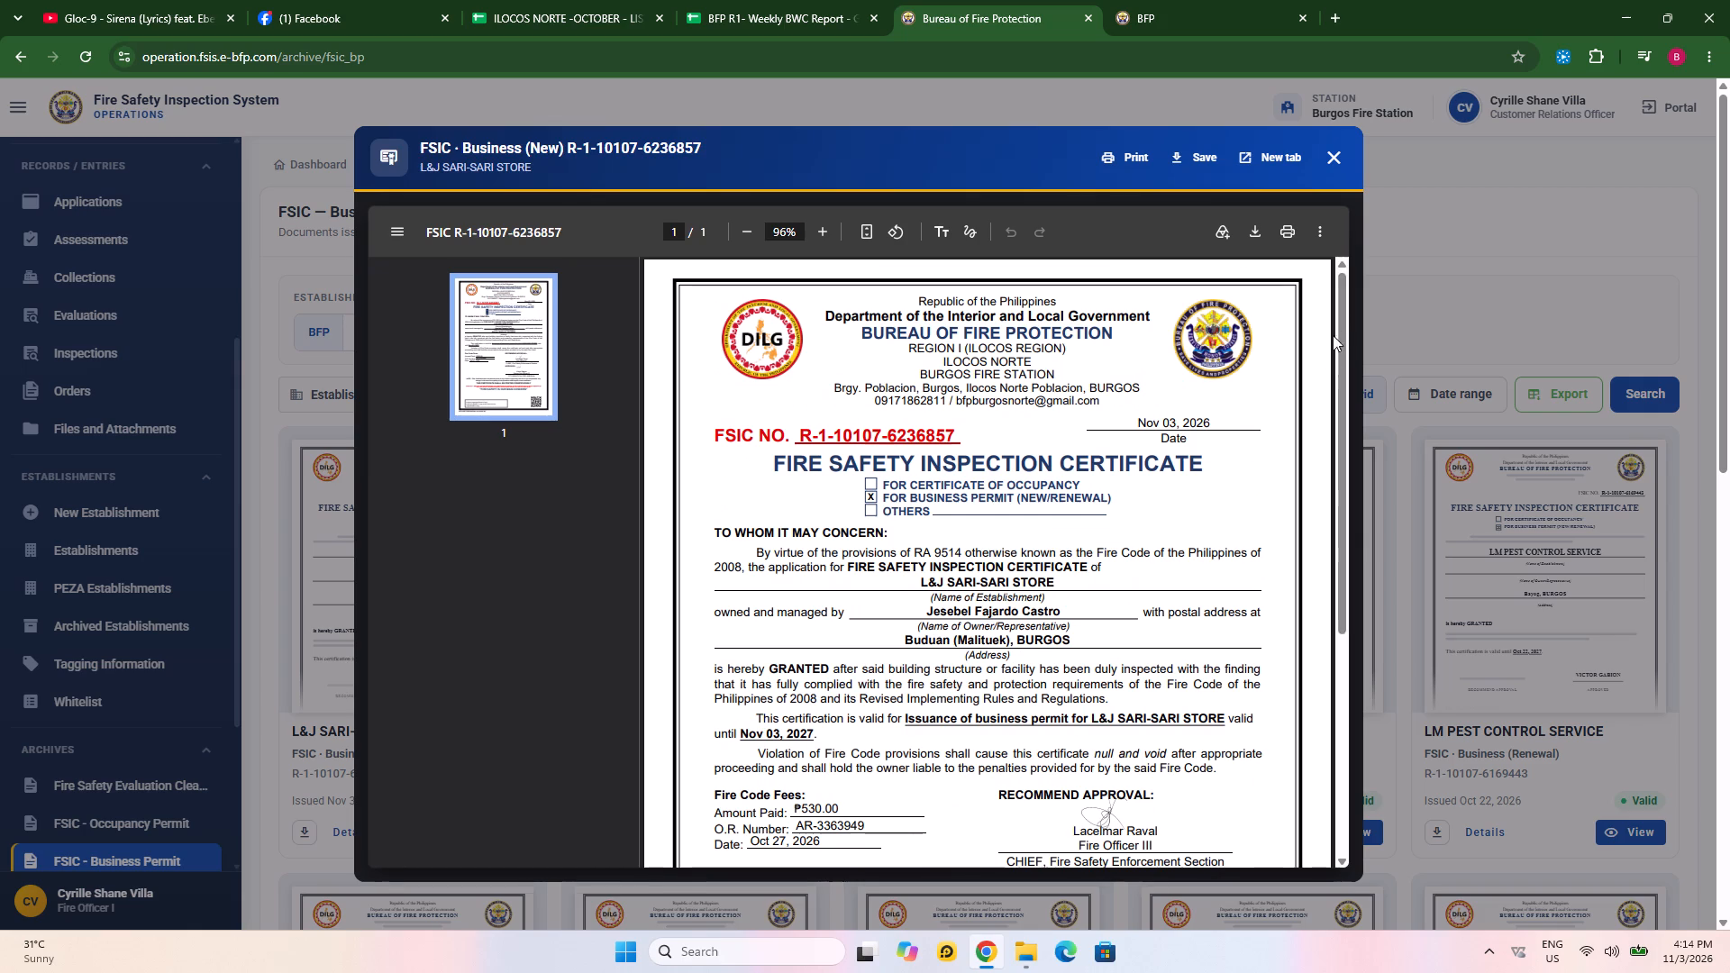
{"action": "left_click", "coordinate": [1338, 143]}
Search the issued FSIC business permits by establishment name for "Jerry".
{"action": "left_click", "coordinate": [702, 380]}
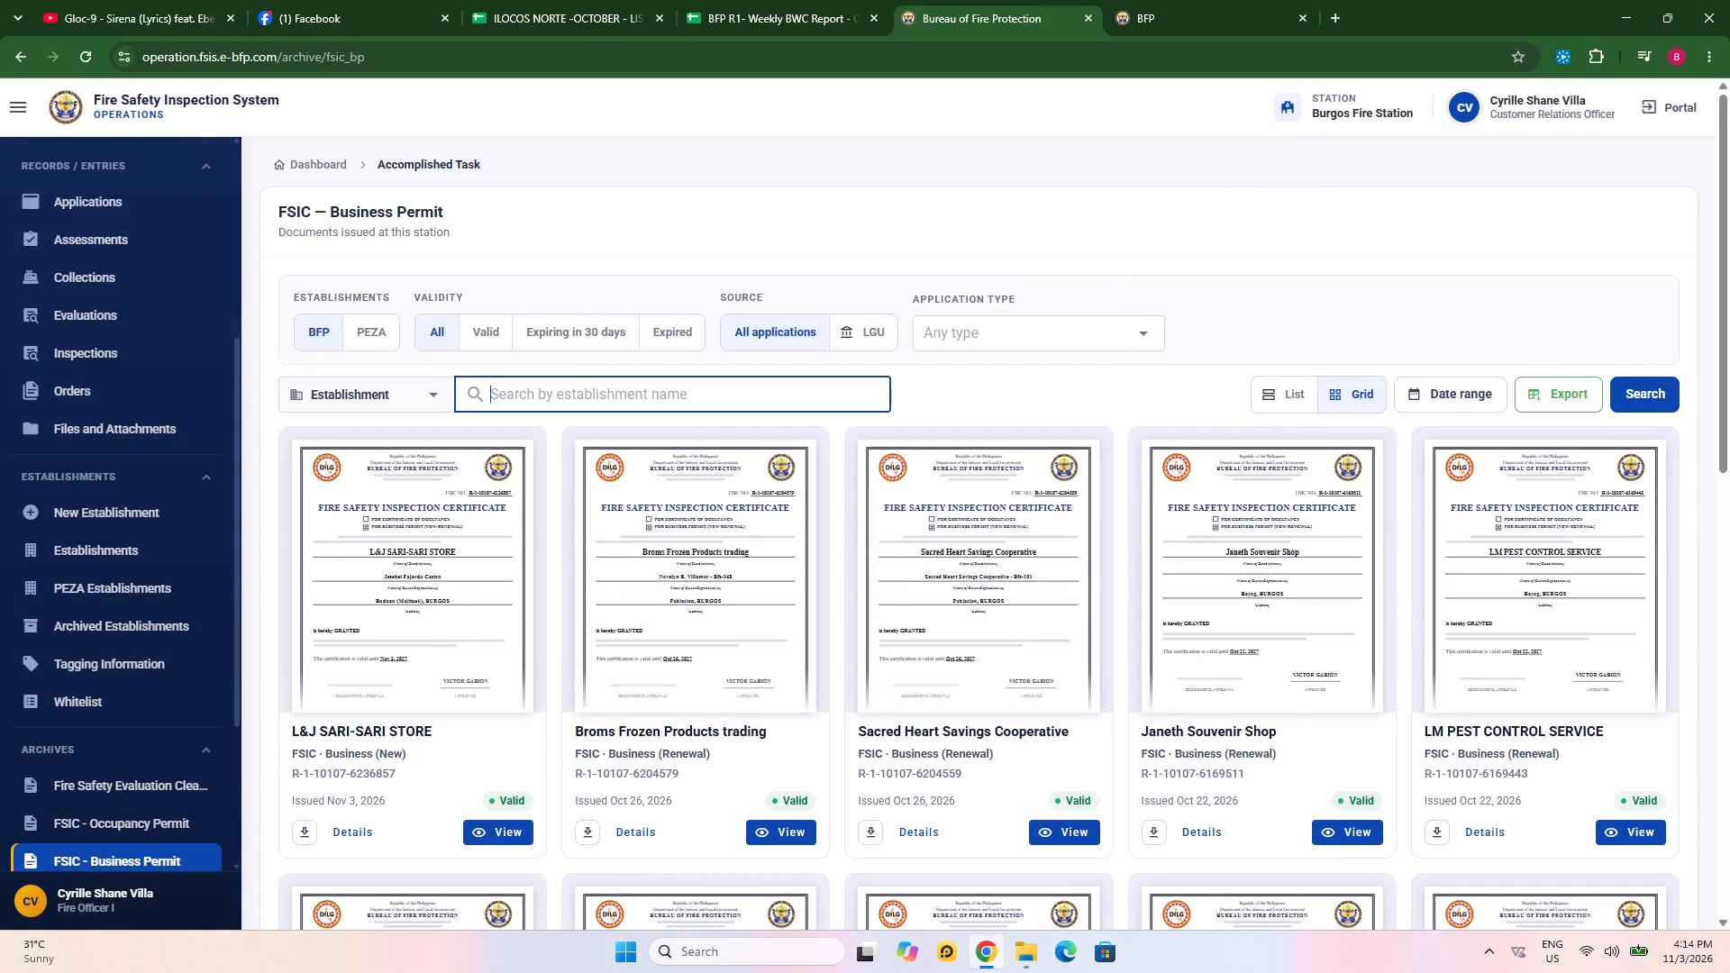
{"action": "type", "text": "Jerry"}
{"action": "key", "text": "Return"}
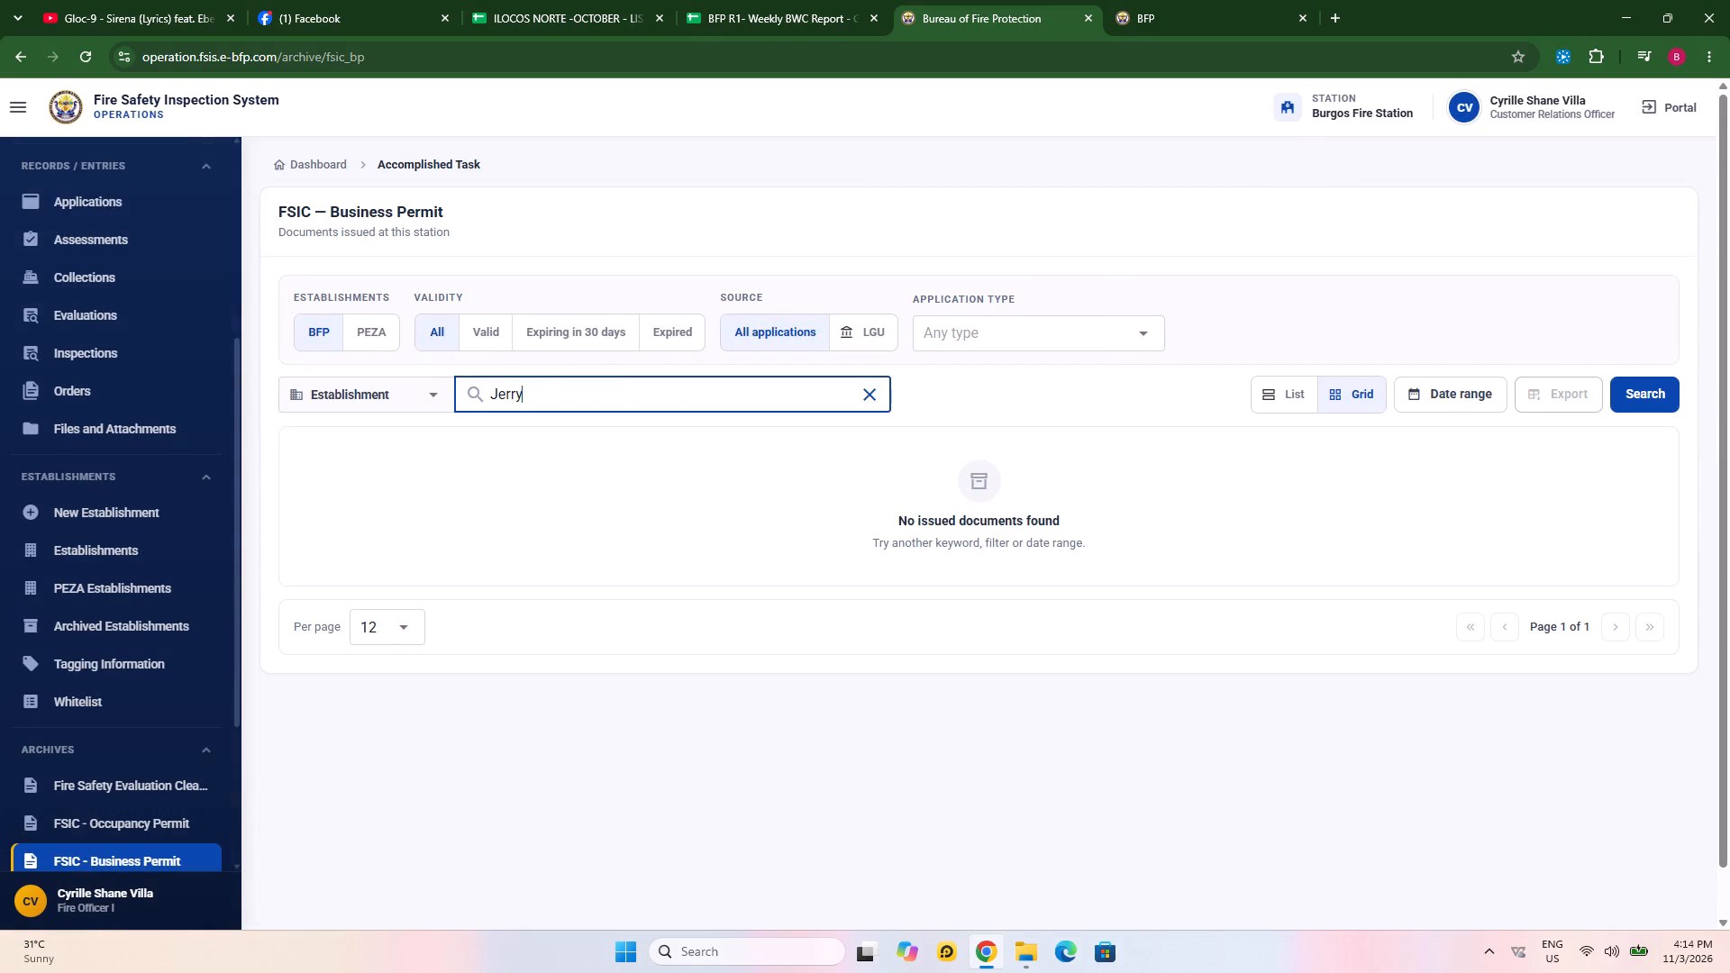
Replace the establishment search term in the FSIC business permit archive with "LJ'S".
{"action": "key", "text": "BackSpace"}
{"action": "key", "text": "BackSpace"}
{"action": "key", "text": "BackSpace"}
{"action": "key", "text": "BackSpace"}
{"action": "key", "text": "BackSpace"}
{"action": "key", "text": "BackSpace"}
{"action": "key", "text": "BackSpace"}
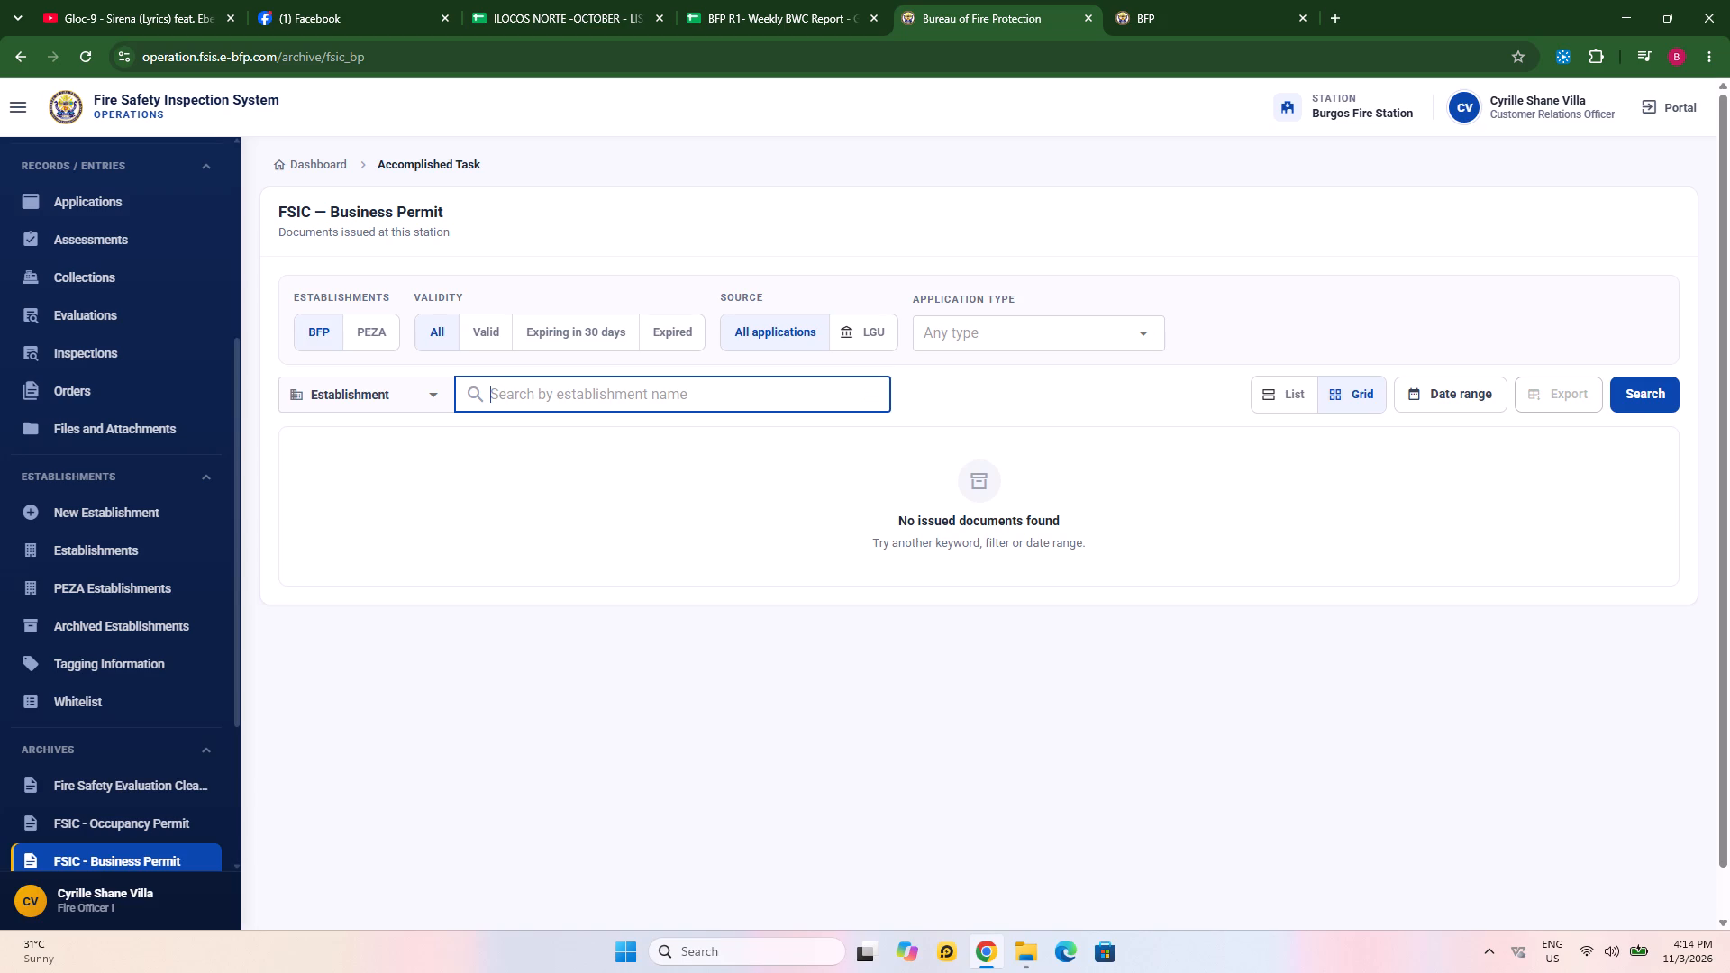
{"action": "key", "text": "l"}
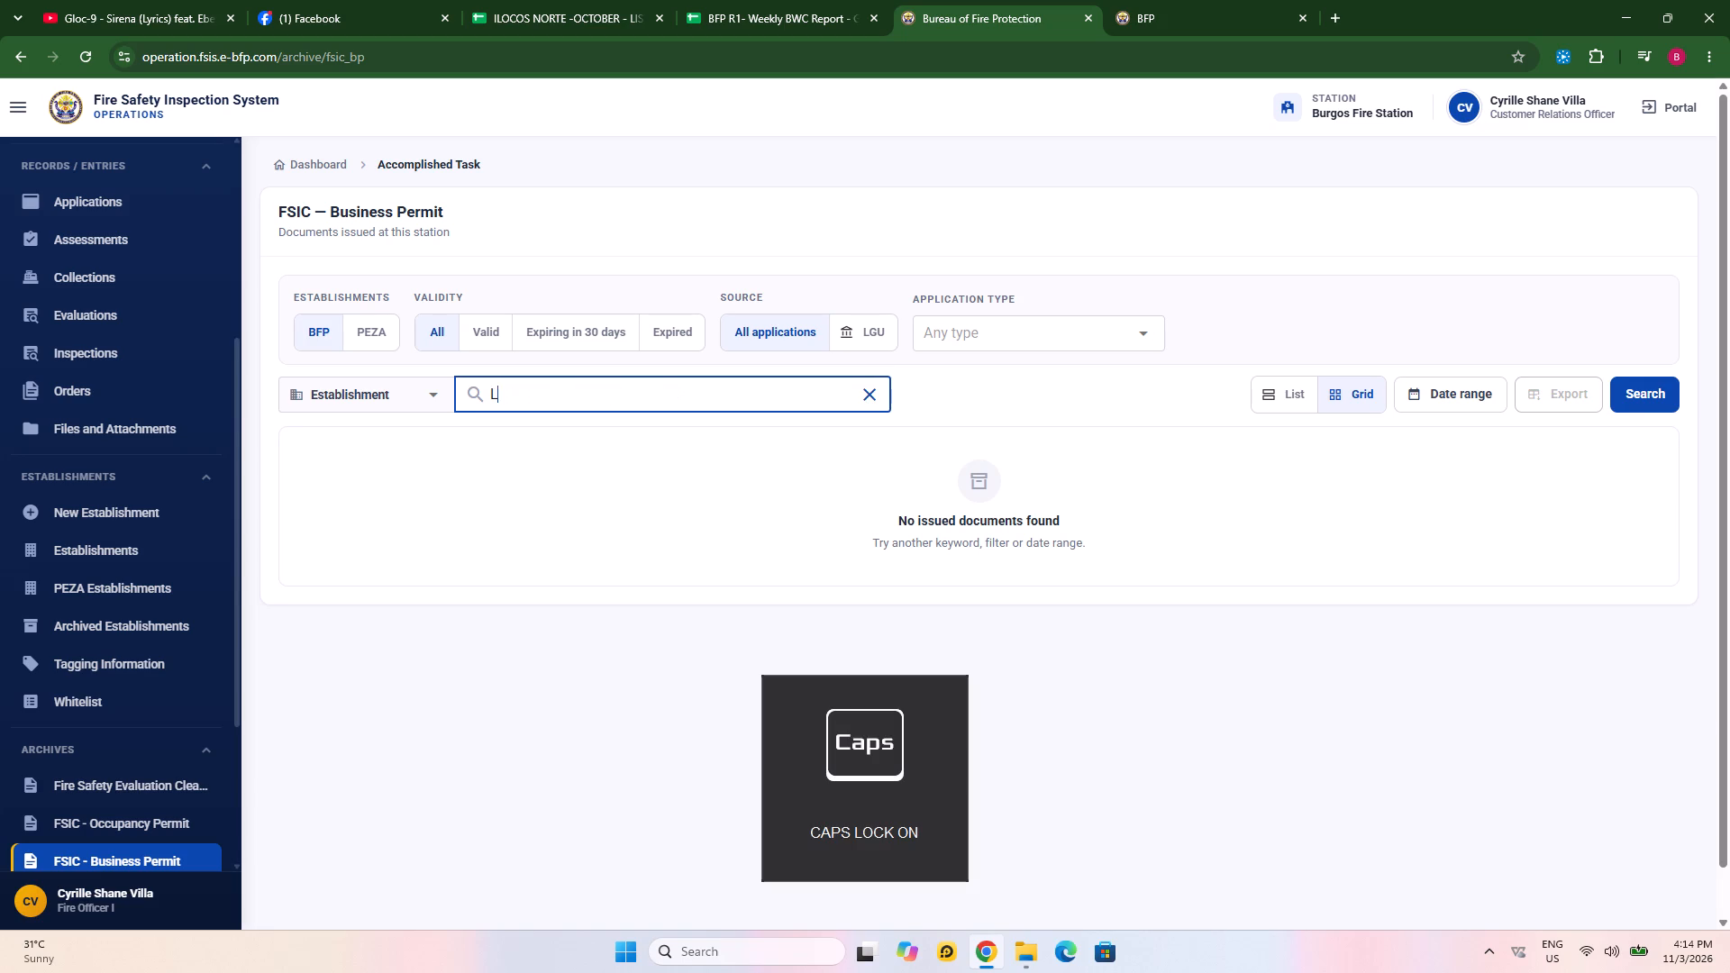
{"action": "key", "text": "j"}
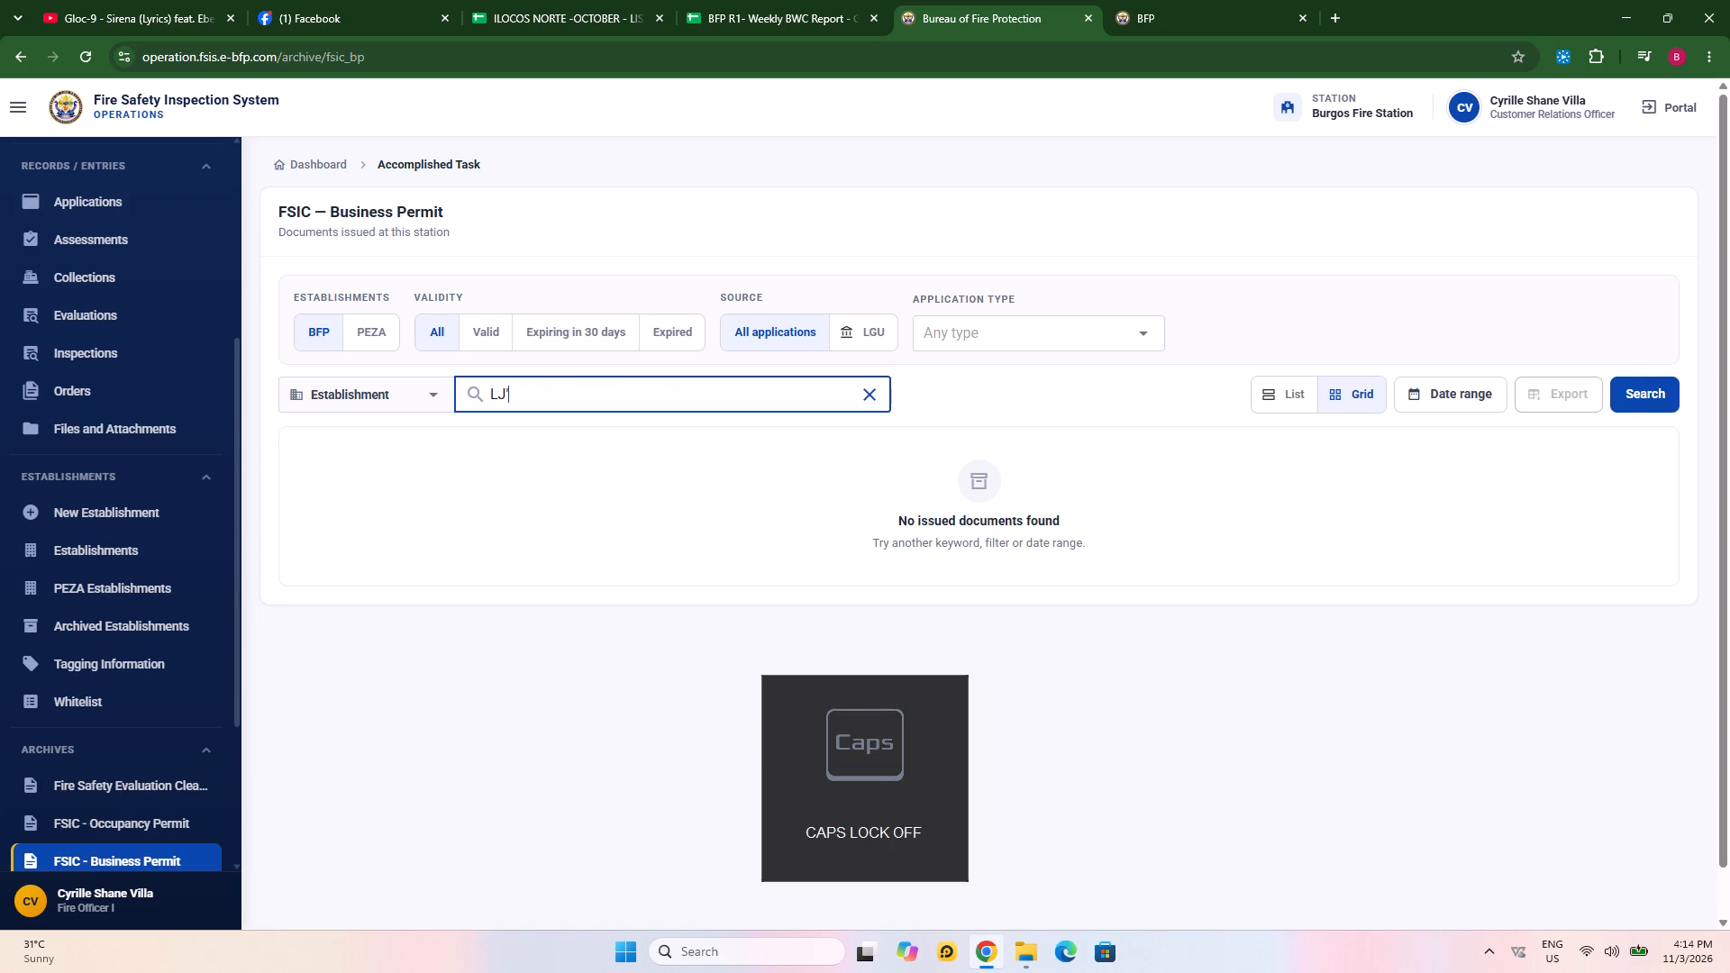
{"action": "key", "text": "s"}
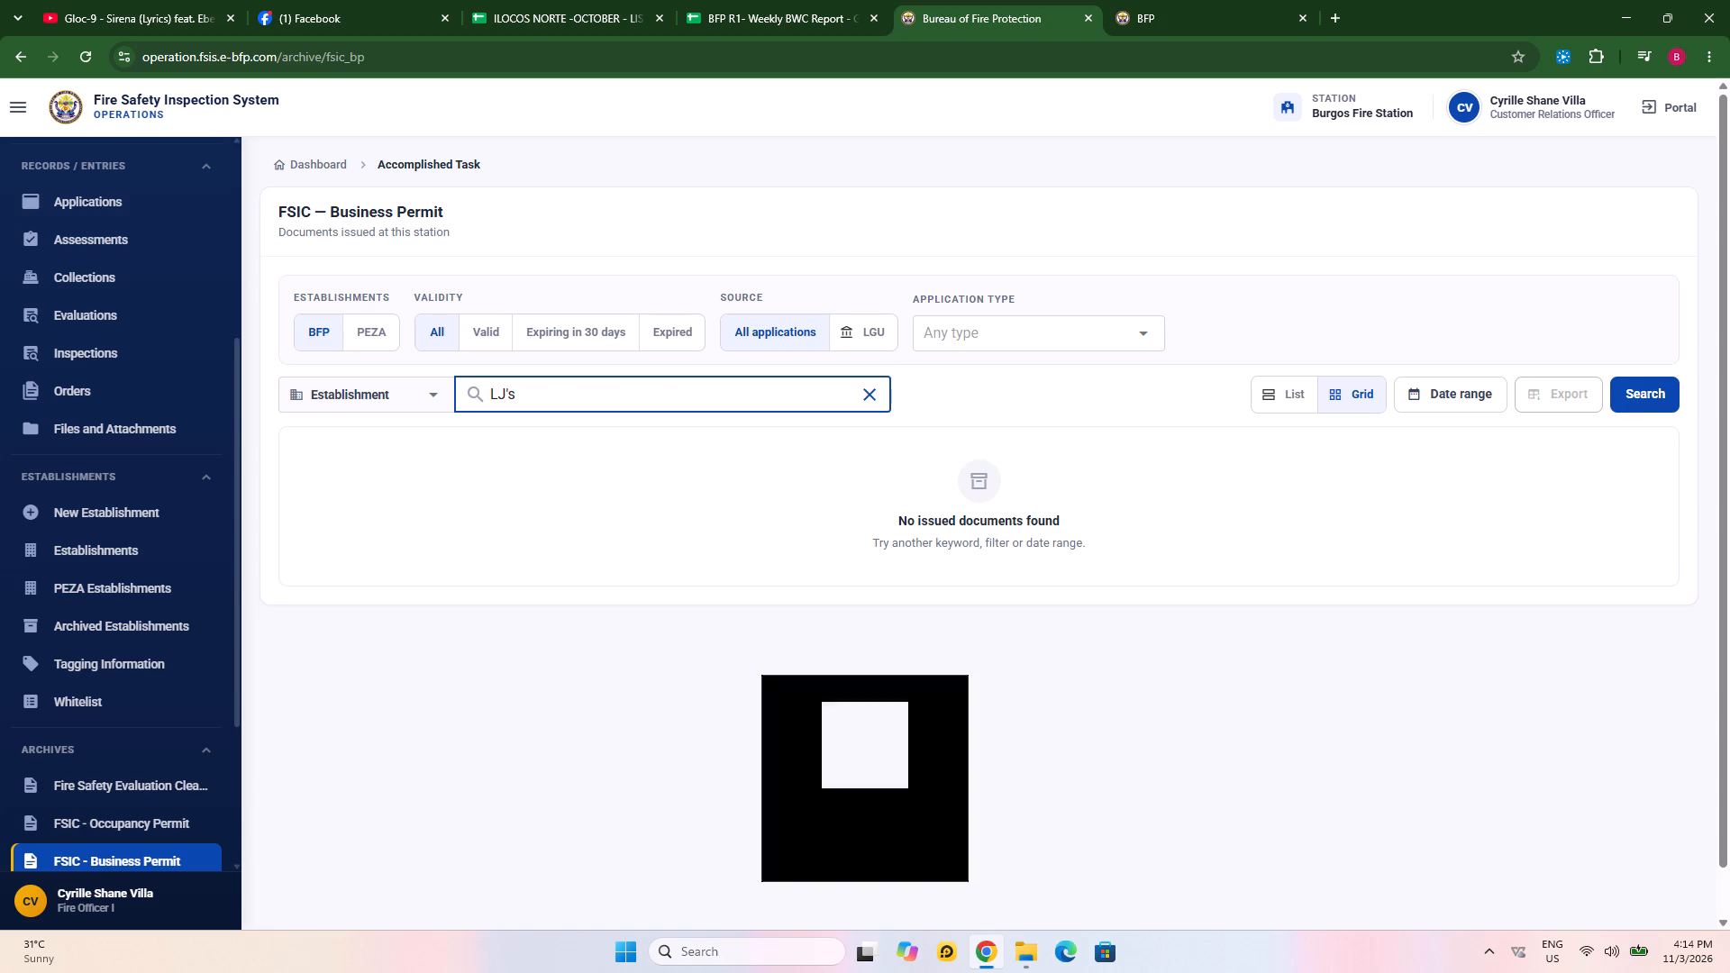
{"action": "key", "text": "BackSpace"}
{"action": "key", "text": "BackSpace"}
{"action": "key", "text": "s"}
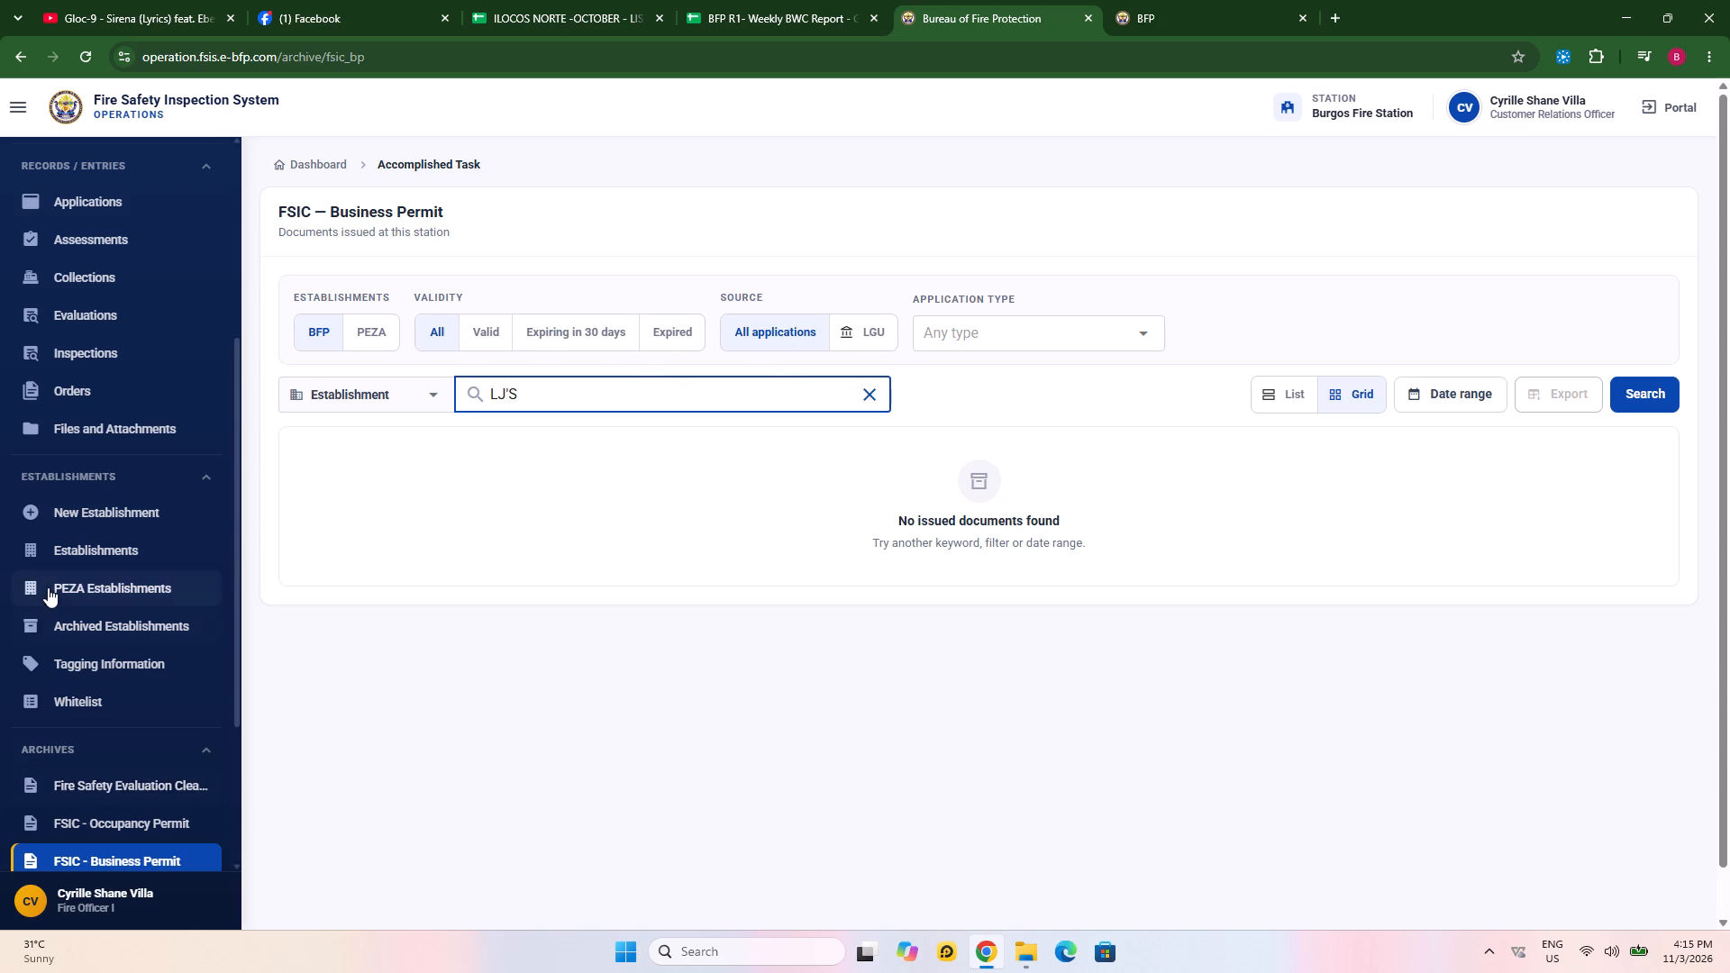
{"action": "scroll", "coordinate": [107, 683], "scroll_direction": "down", "scroll_amount": 2}
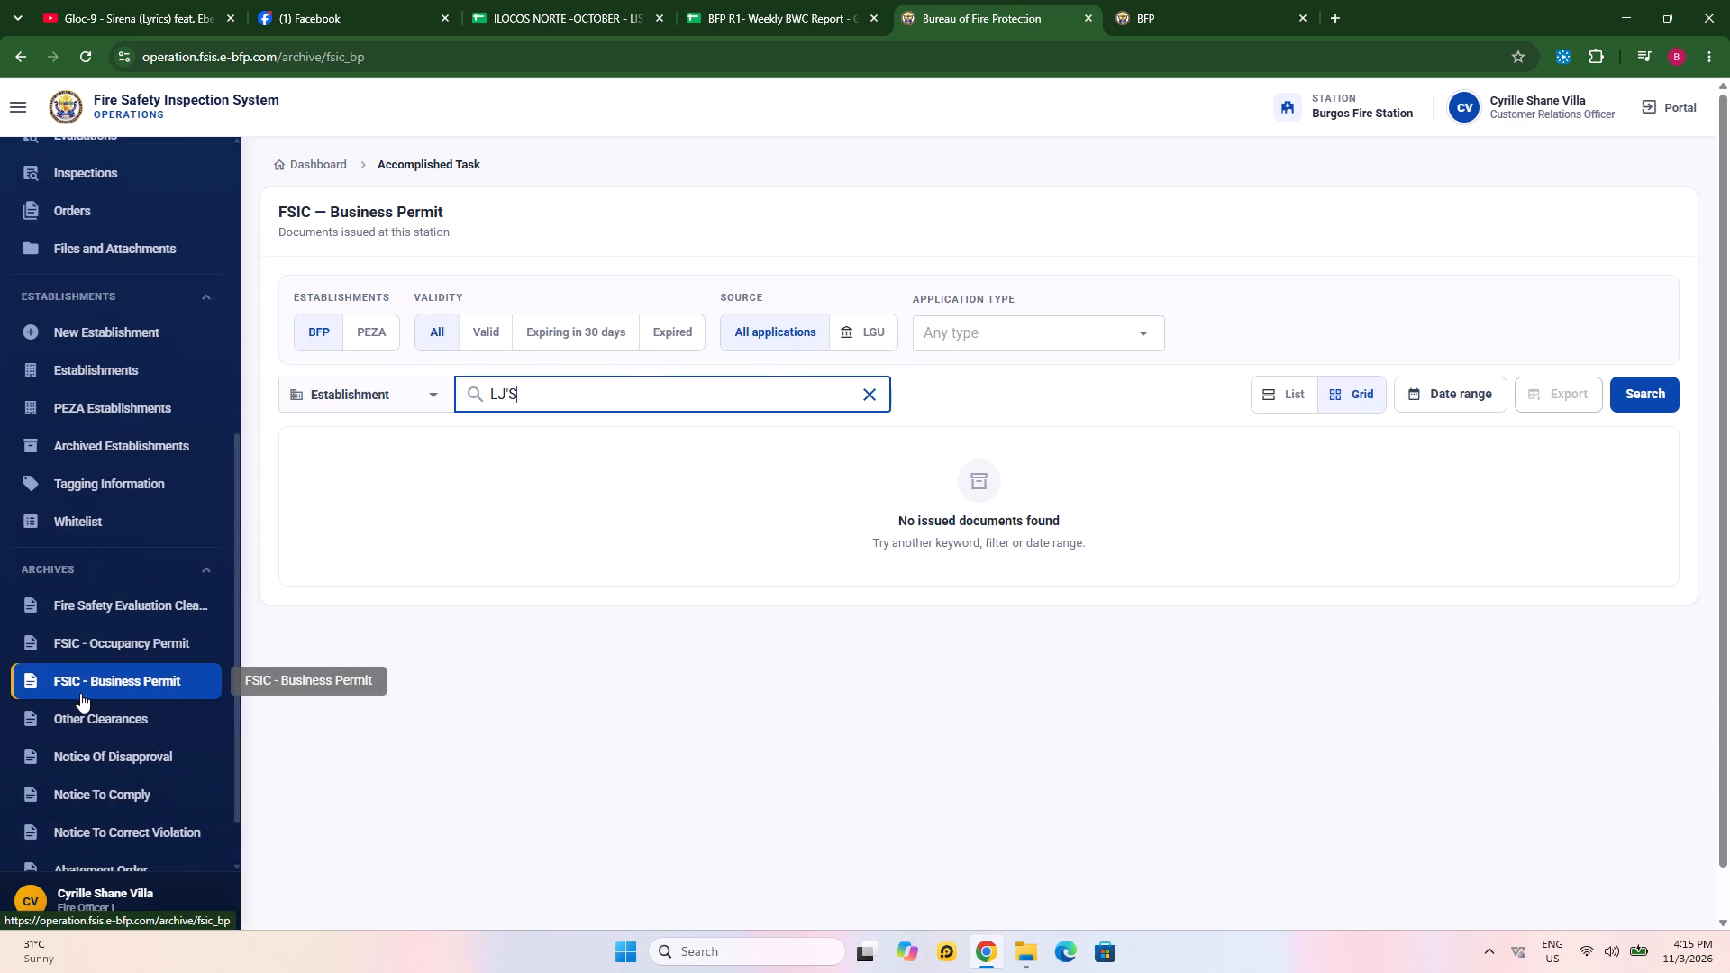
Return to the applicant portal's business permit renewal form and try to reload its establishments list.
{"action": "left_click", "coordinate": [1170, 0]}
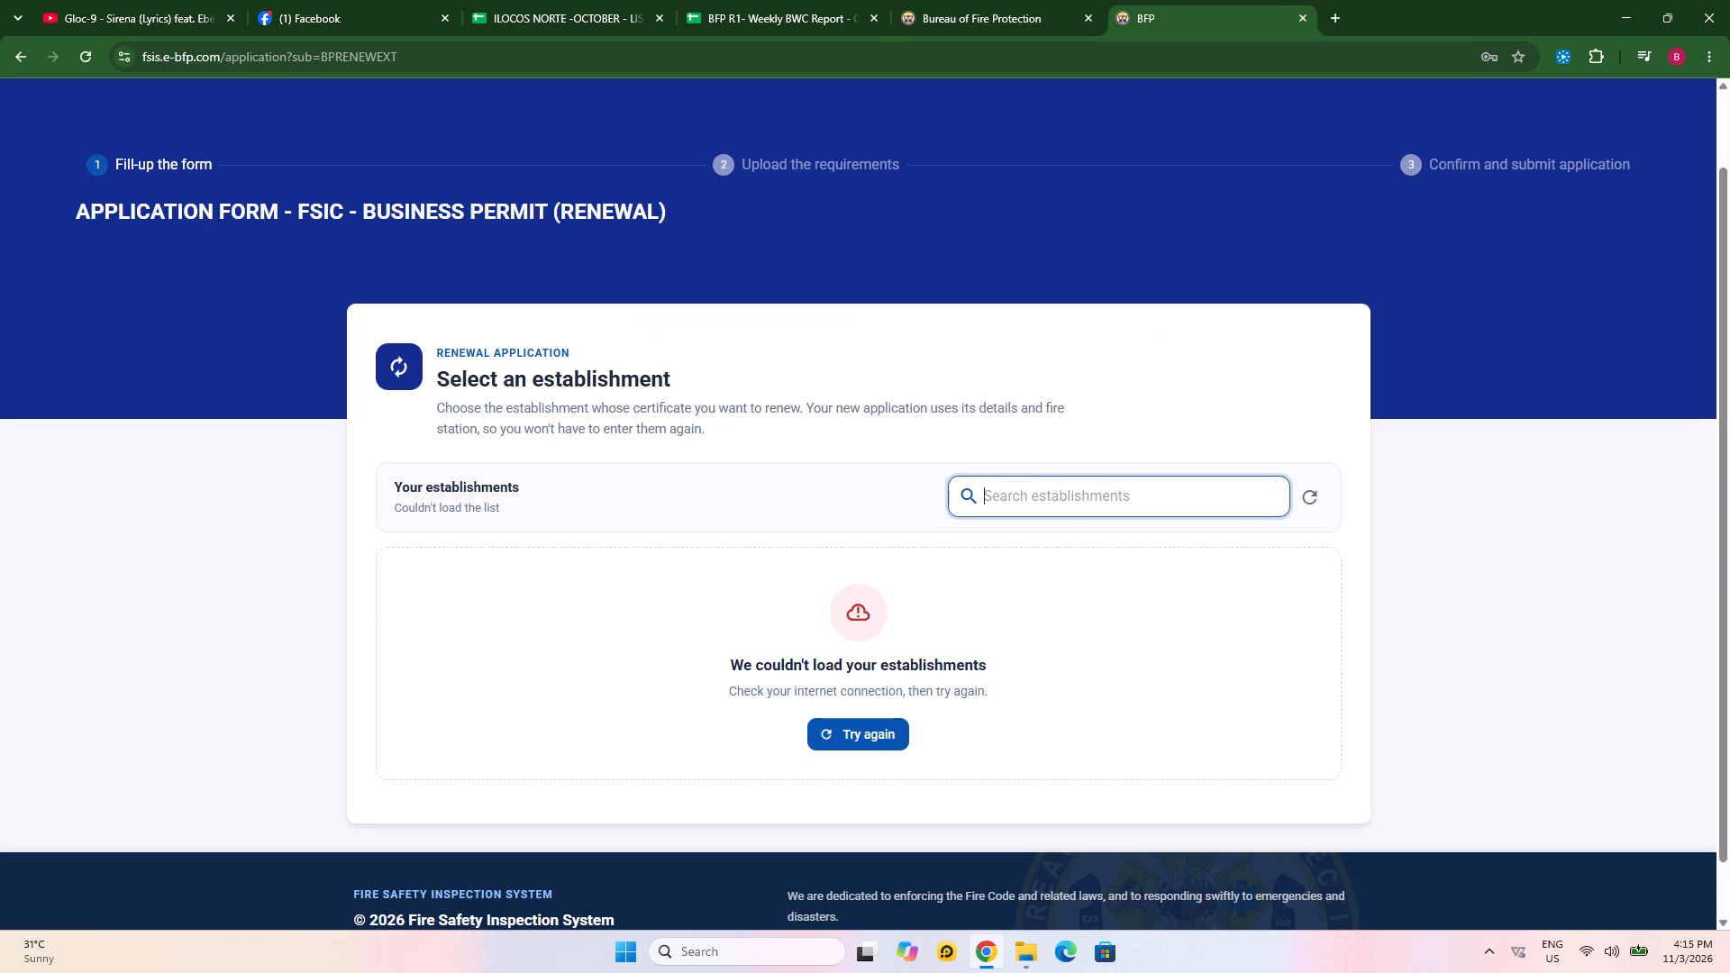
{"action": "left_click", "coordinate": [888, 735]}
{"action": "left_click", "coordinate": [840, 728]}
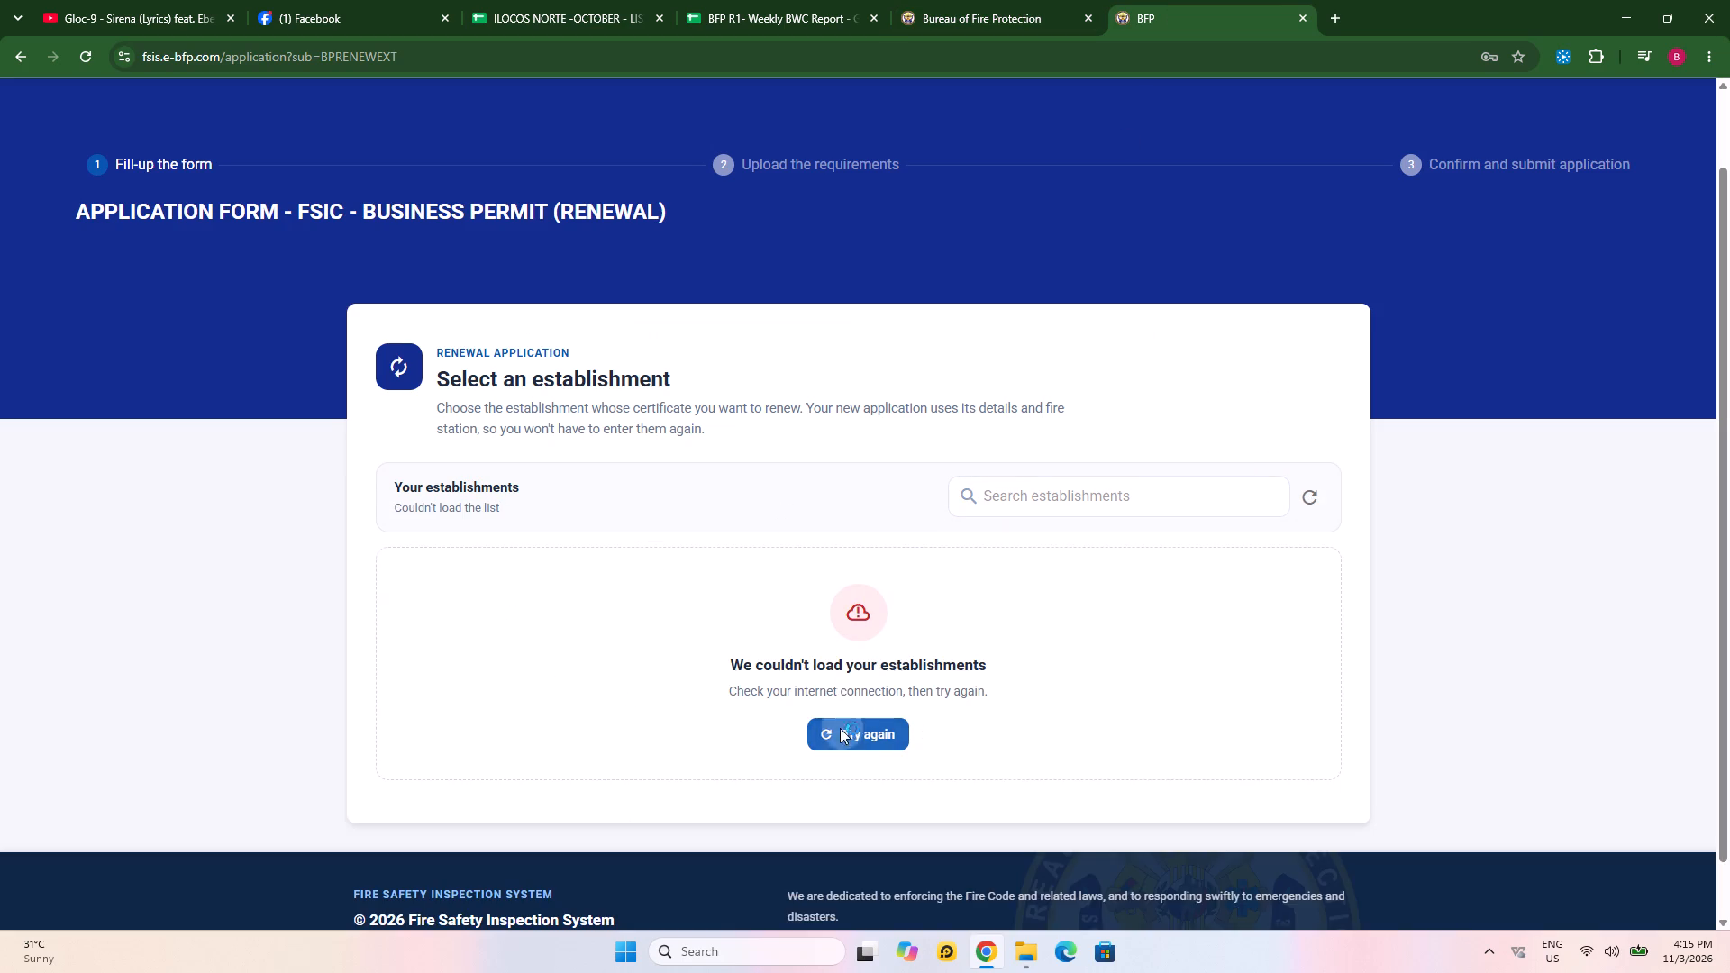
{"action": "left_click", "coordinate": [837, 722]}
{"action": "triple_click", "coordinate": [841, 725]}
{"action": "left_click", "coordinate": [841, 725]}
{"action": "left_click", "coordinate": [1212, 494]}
Leave the renewal form, sign in to the applicant portal again with the saved credentials and open Establishments.
{"action": "left_click", "coordinate": [11, 55]}
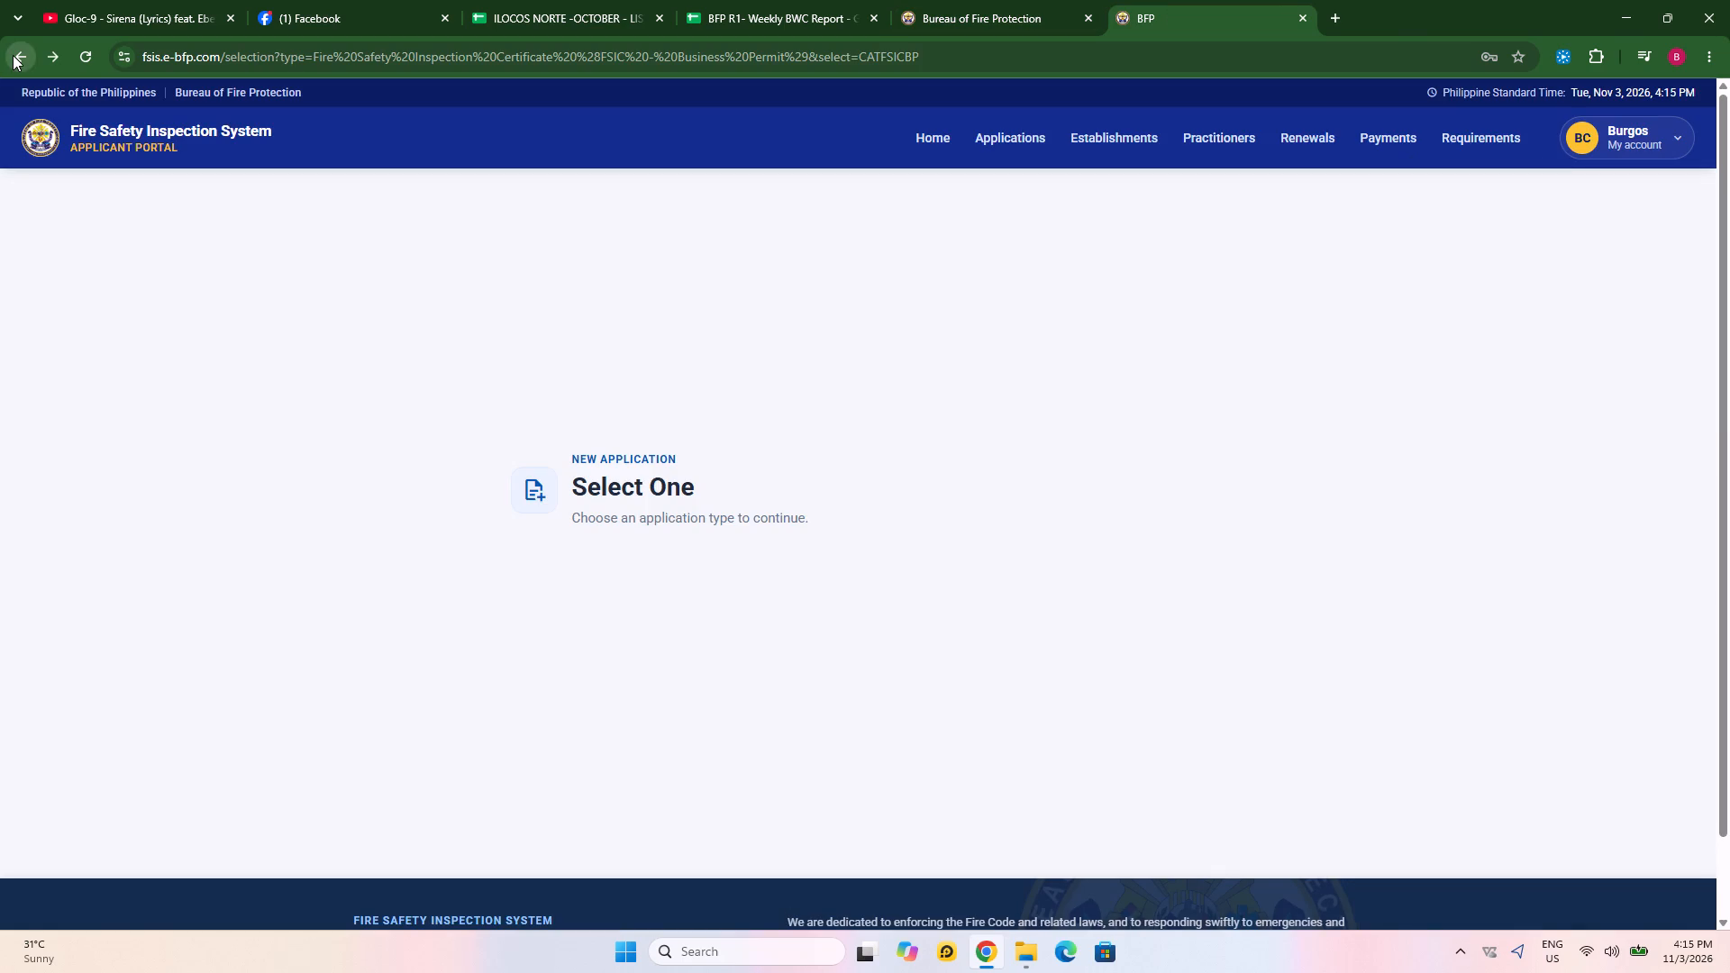
{"action": "left_click", "coordinate": [13, 55]}
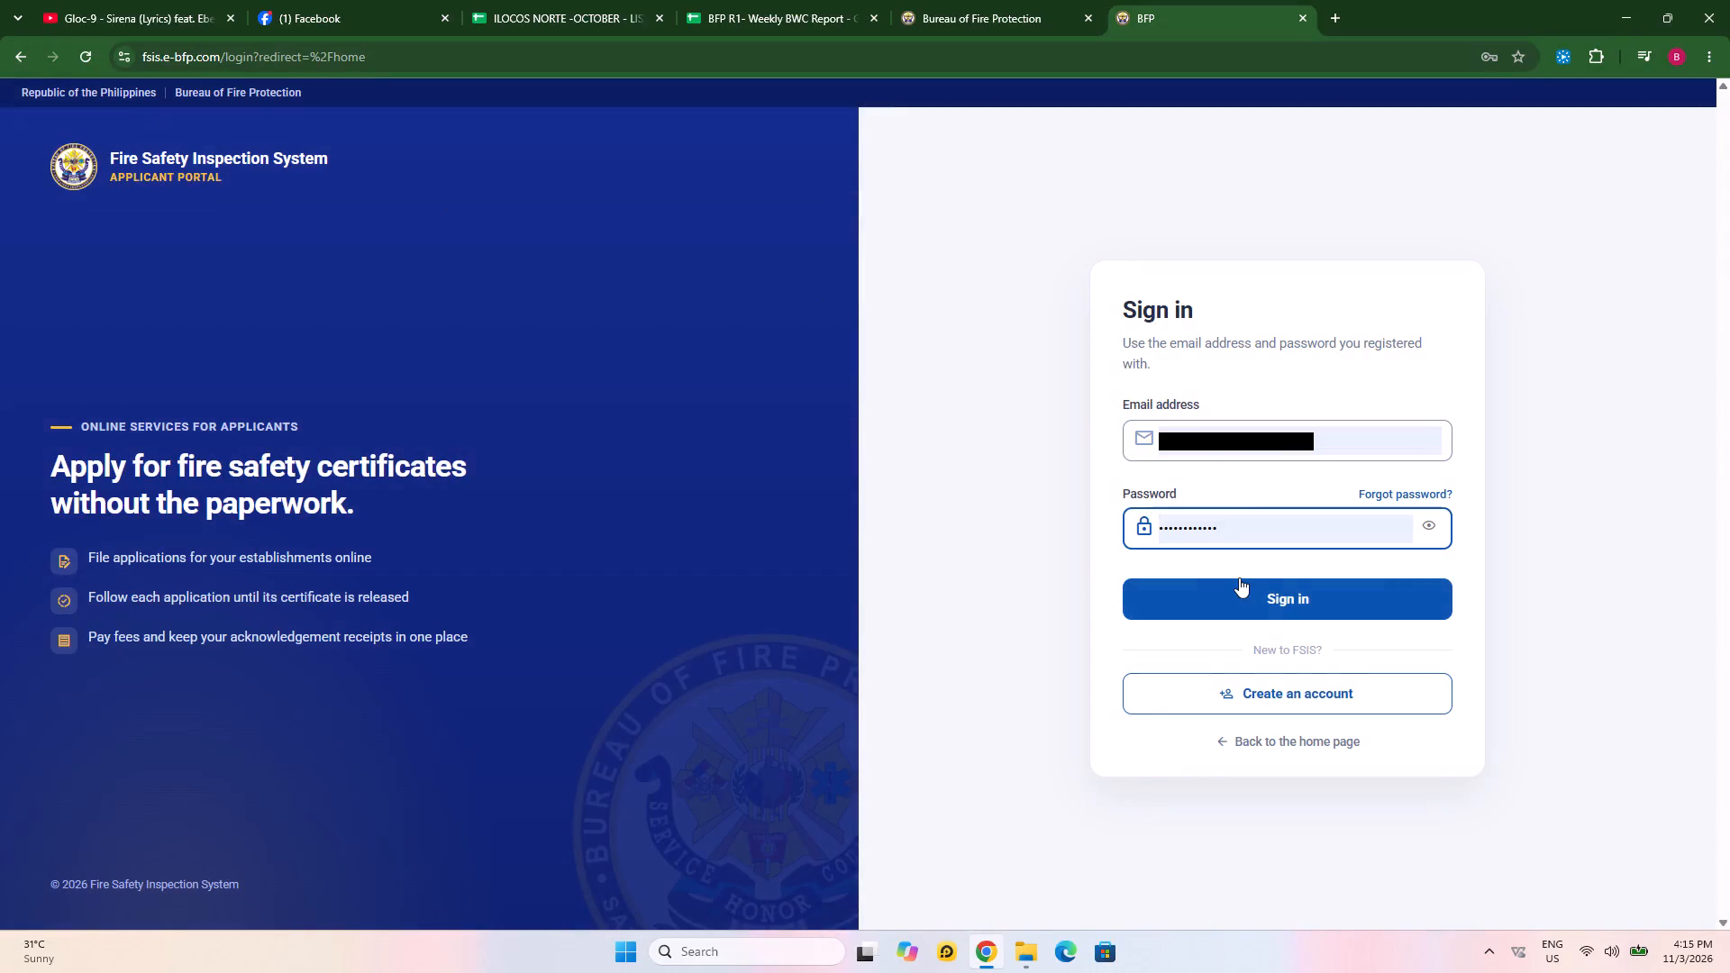
{"action": "left_click", "coordinate": [1238, 587]}
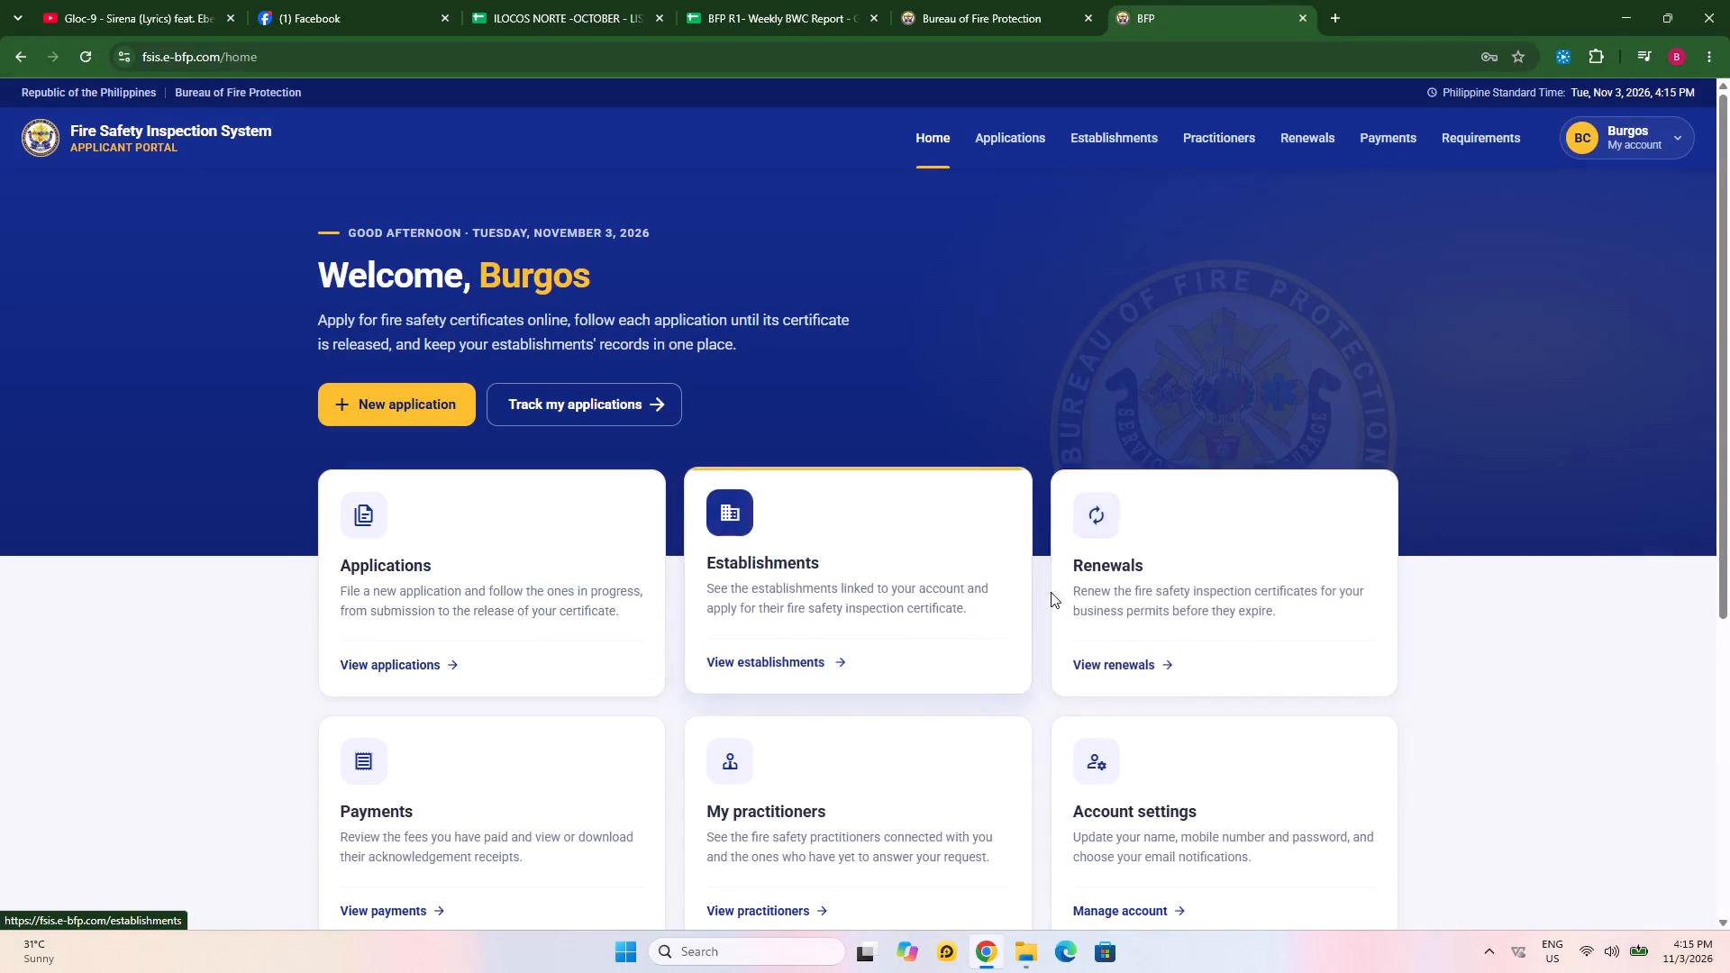
{"action": "left_click", "coordinate": [857, 575]}
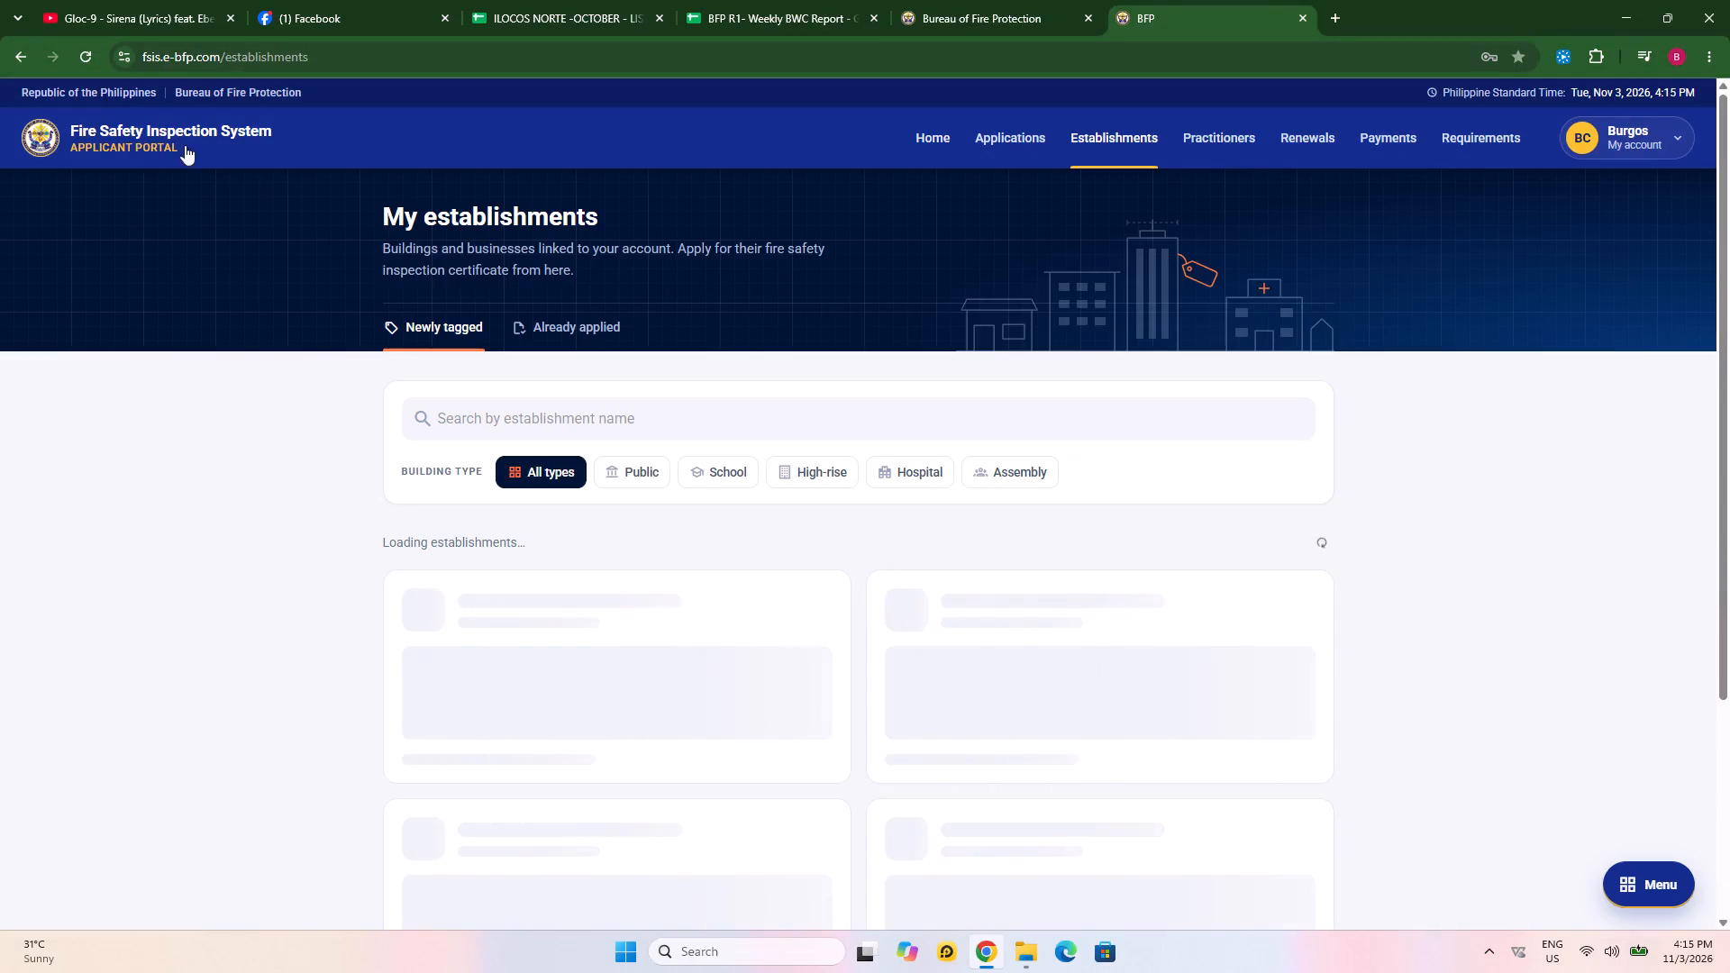
Close the applicant portal's establishments page and reopen the portal's home page in a new browser tab.
{"action": "left_click", "coordinate": [42, 50]}
{"action": "left_click", "coordinate": [1298, 17]}
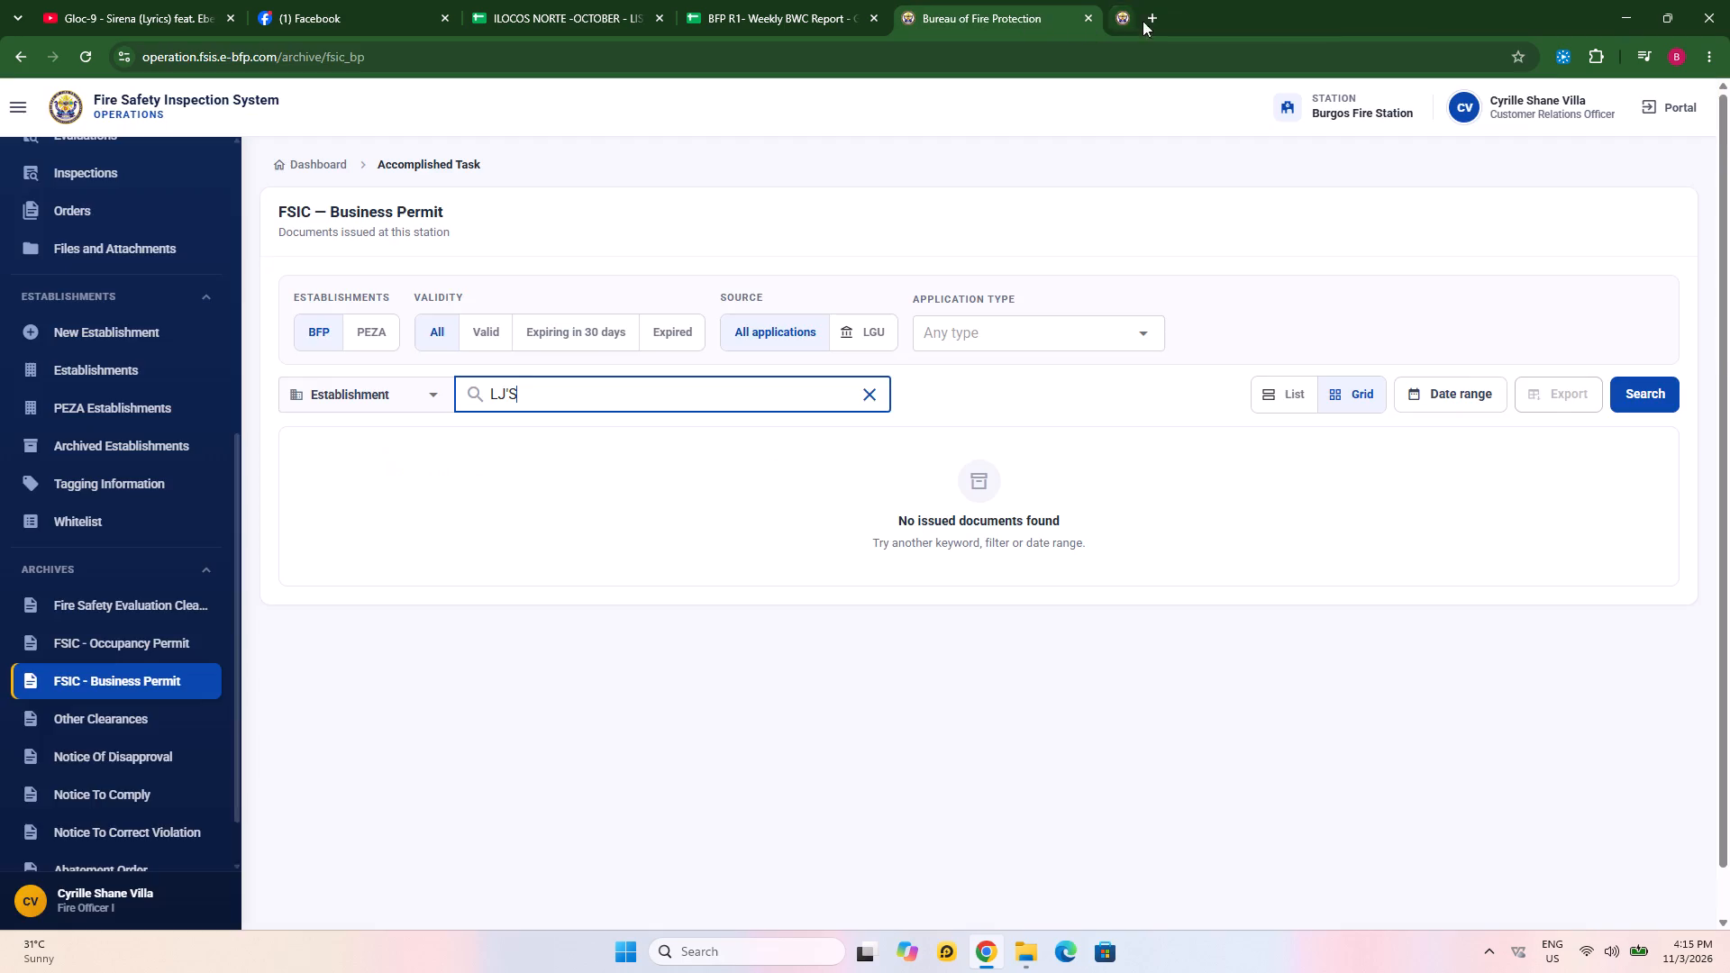
{"action": "left_click", "coordinate": [1121, 21]}
{"action": "left_click", "coordinate": [387, 98]}
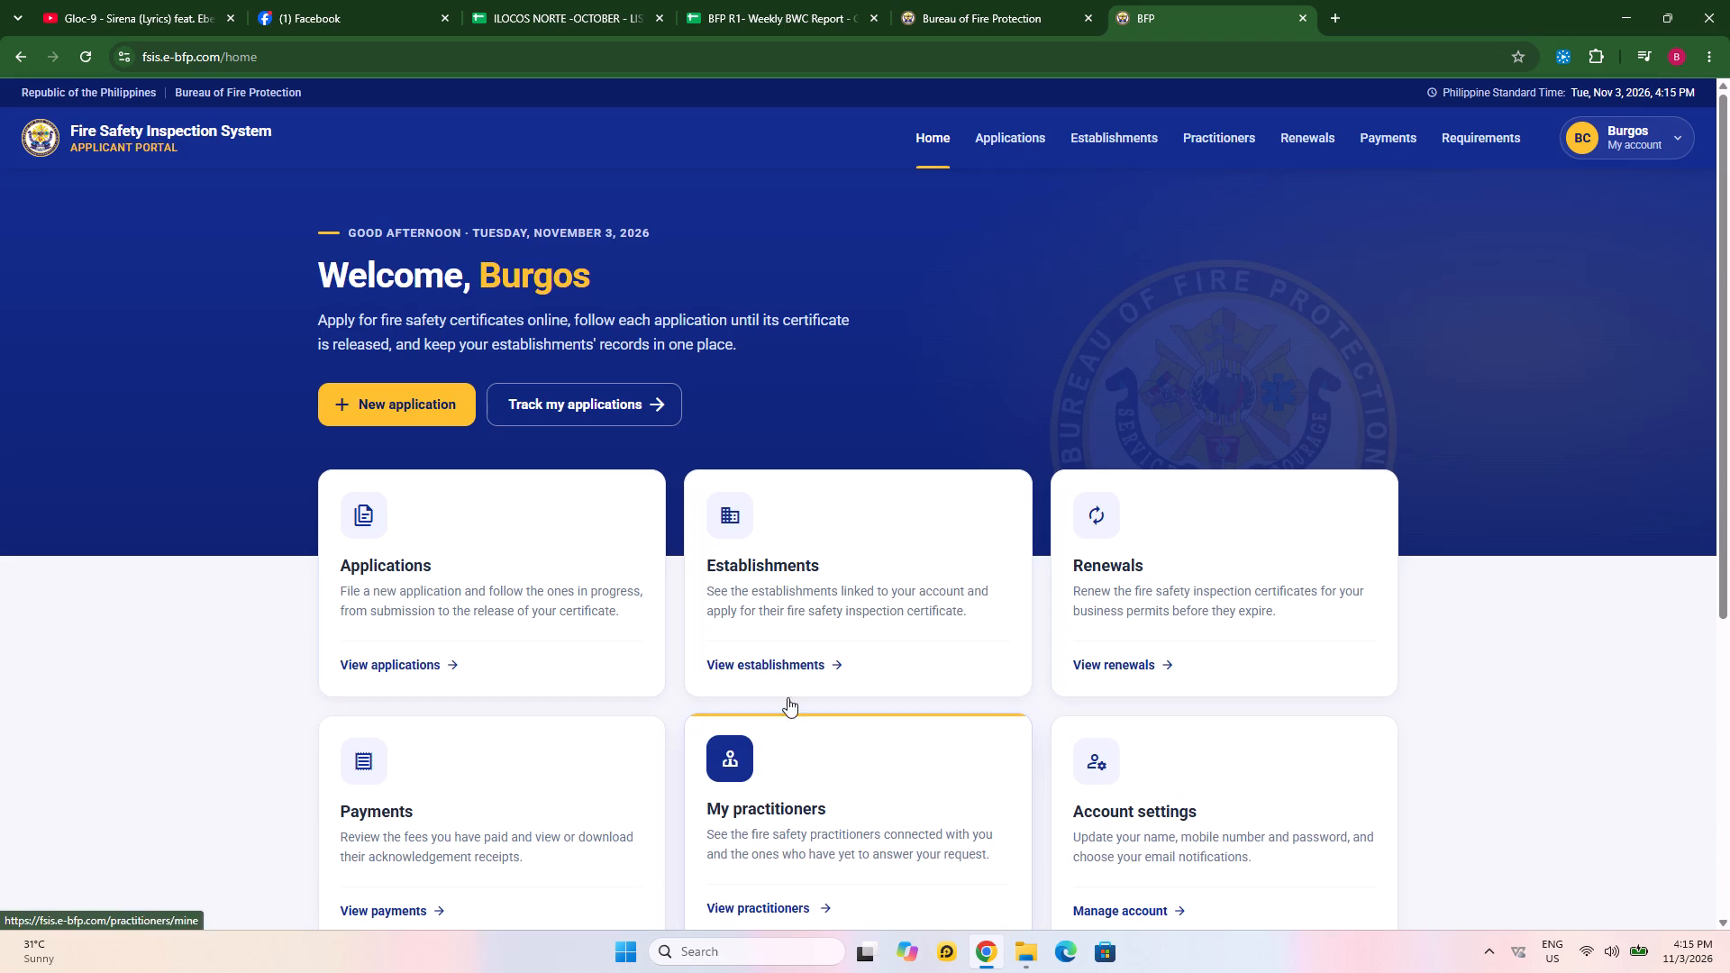
Open the applicant portal's Renewals page and search its certificates by establishment name for "LJ".
{"action": "left_click", "coordinate": [1271, 619]}
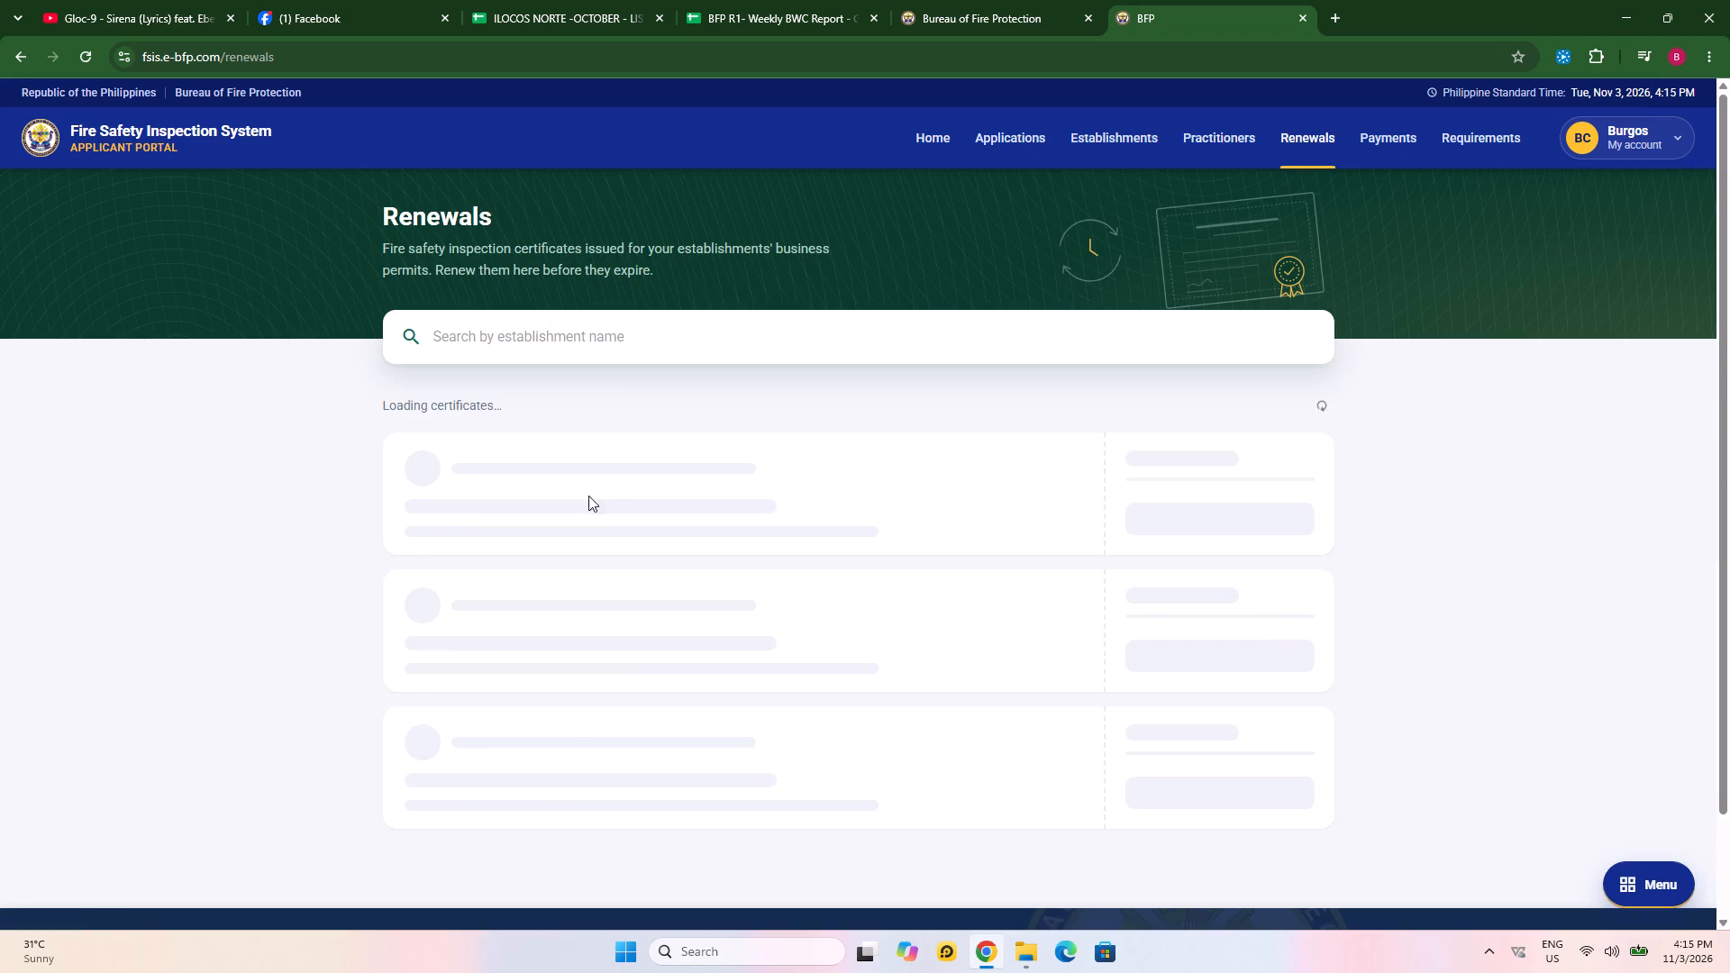
{"action": "left_click", "coordinate": [565, 371]}
{"action": "left_click_drag", "start_coordinate": [558, 366], "coordinate": [558, 357]}
{"action": "left_click", "coordinate": [556, 349]}
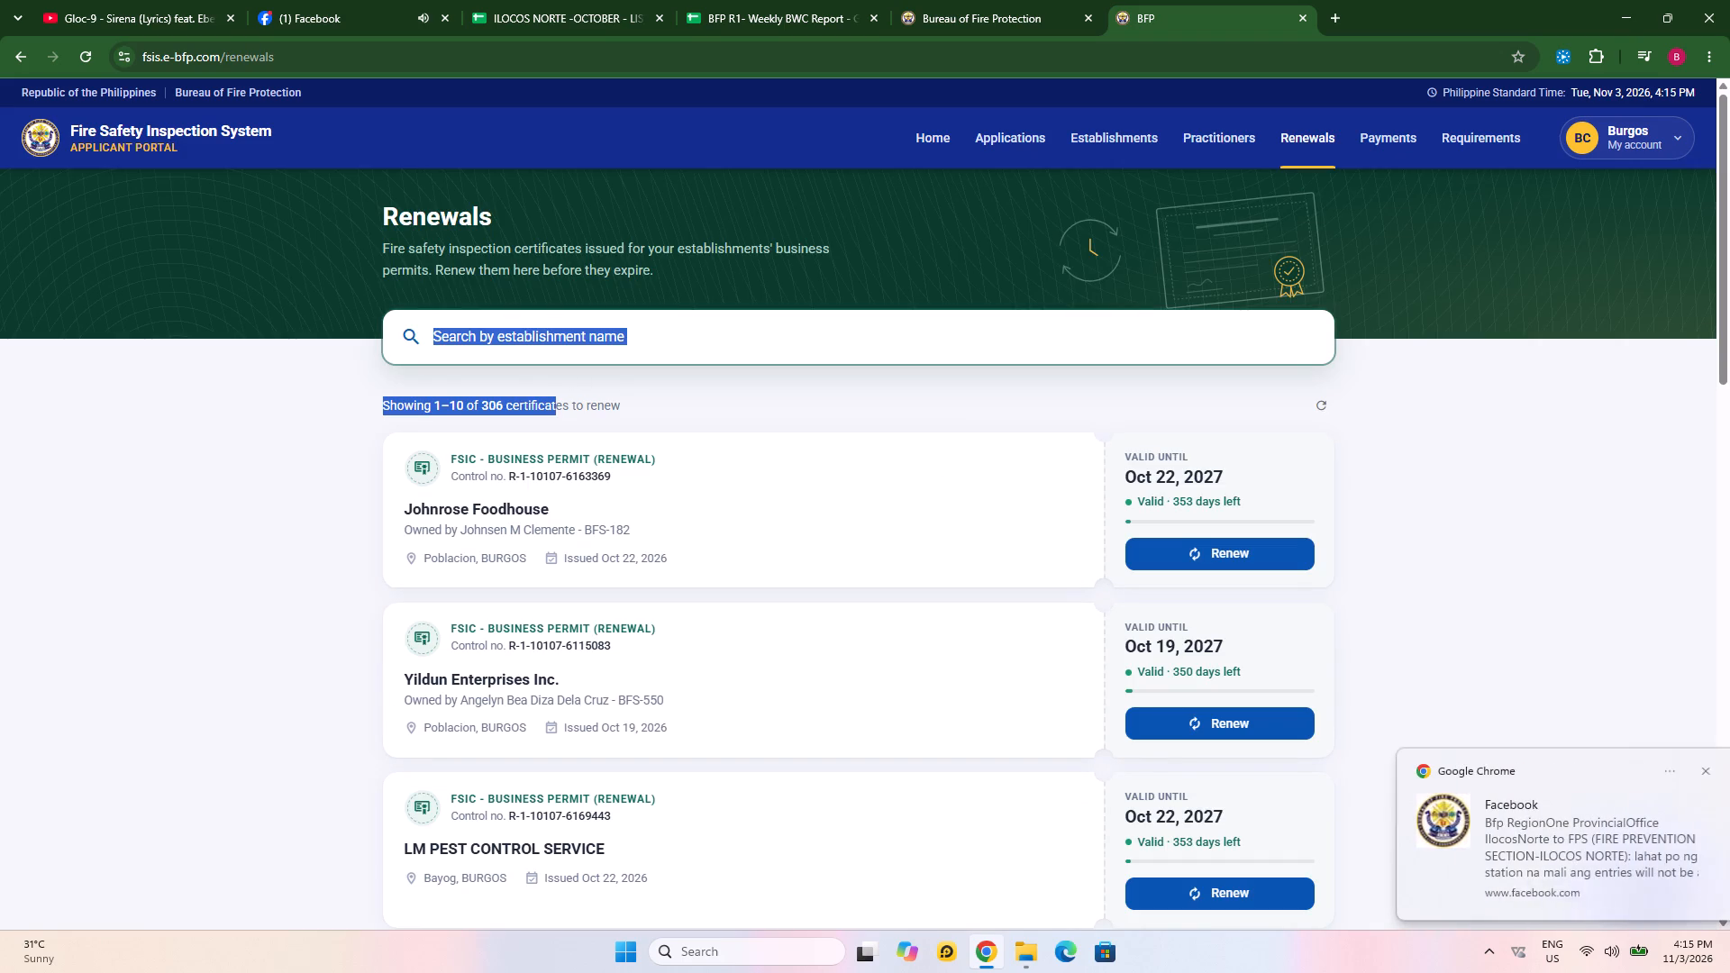
{"action": "left_click", "coordinate": [560, 344]}
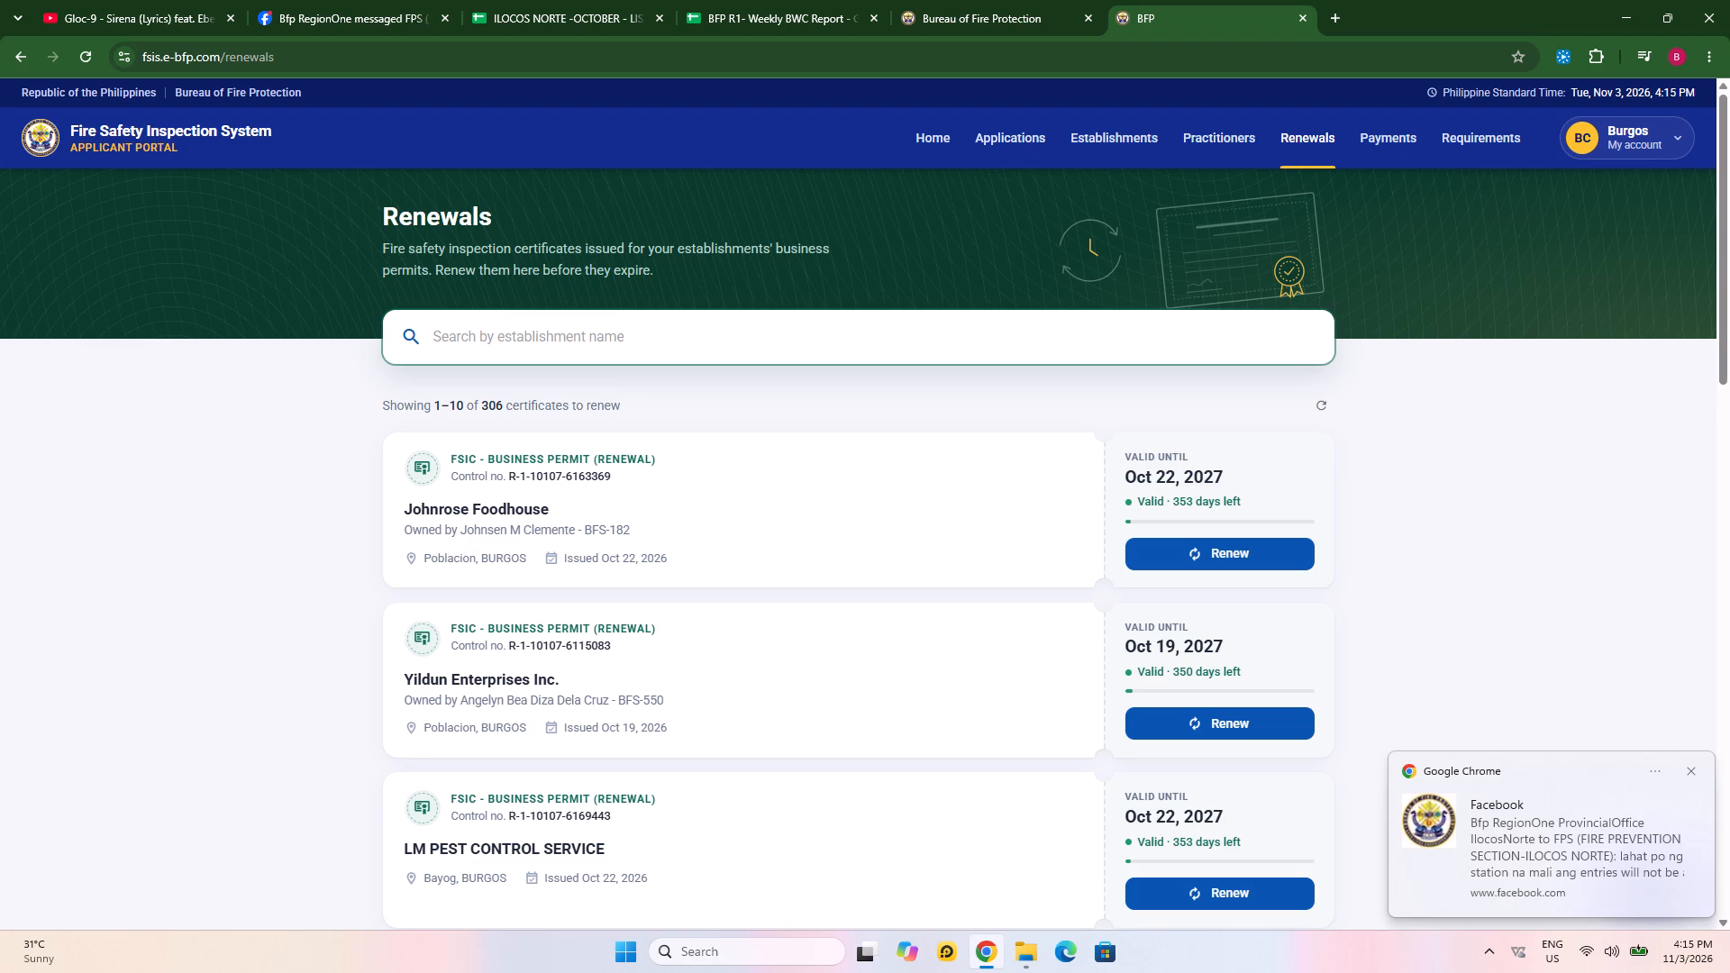
{"action": "left_click", "coordinate": [560, 350]}
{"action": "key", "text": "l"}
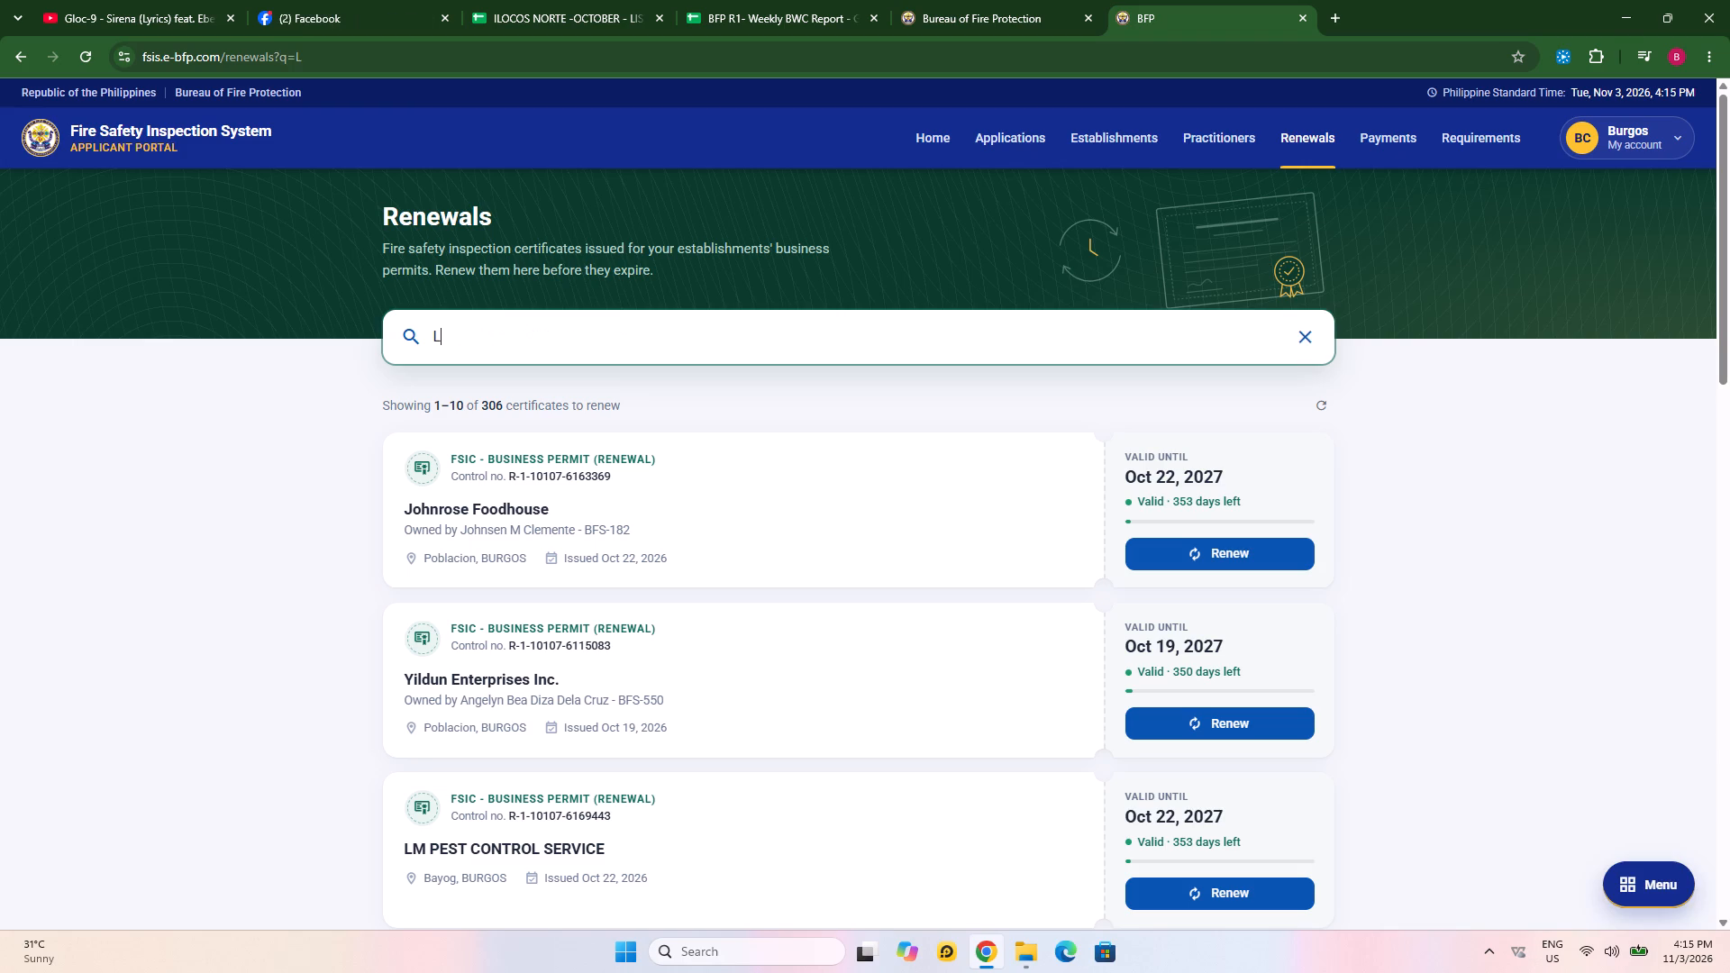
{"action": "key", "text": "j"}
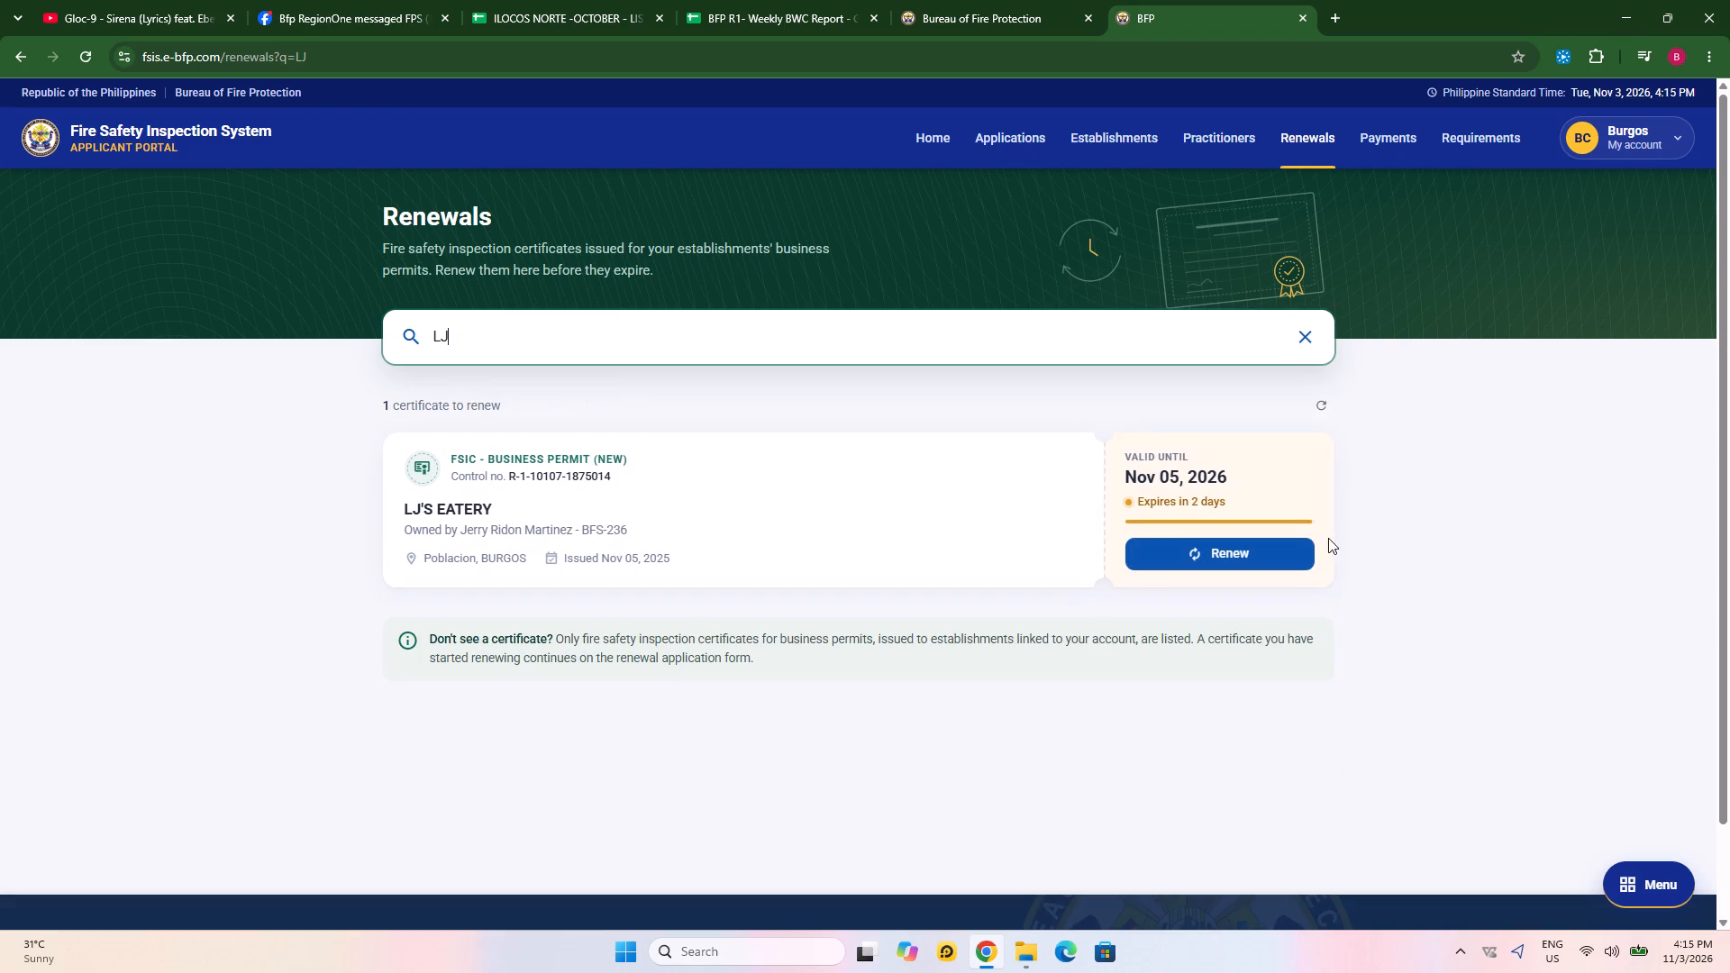
Start renewing the LJ'S EATERY business permit certificate and continue to the renewal form.
{"action": "left_click", "coordinate": [1251, 557]}
{"action": "left_click", "coordinate": [981, 652]}
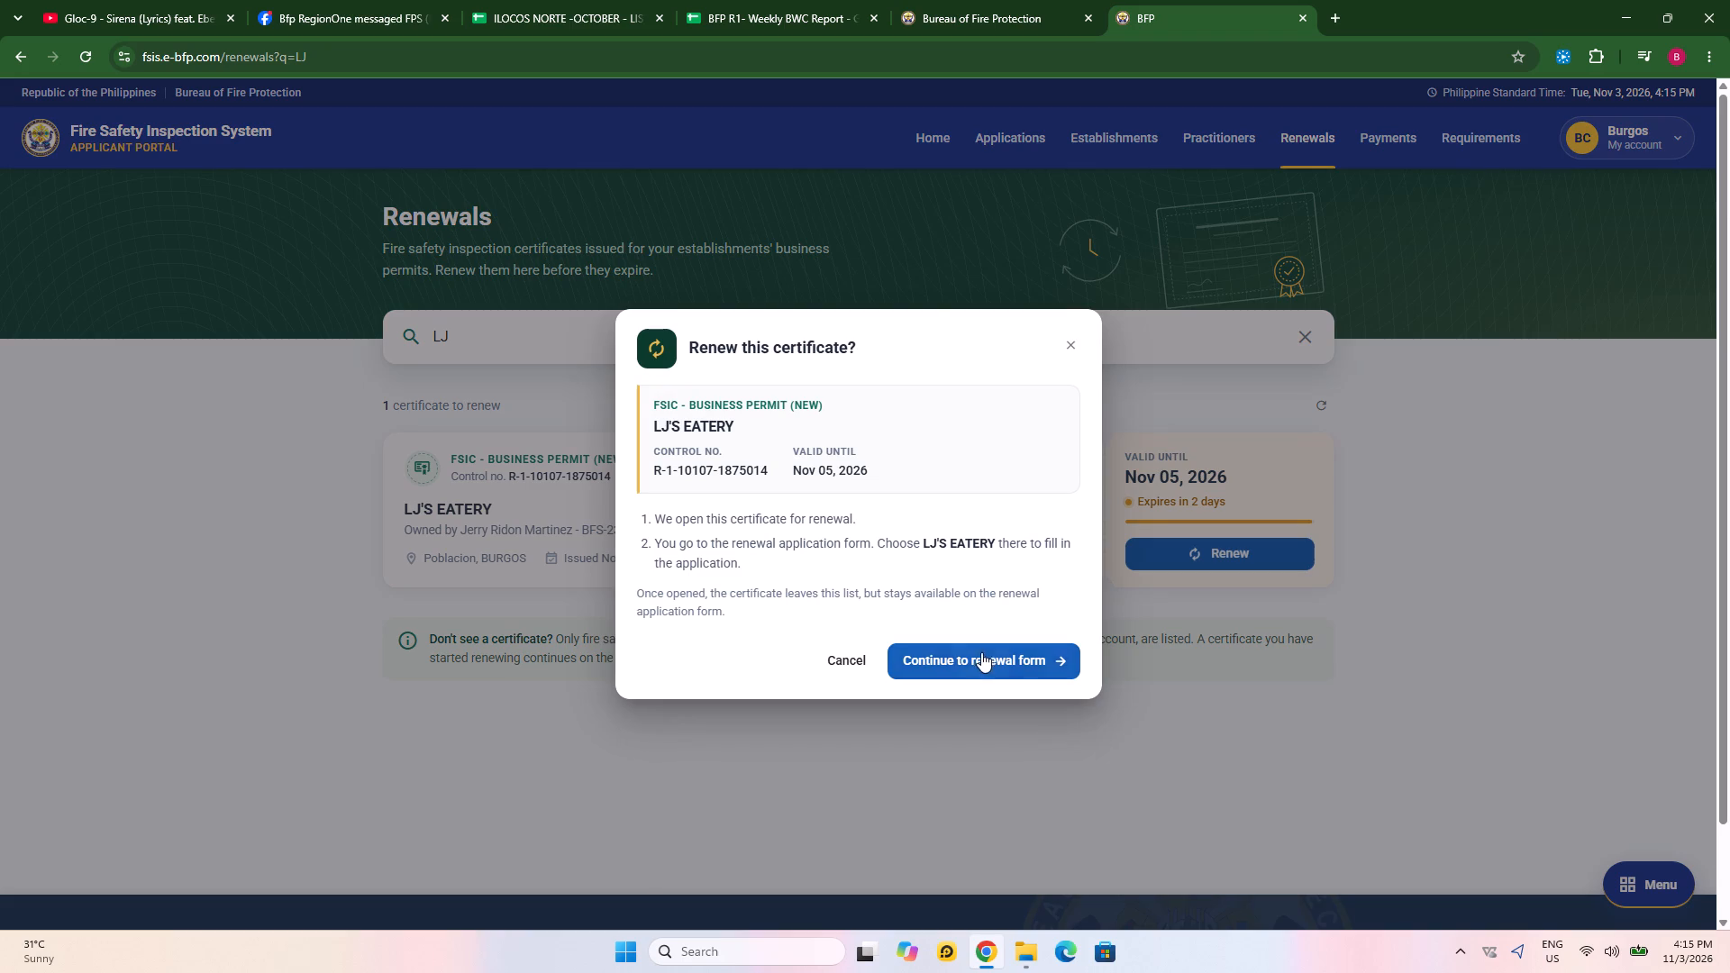
Search the establishments on the FSIC business permit renewal form for "LJ".
{"action": "scroll", "coordinate": [677, 398], "scroll_direction": "down", "scroll_amount": 1}
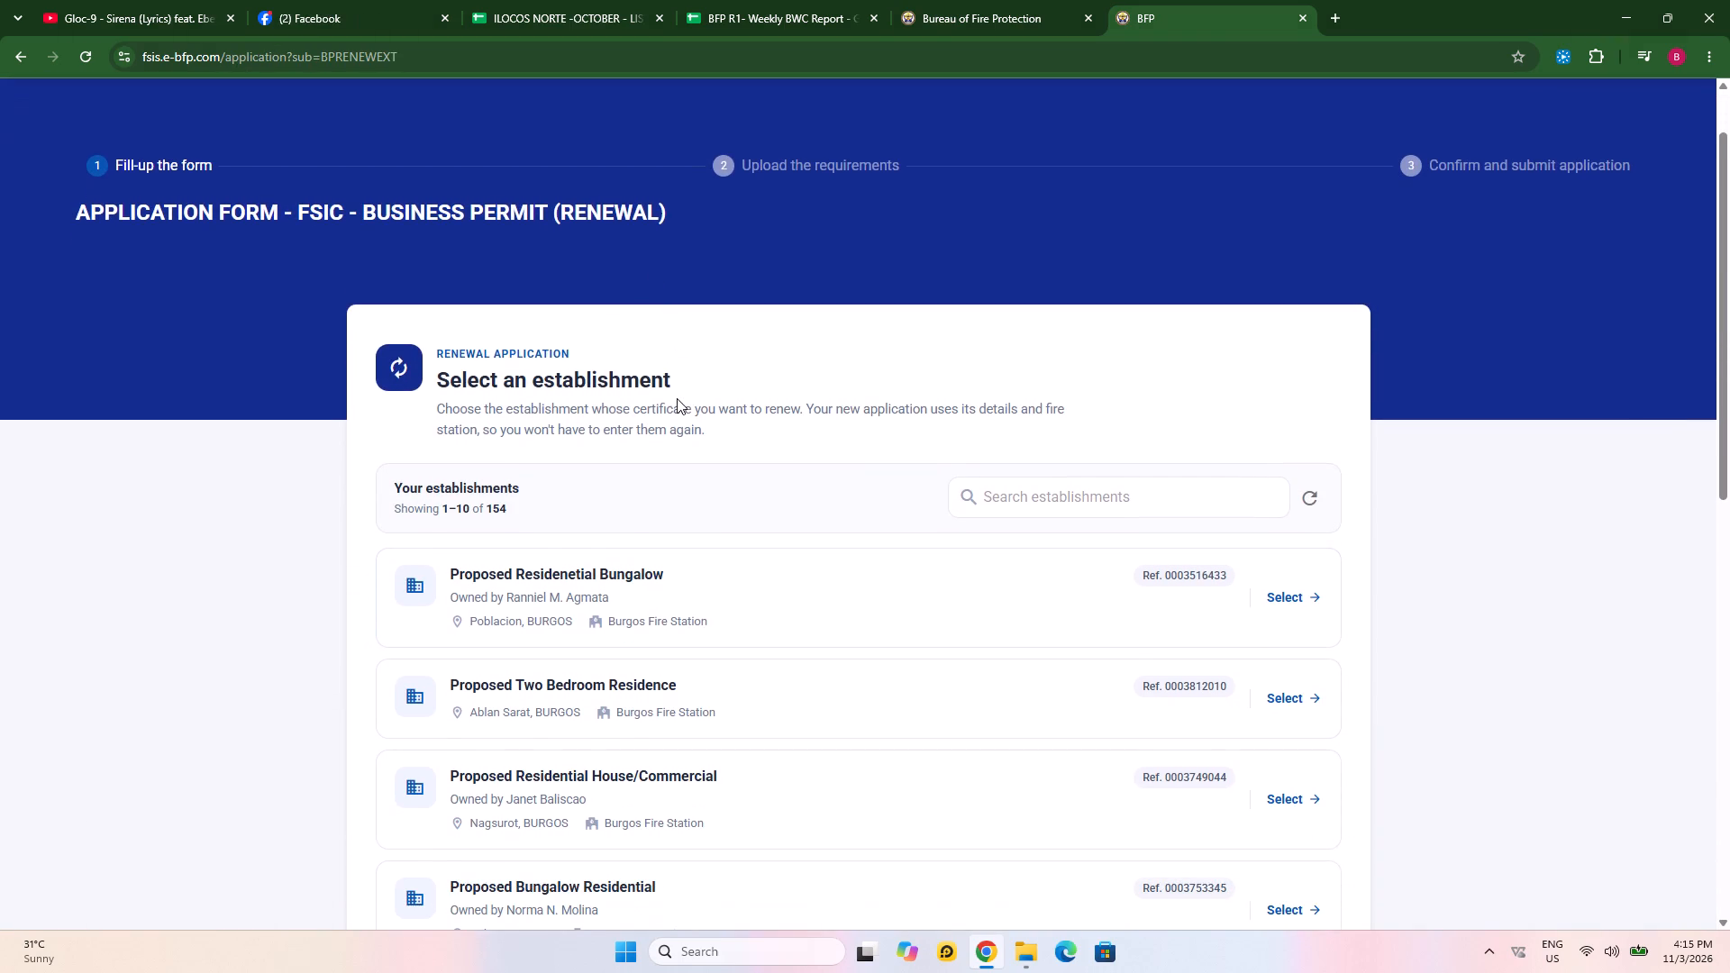
{"action": "left_click", "coordinate": [1001, 492]}
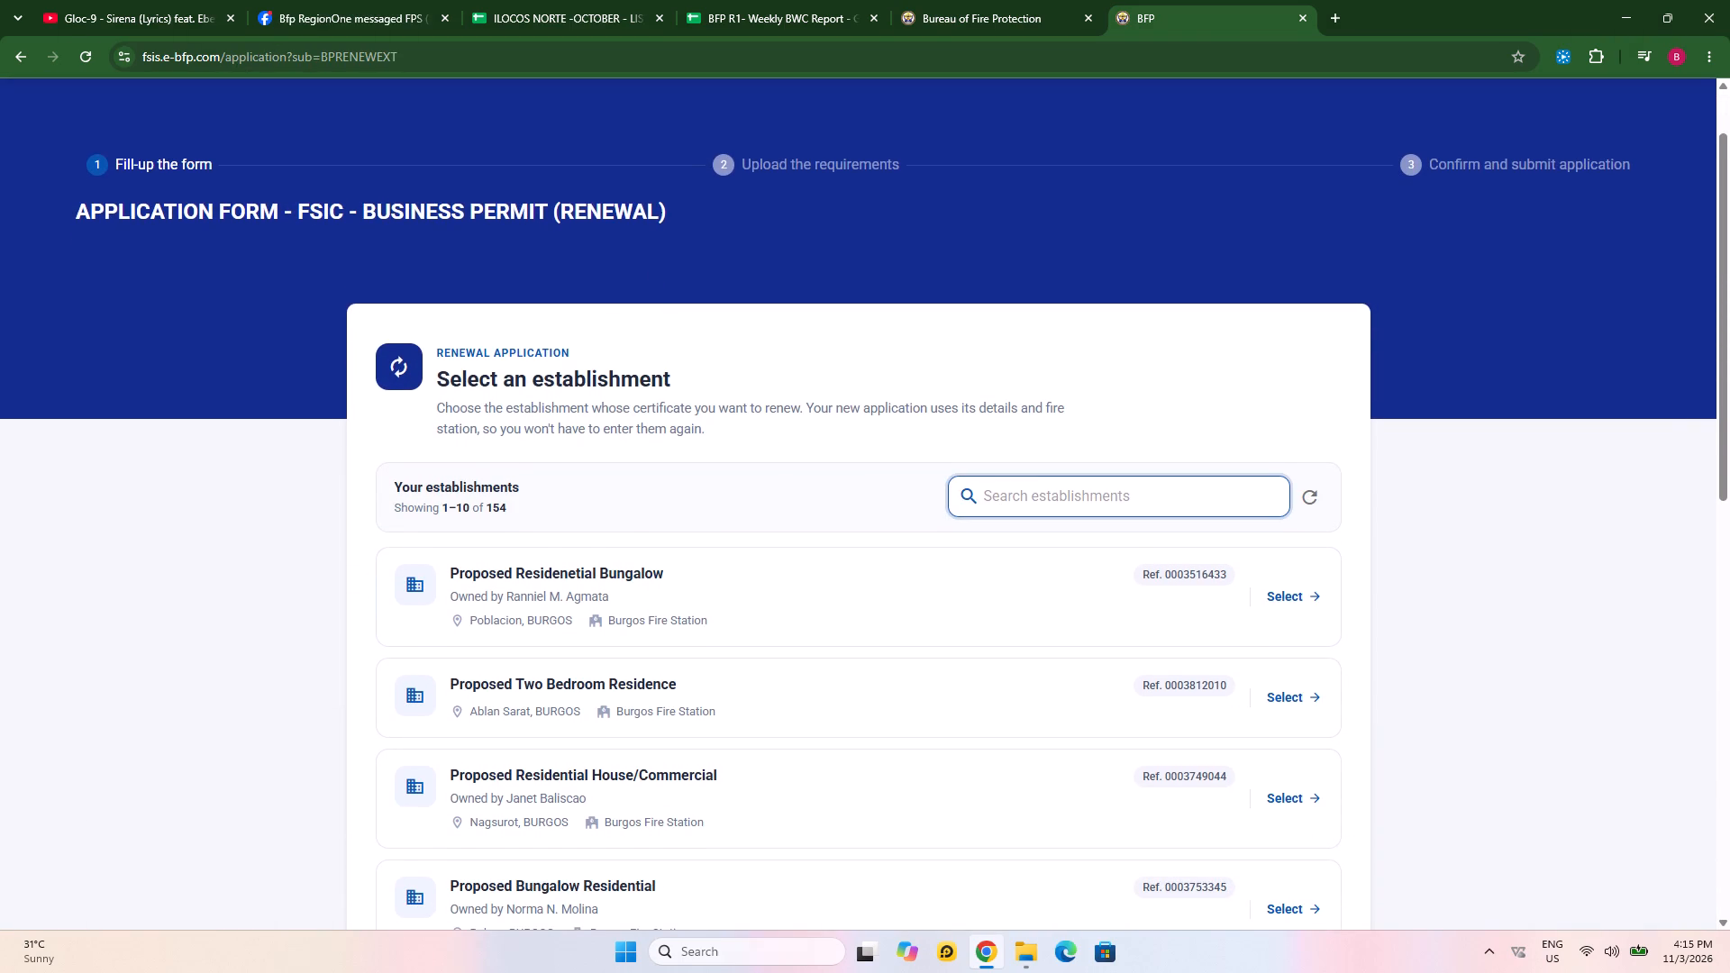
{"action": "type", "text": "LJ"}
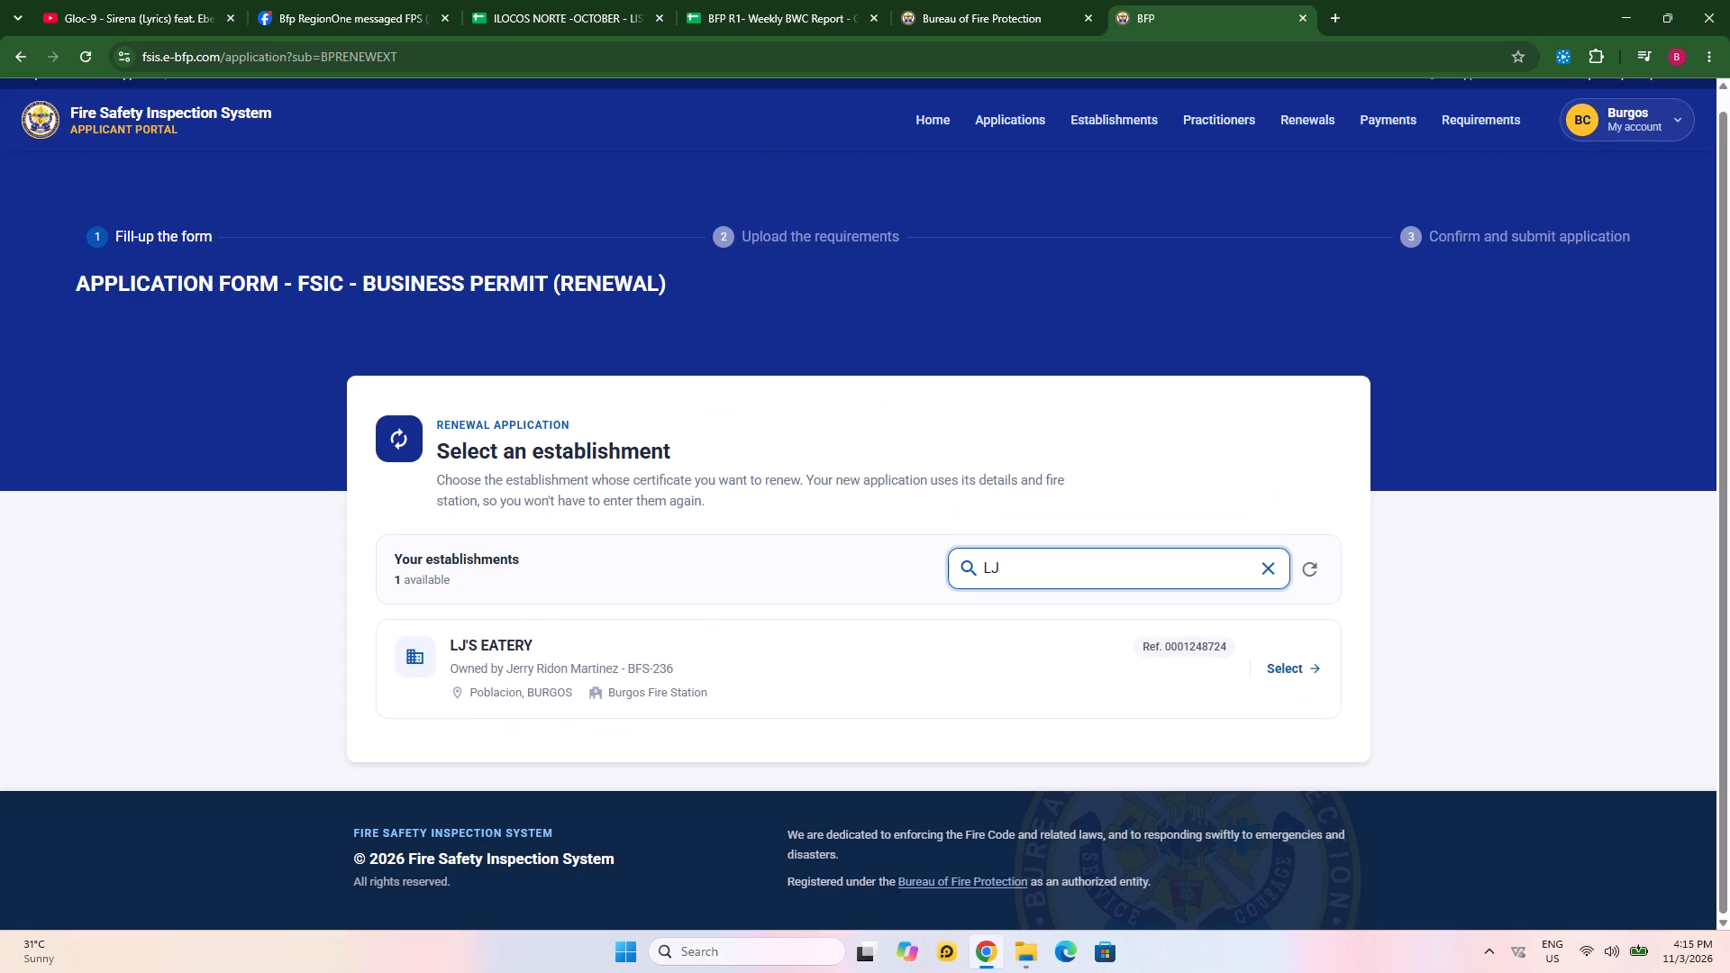
Select LJ'S EATERY for renewal and create its FSIC - Business Permit (Renewal) application, proceeding to the document requirements.
{"action": "left_click", "coordinate": [1296, 660]}
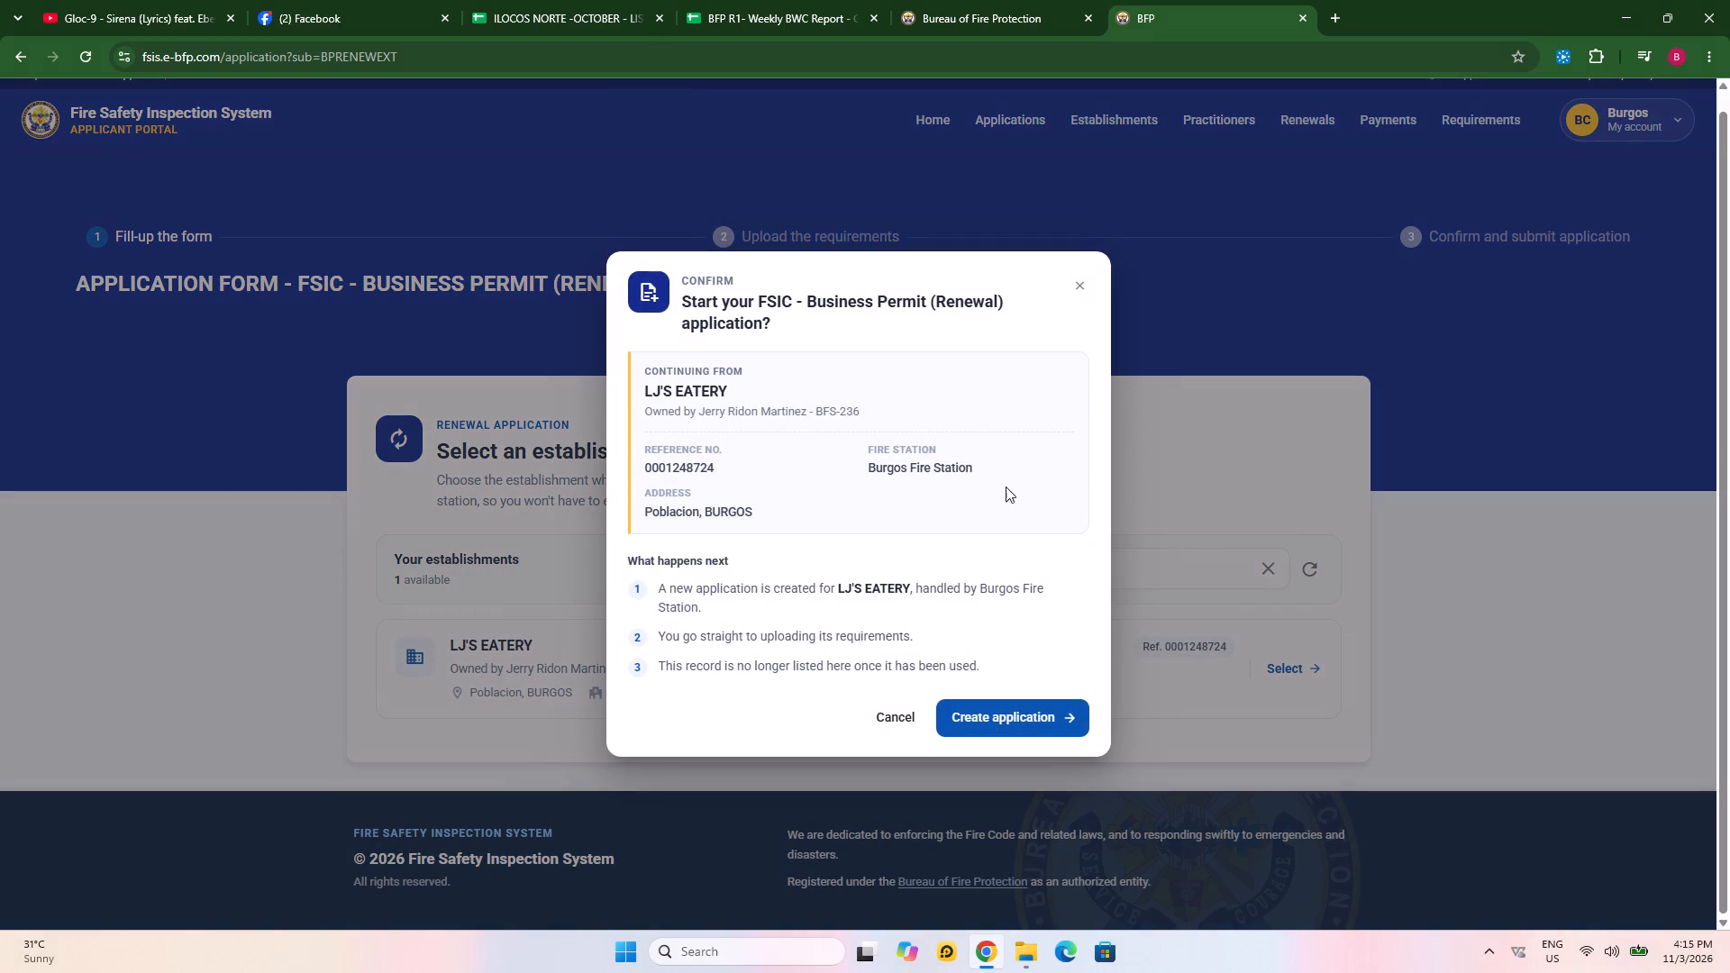
{"action": "left_click", "coordinate": [991, 713]}
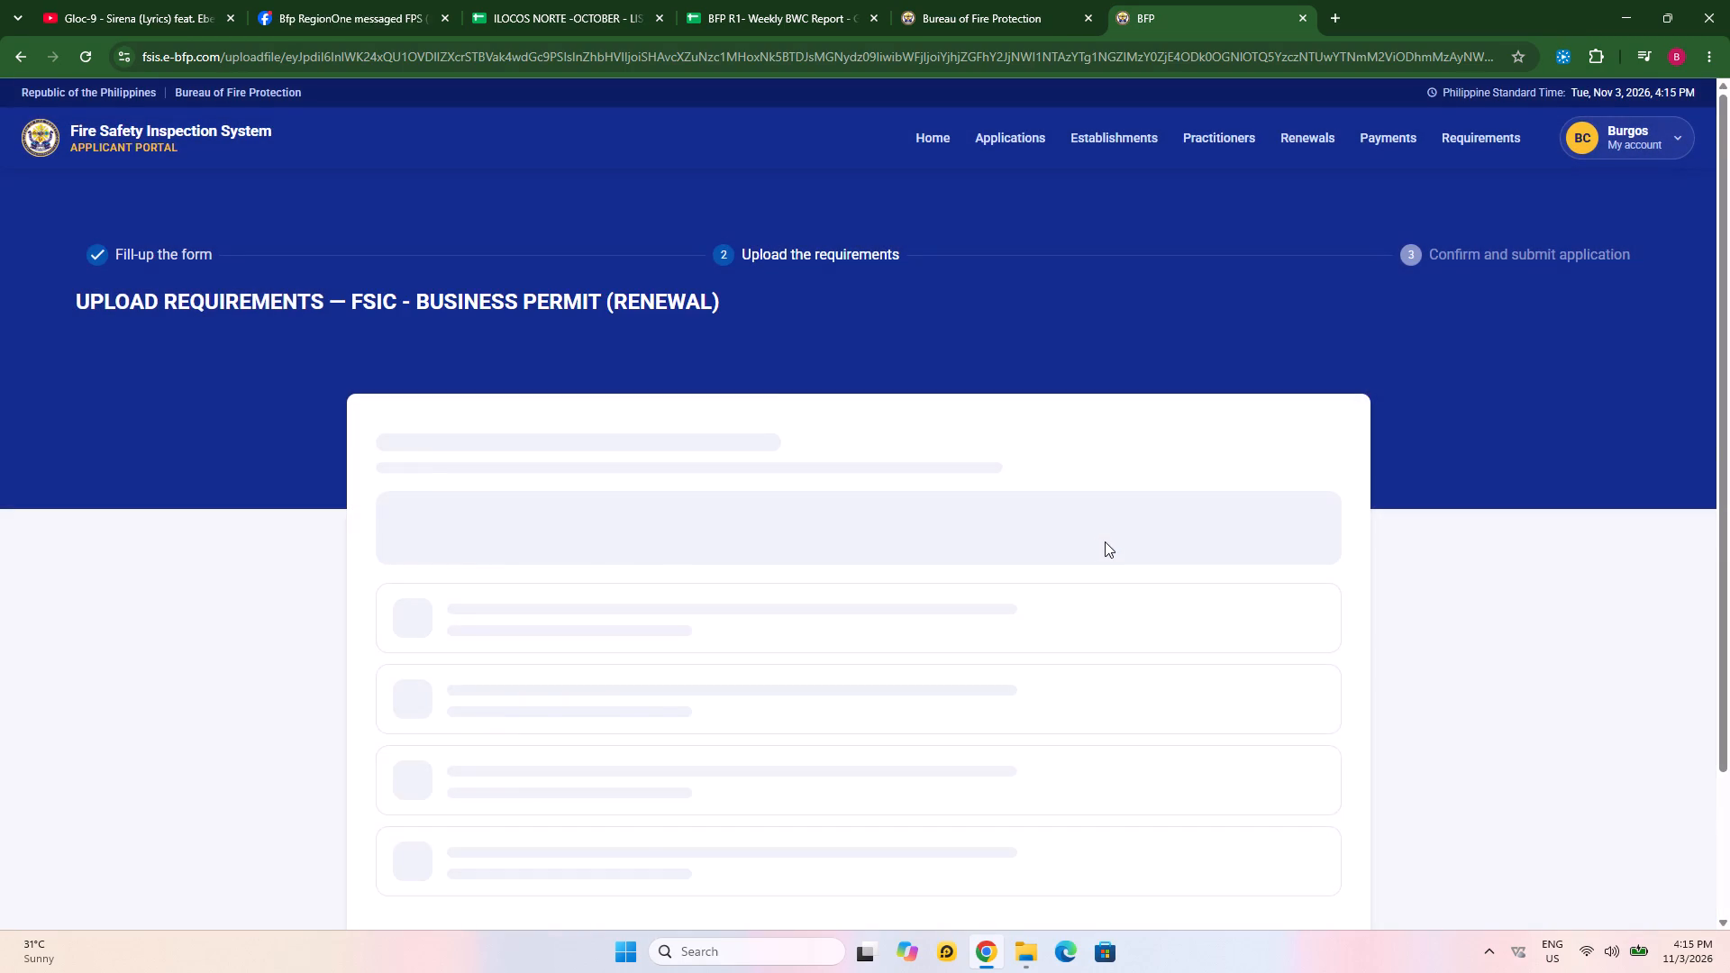
{"action": "scroll", "coordinate": [1052, 510], "scroll_direction": "down", "scroll_amount": 3}
{"action": "scroll", "coordinate": [1052, 510], "scroll_direction": "up", "scroll_amount": 1}
{"action": "scroll", "coordinate": [1052, 510], "scroll_direction": "down", "scroll_amount": 1}
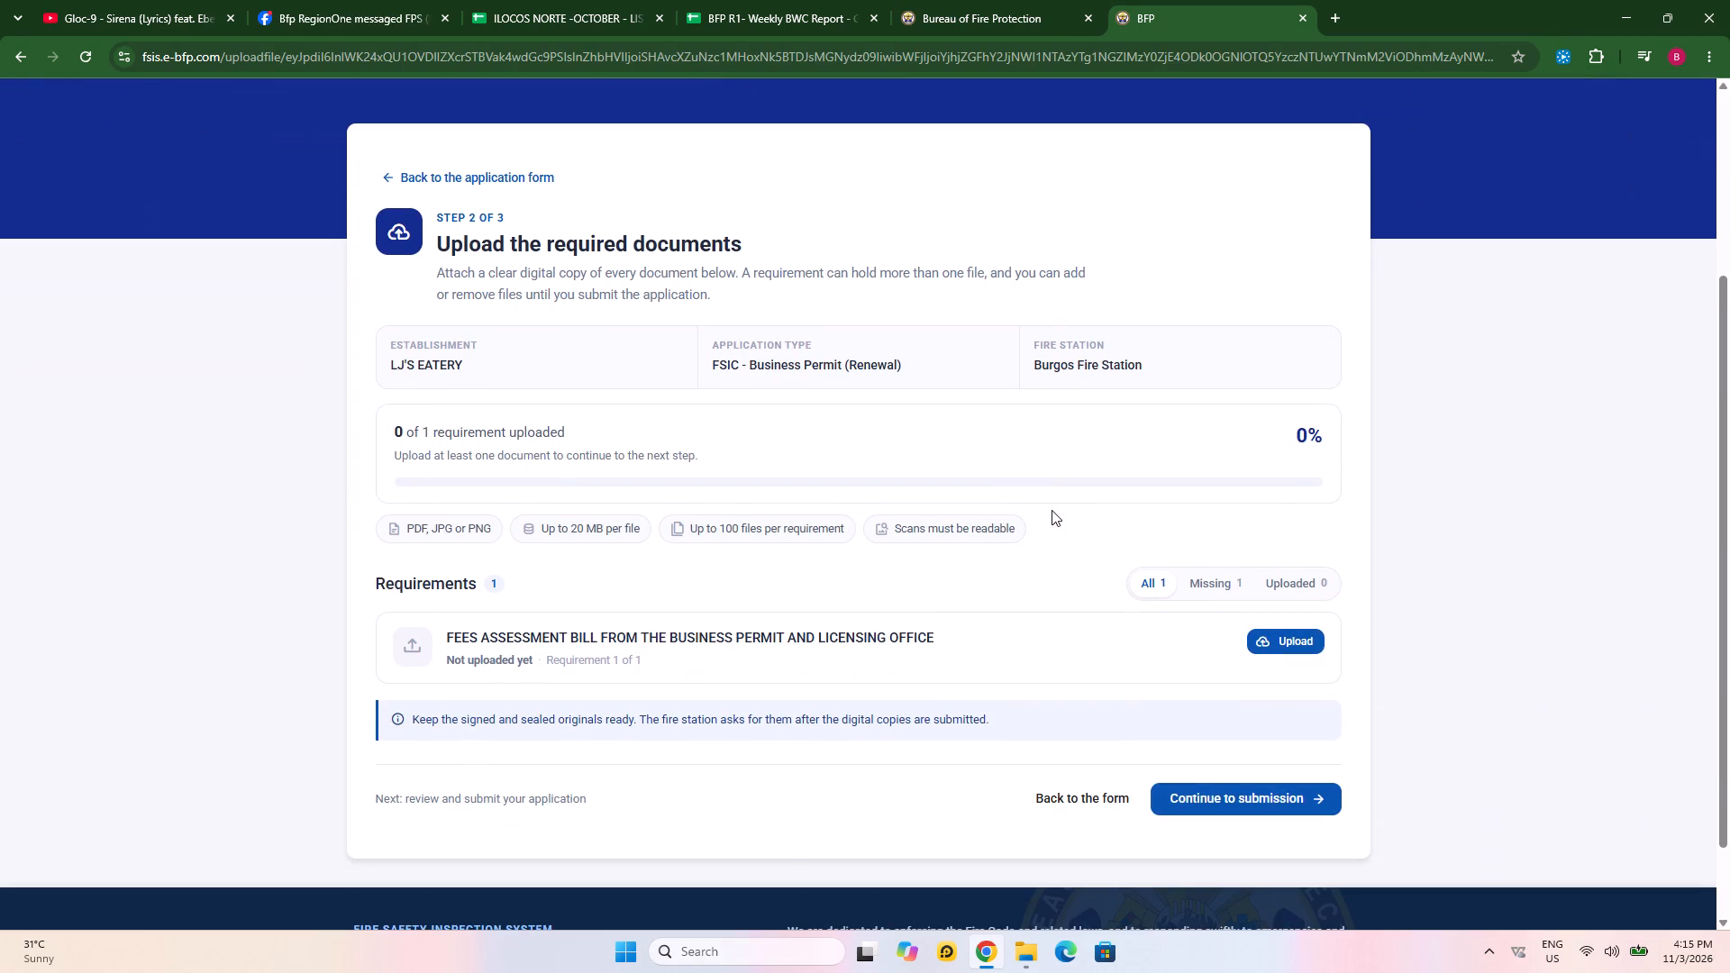
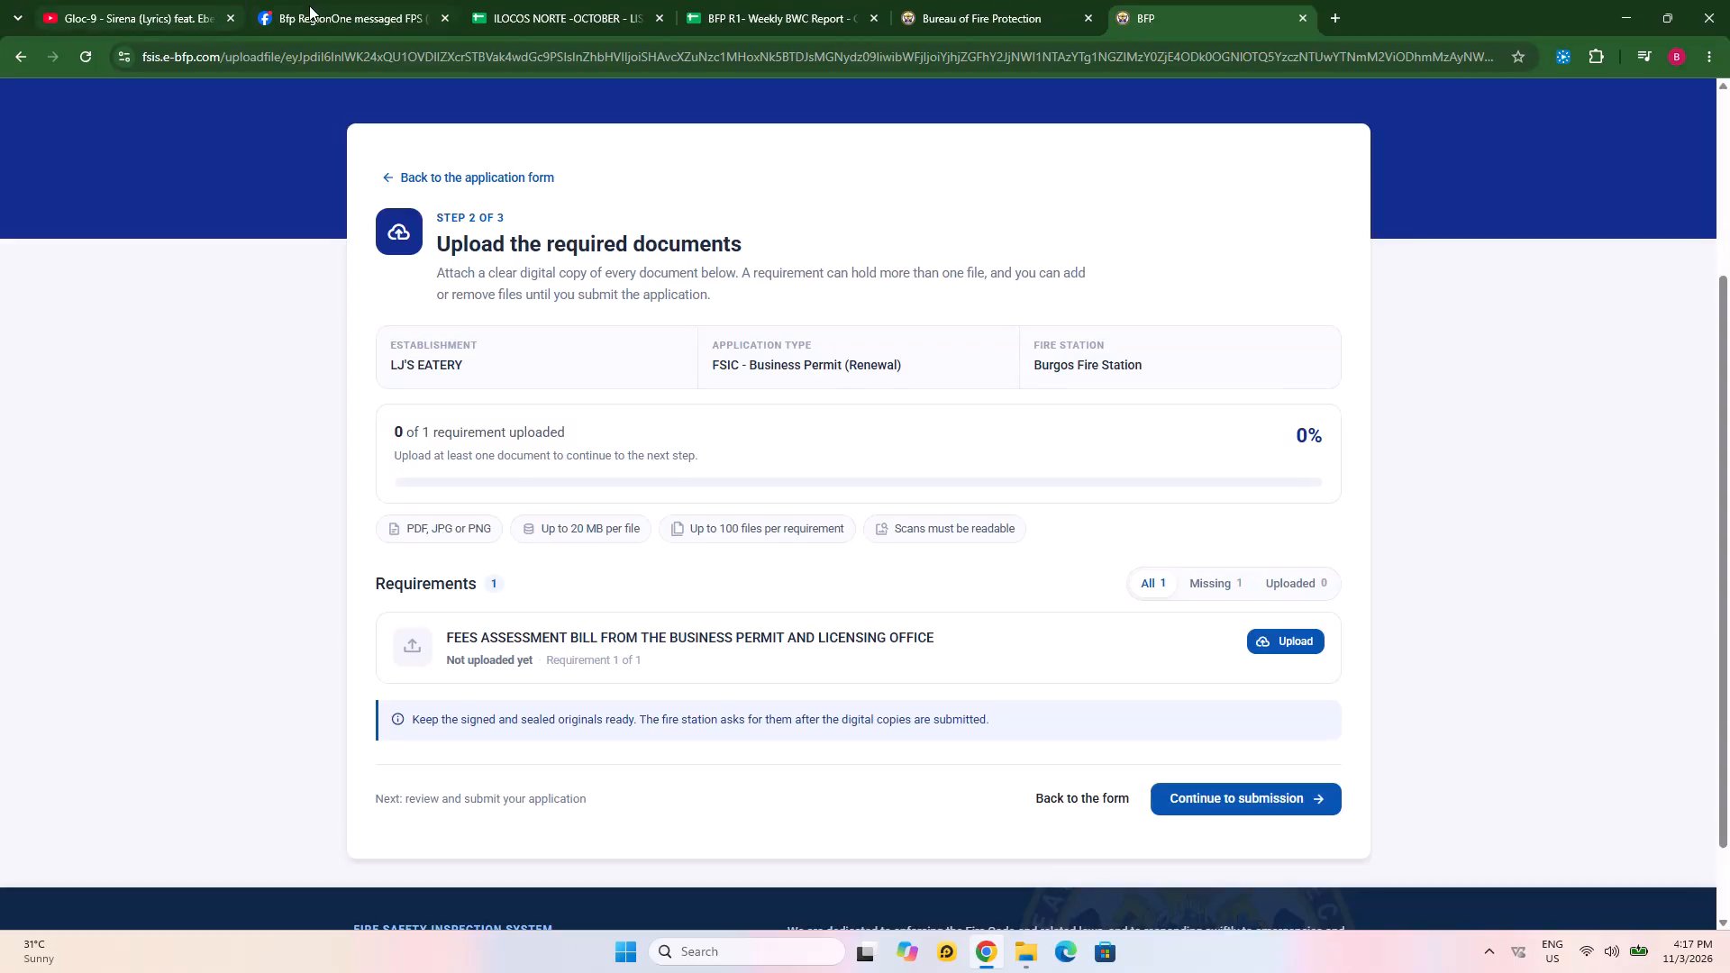
Switch to Facebook, open the BurgosFs IlocosNorte RegionOne chat and download the LJ'S EATERY official receipt and Fire Safety Inspection Certificate photos.
{"action": "left_click", "coordinate": [309, 6]}
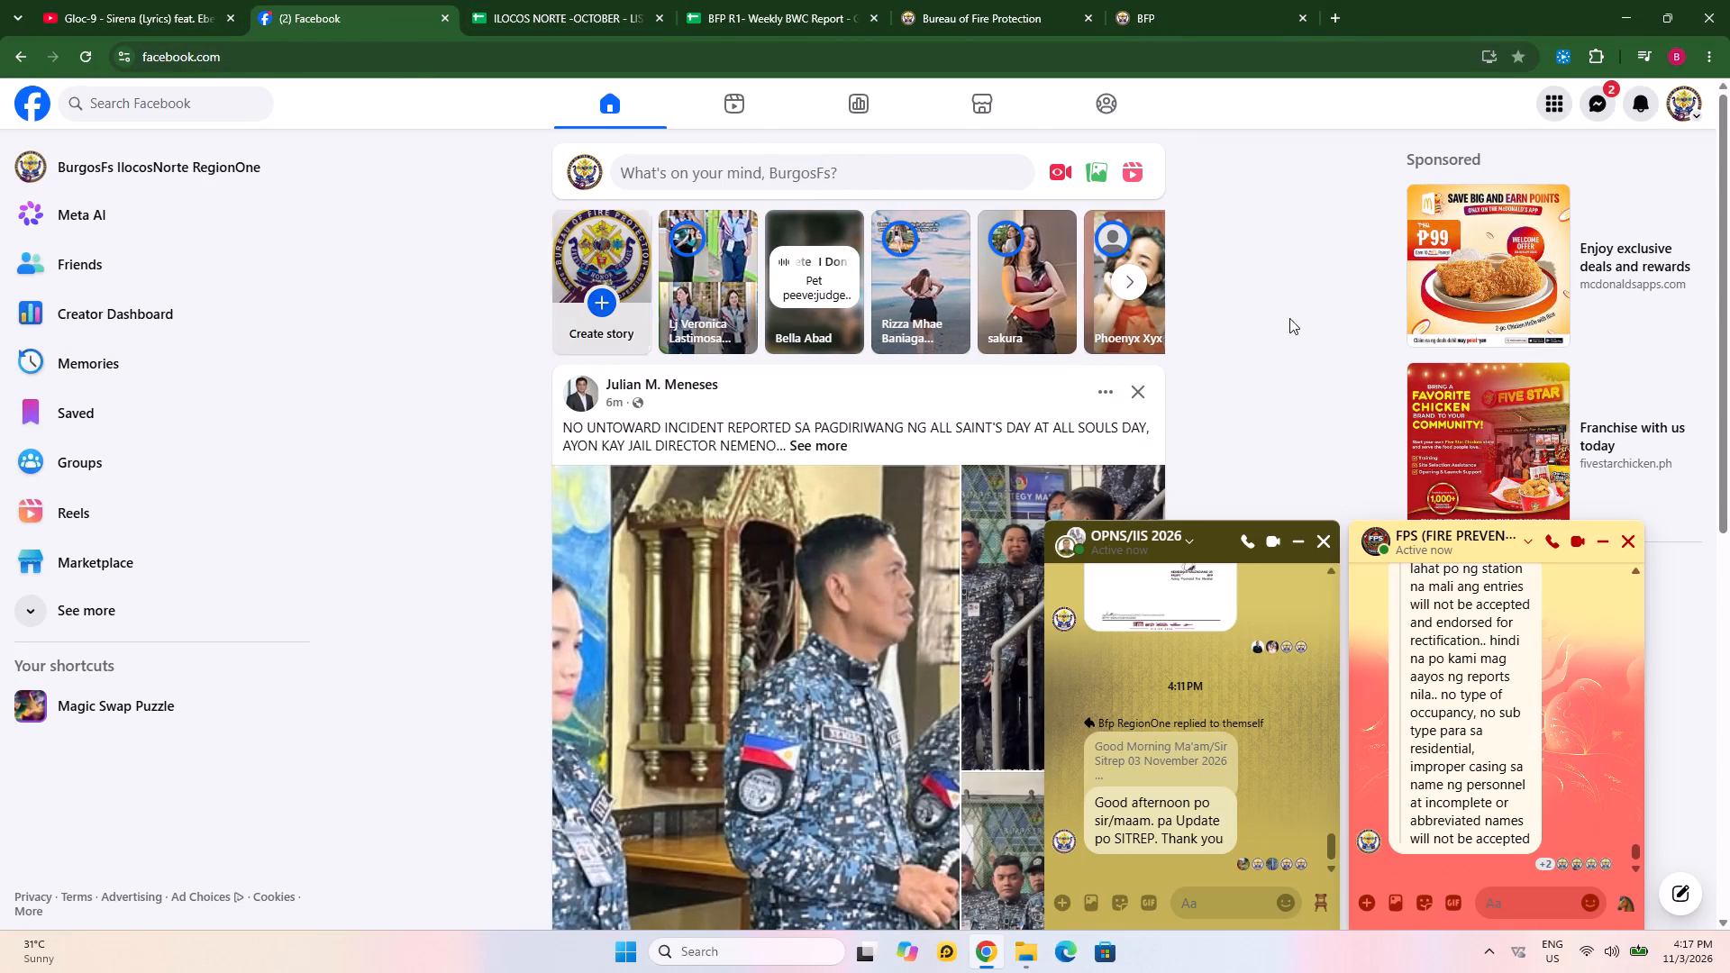
{"action": "left_click", "coordinate": [1595, 106]}
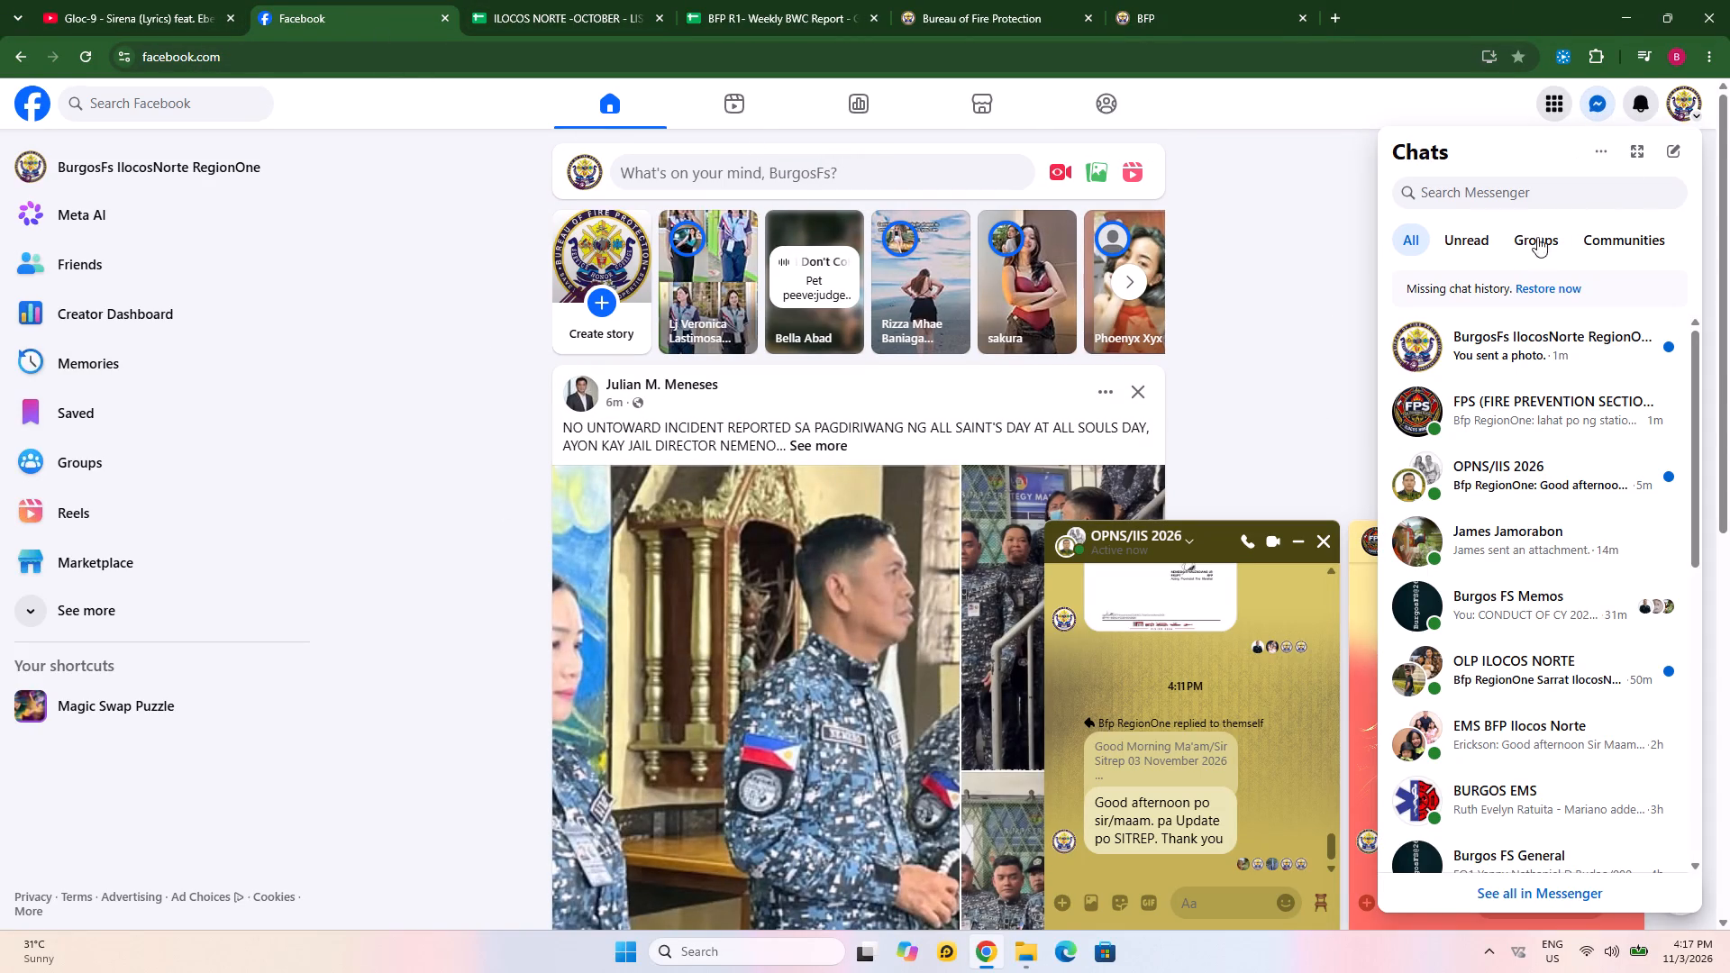
{"action": "left_click", "coordinate": [1550, 331]}
{"action": "left_click", "coordinate": [914, 712]}
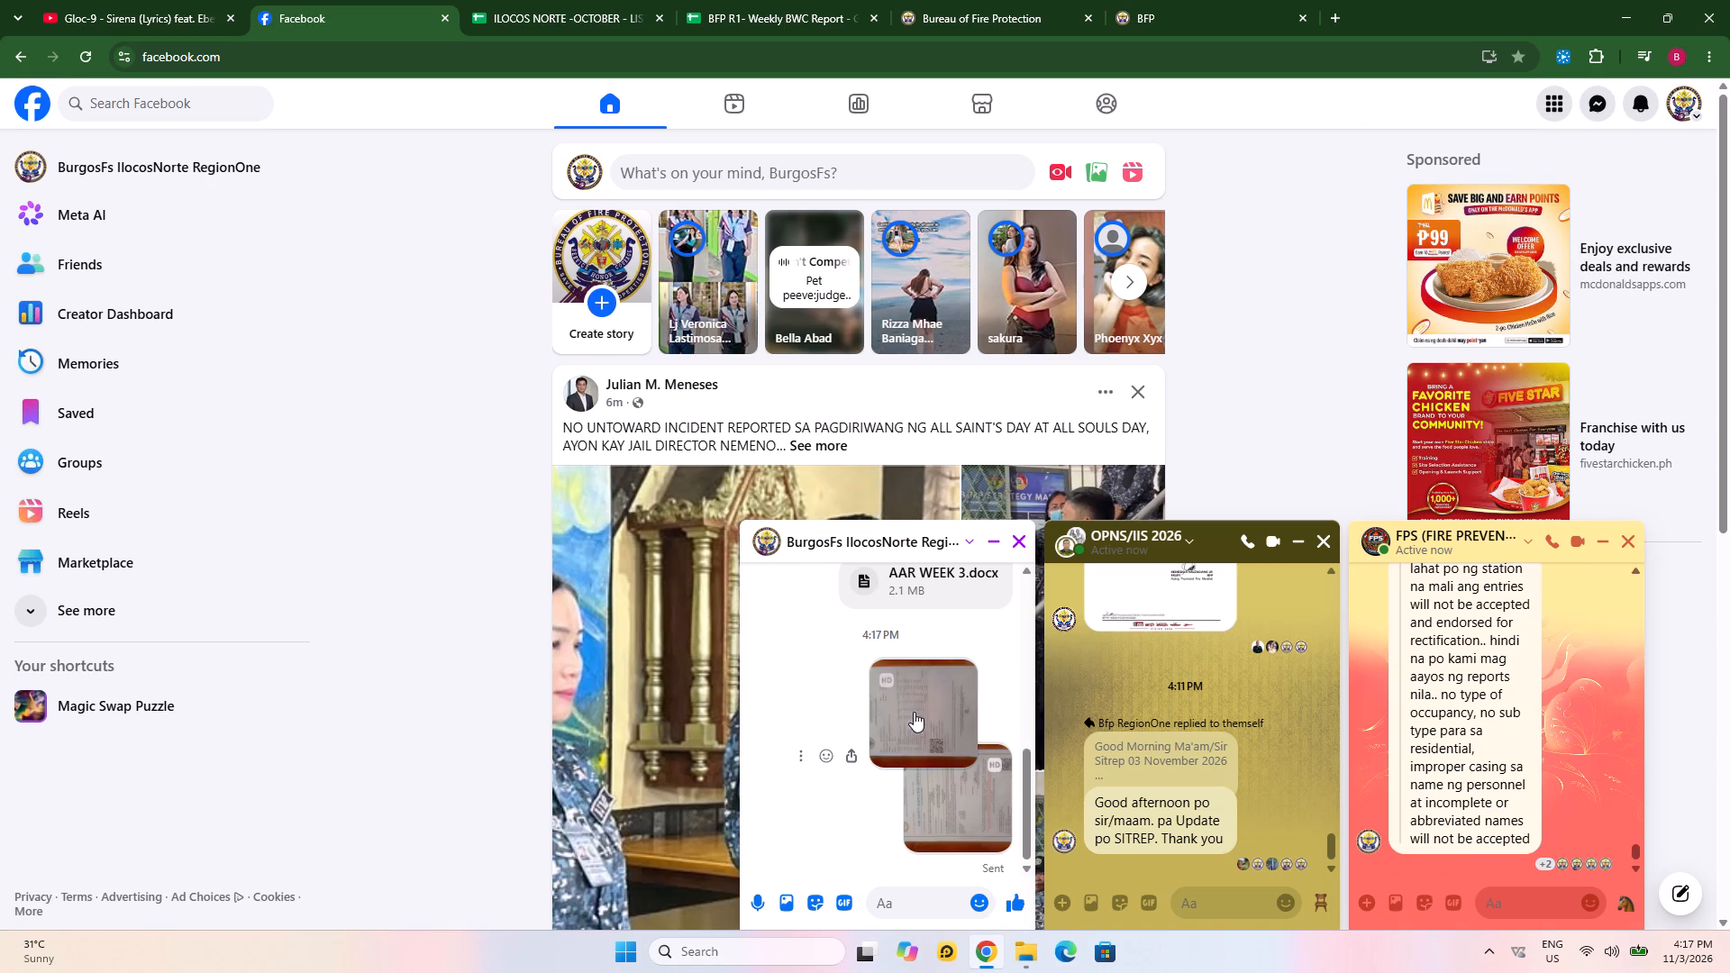
{"action": "left_click", "coordinate": [1599, 107]}
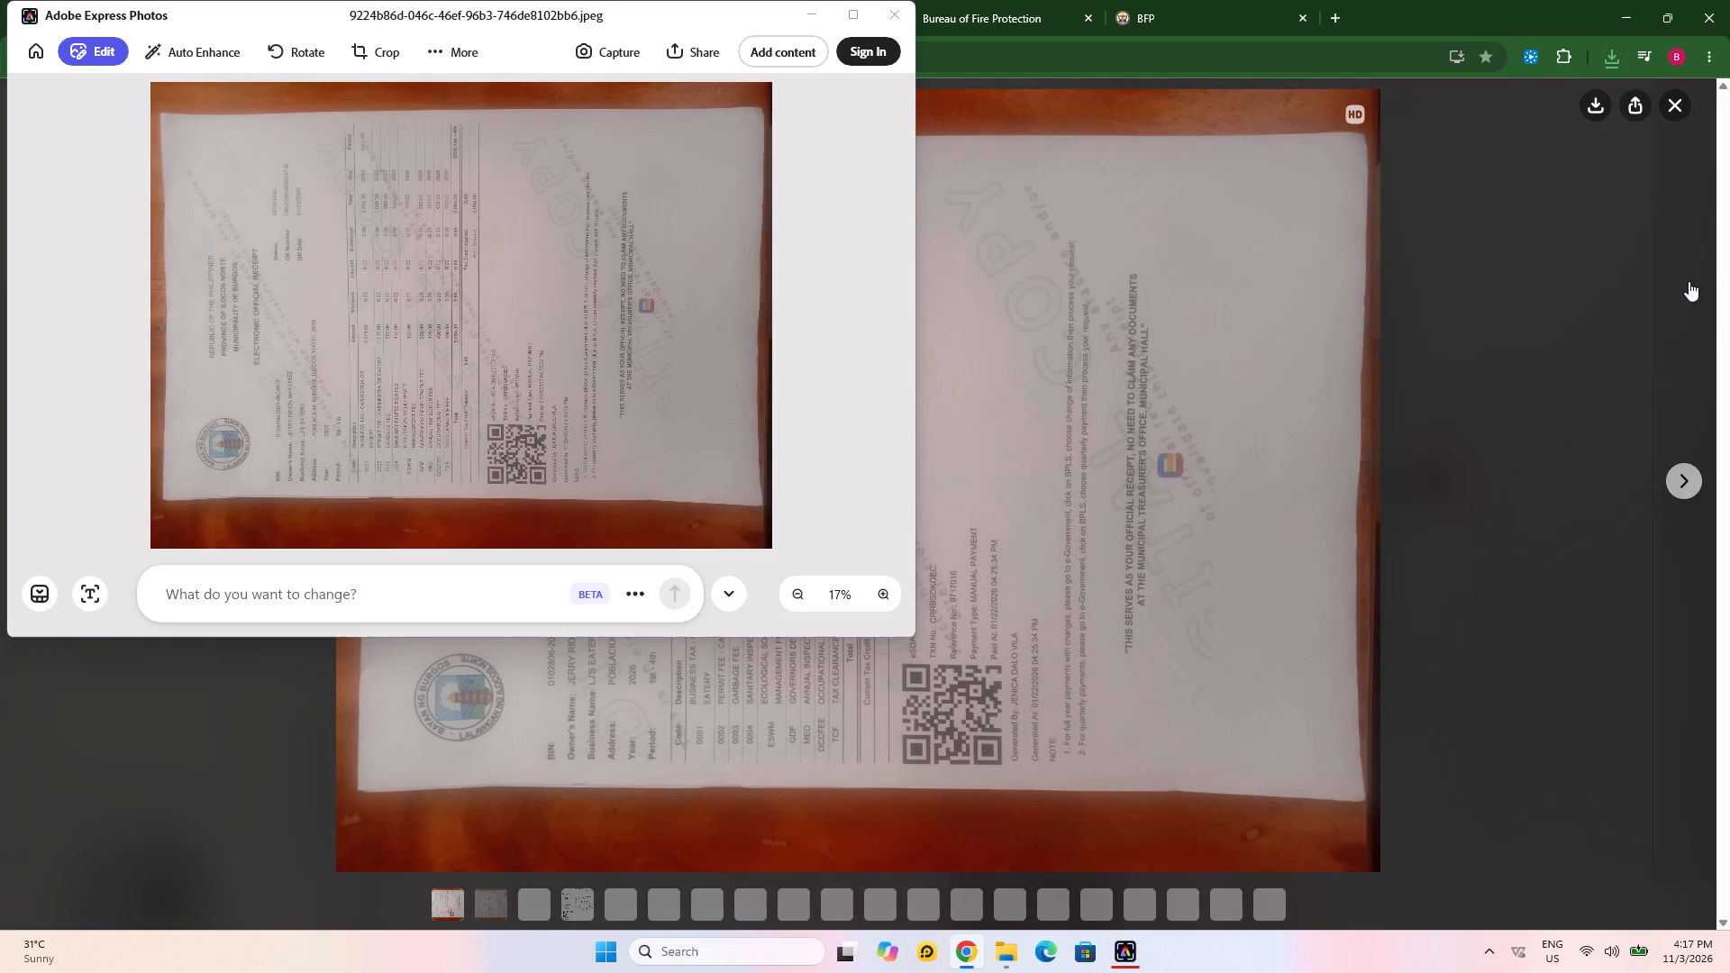
{"action": "left_click", "coordinate": [1667, 479]}
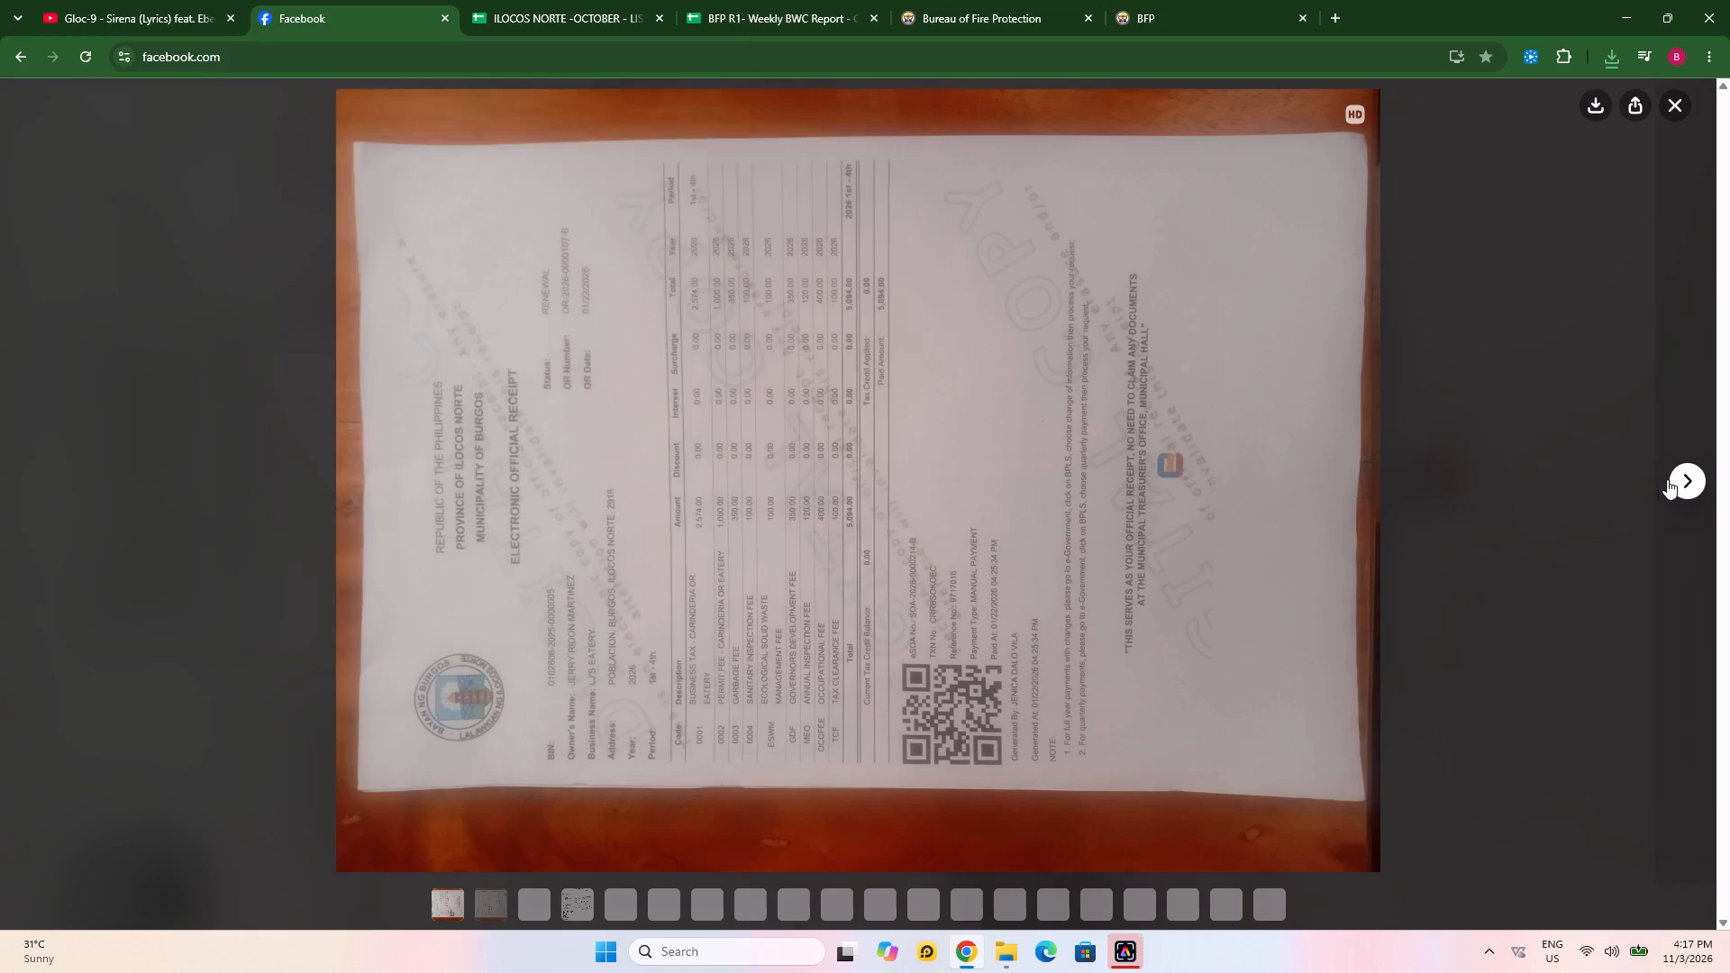
{"action": "left_click", "coordinate": [1589, 108]}
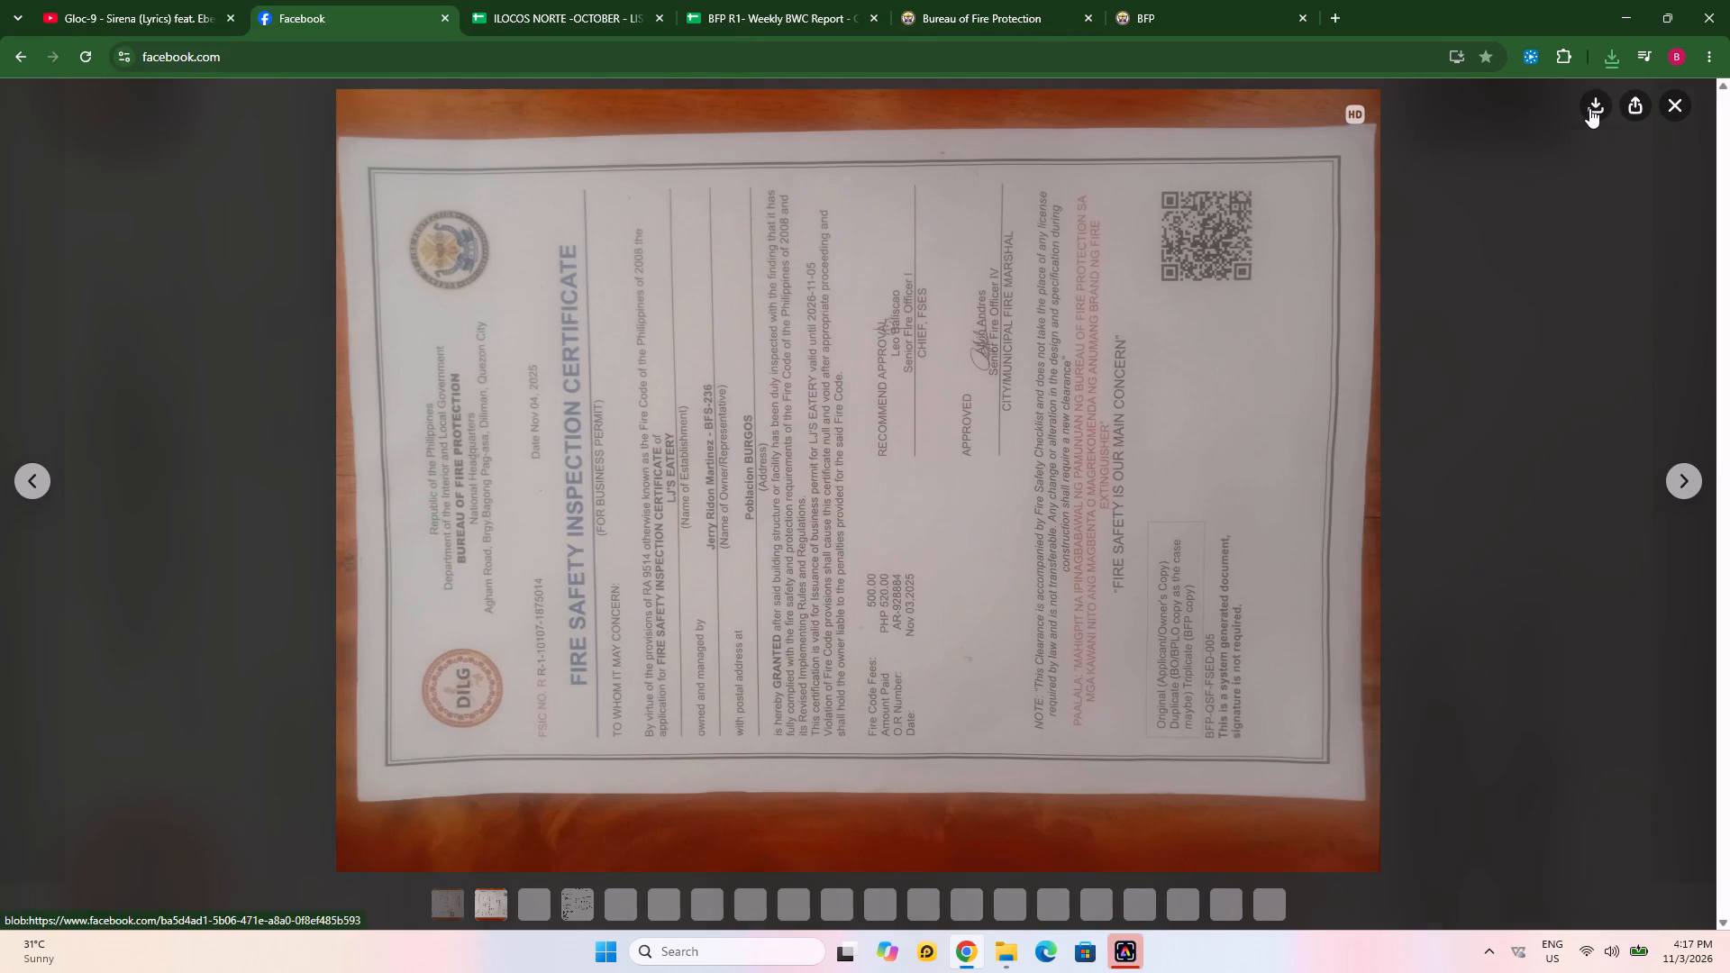
Show the downloaded photos in the Downloads folder and rotate both the certificate and the receipt images to the right.
{"action": "left_click", "coordinate": [1620, 63]}
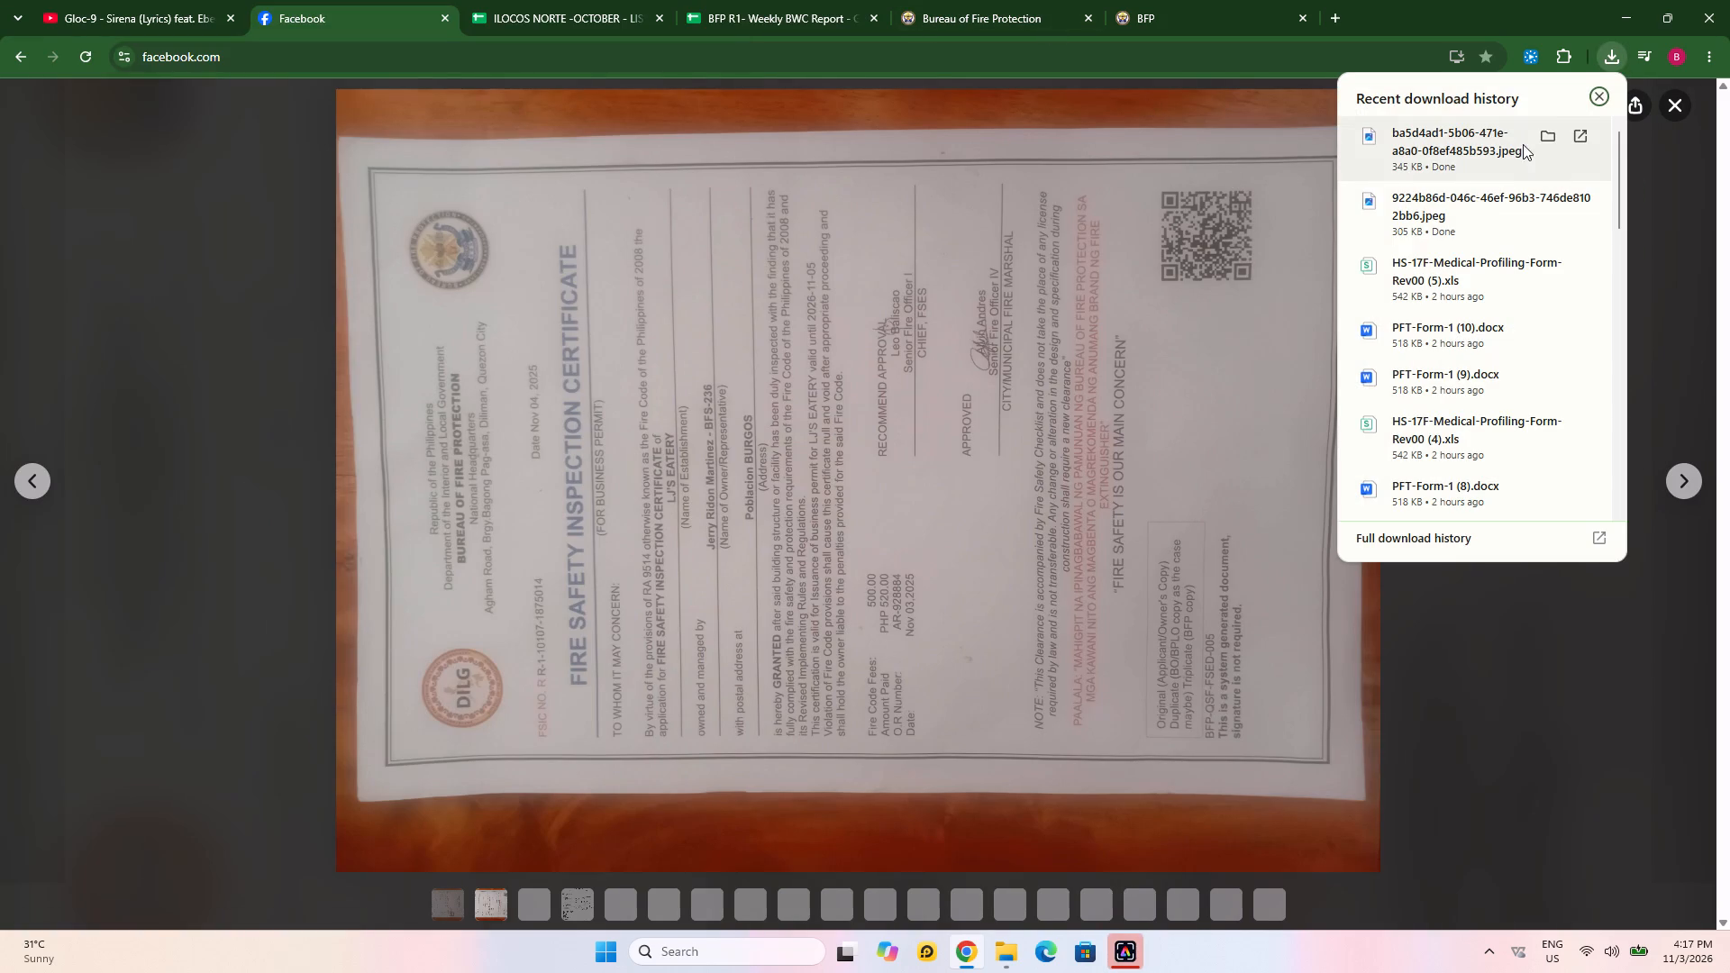
{"action": "left_click", "coordinate": [1546, 133]}
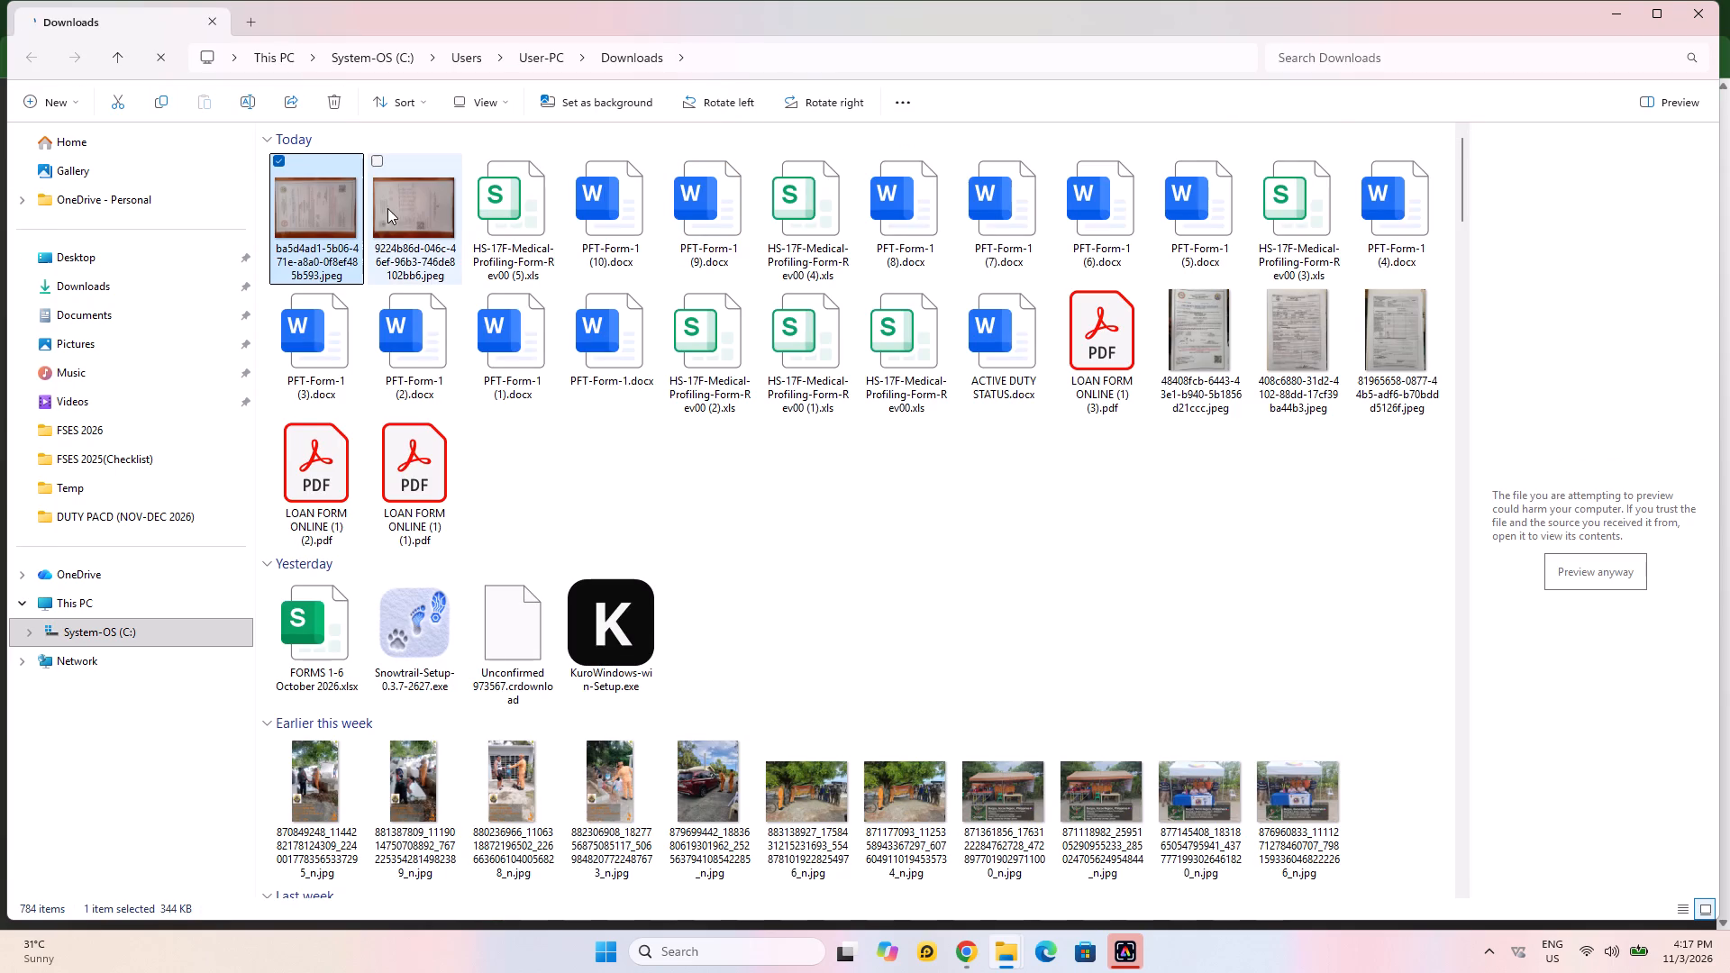
{"action": "right_click", "coordinate": [325, 207]}
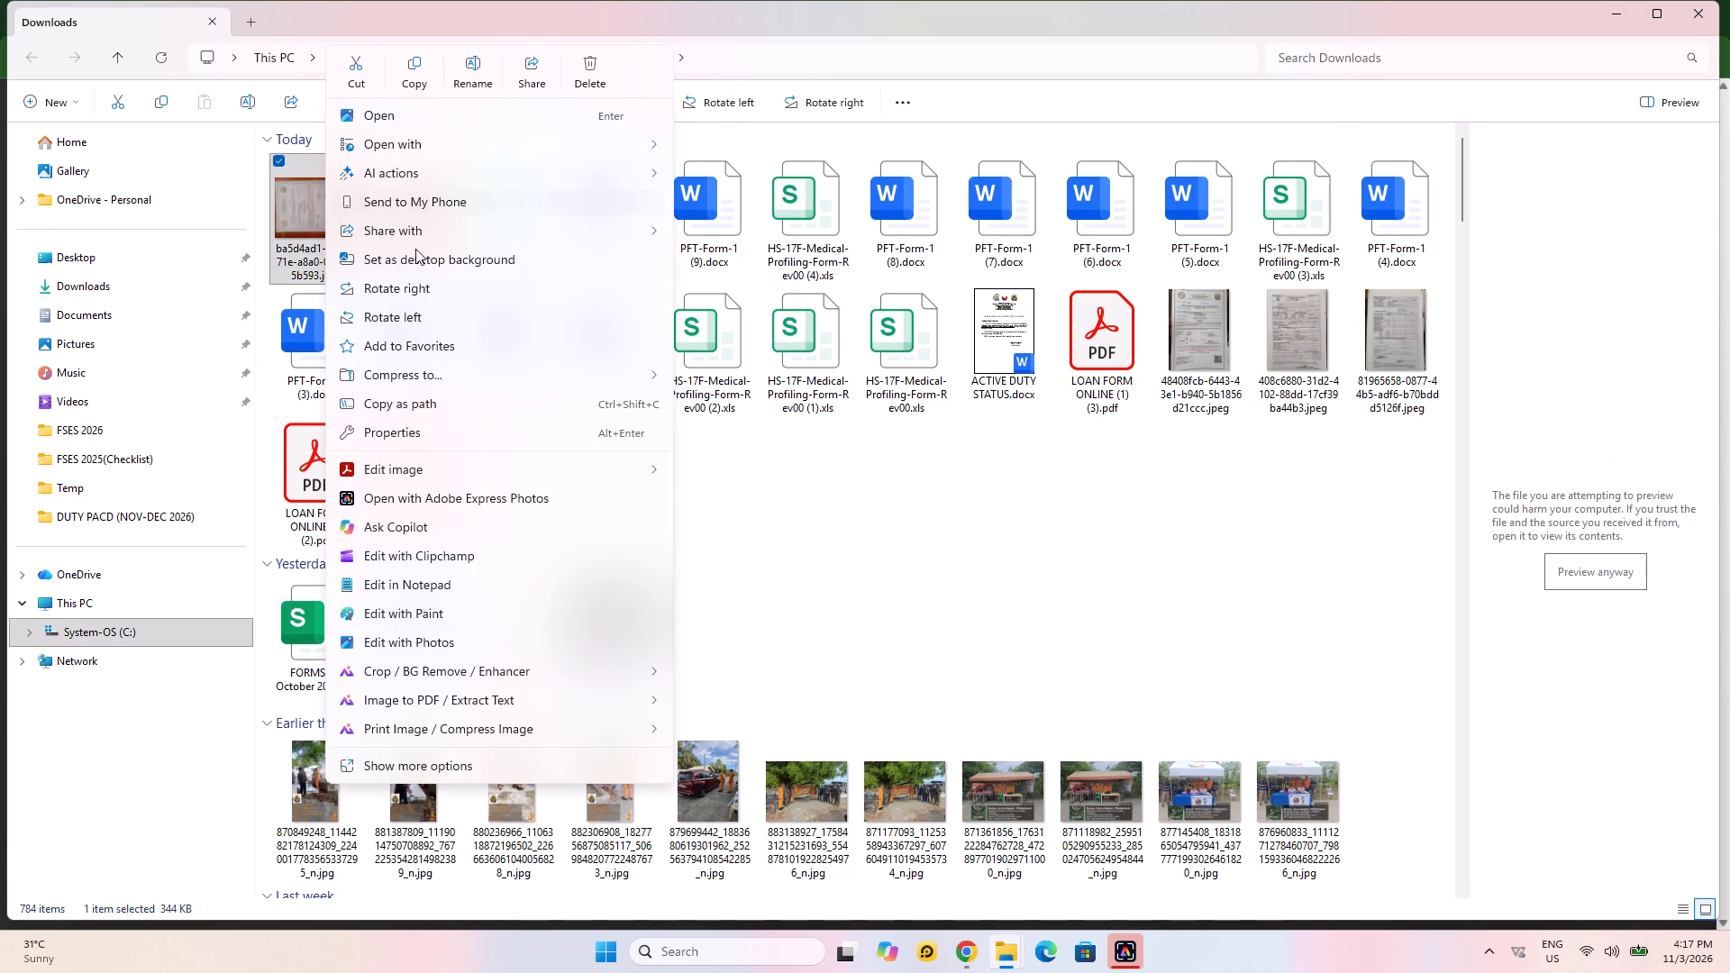
{"action": "left_click", "coordinate": [422, 281]}
{"action": "right_click", "coordinate": [403, 223]}
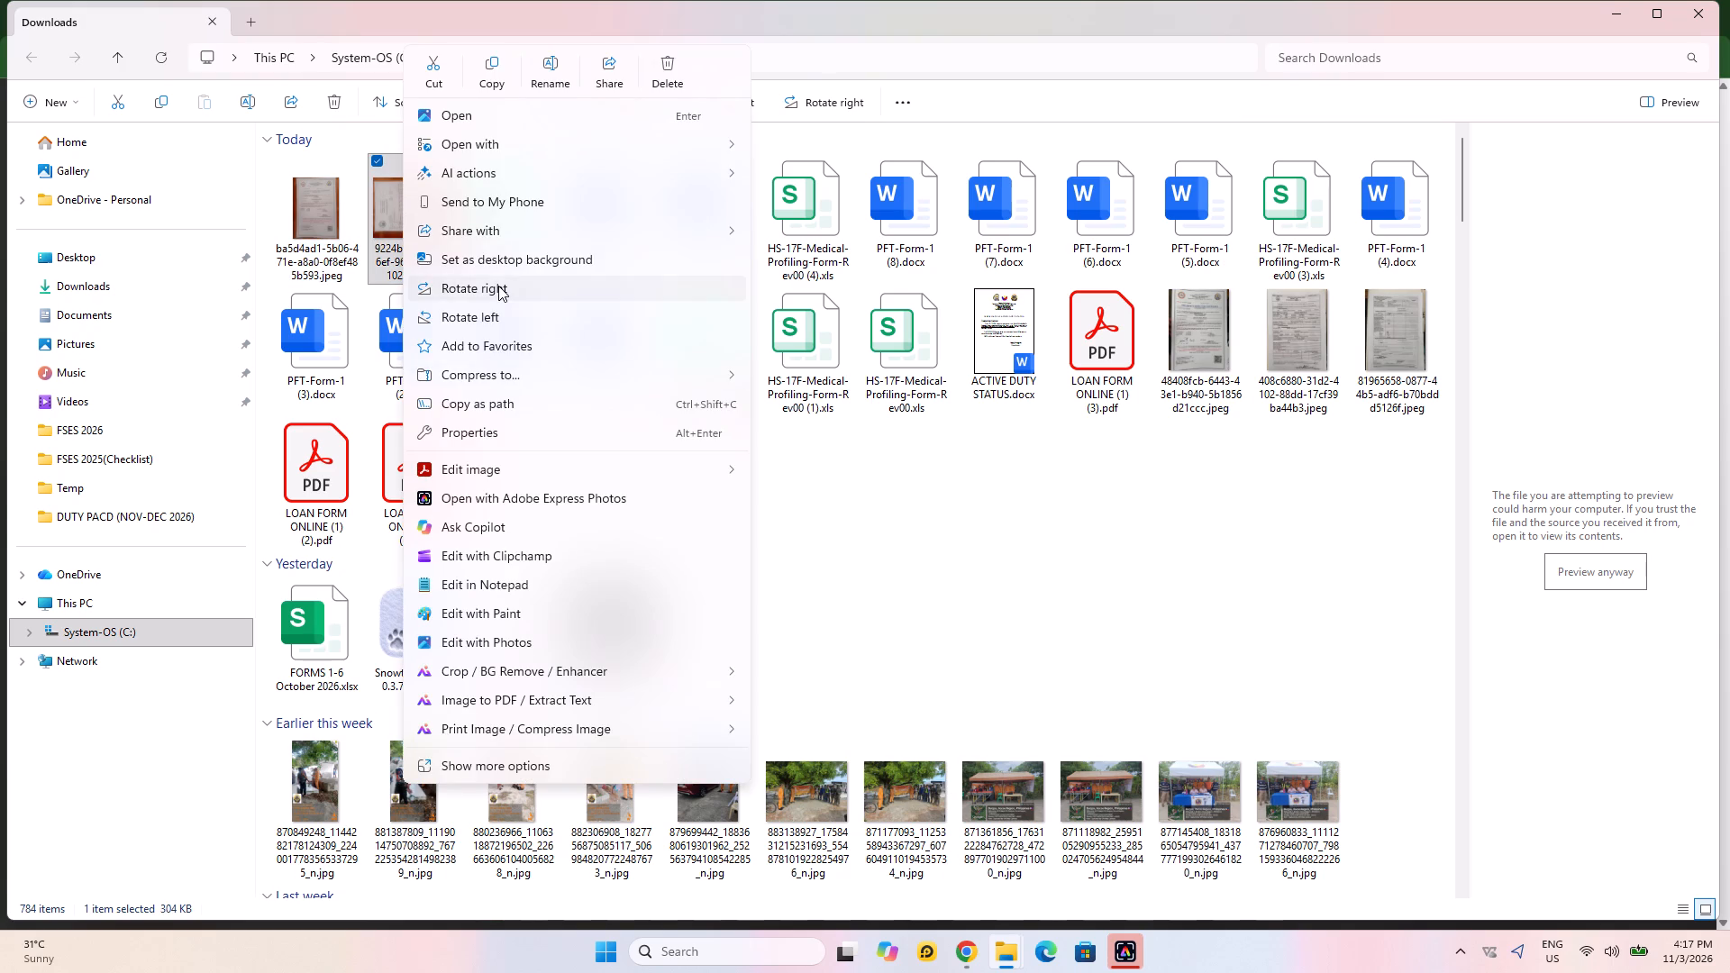
{"action": "left_click", "coordinate": [498, 286]}
{"action": "left_click", "coordinate": [780, 502]}
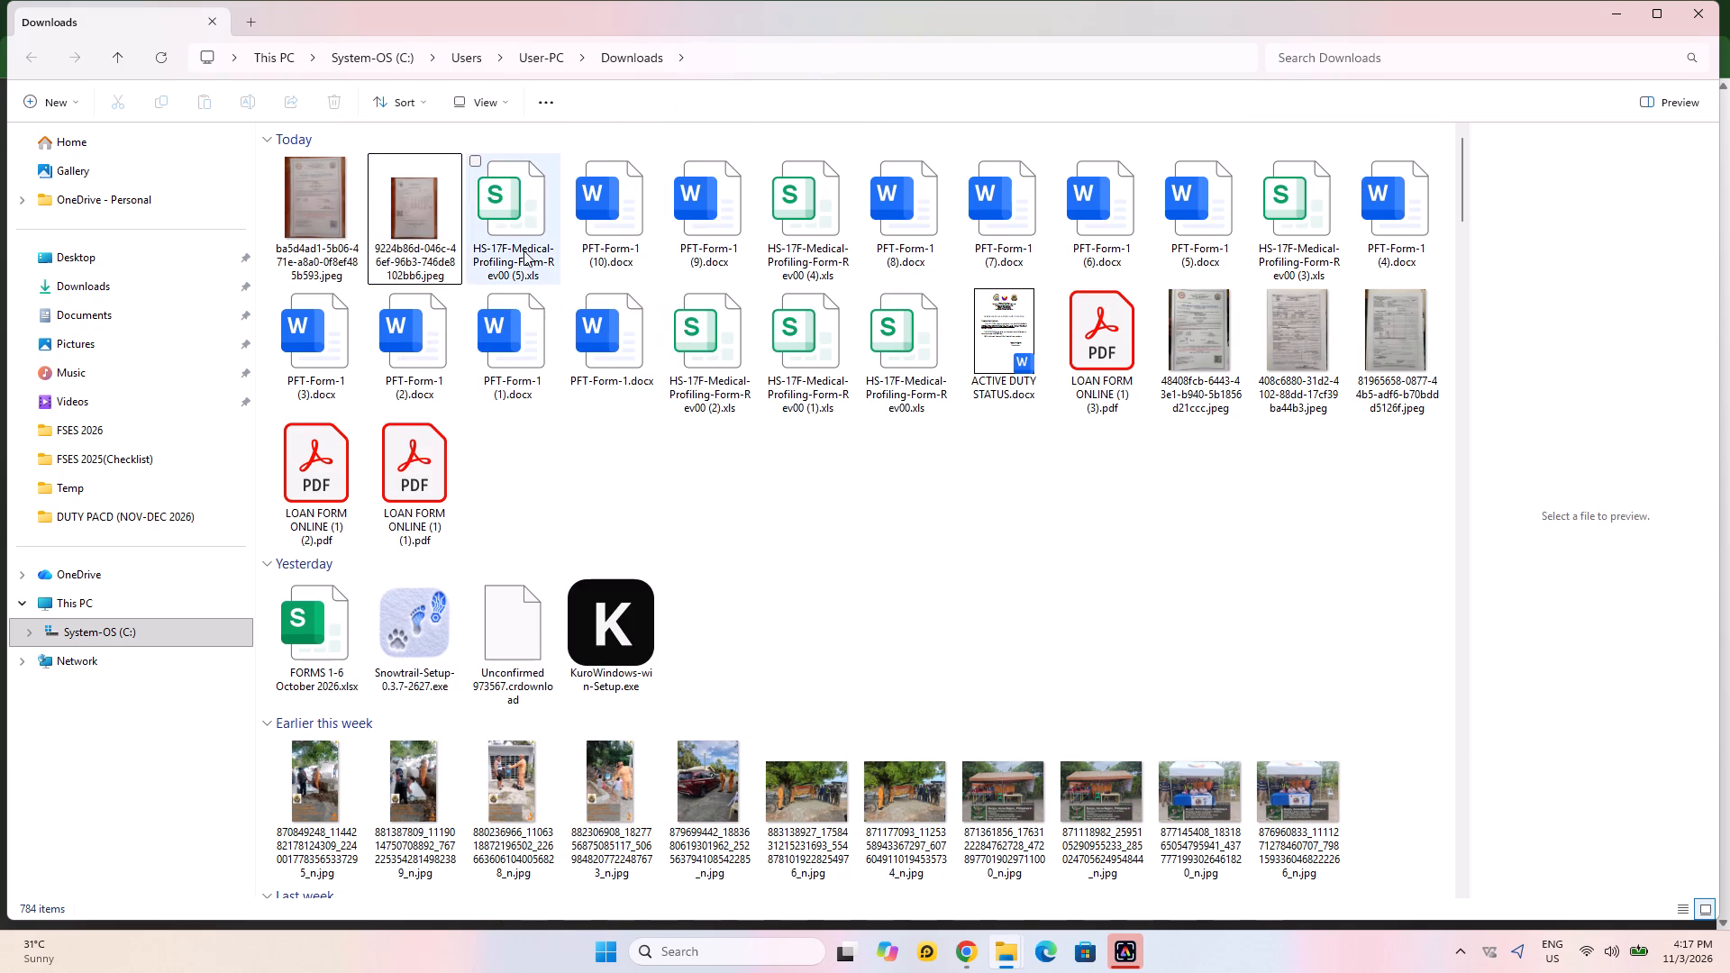
{"action": "left_click", "coordinate": [302, 214]}
{"action": "left_click", "coordinate": [777, 463]}
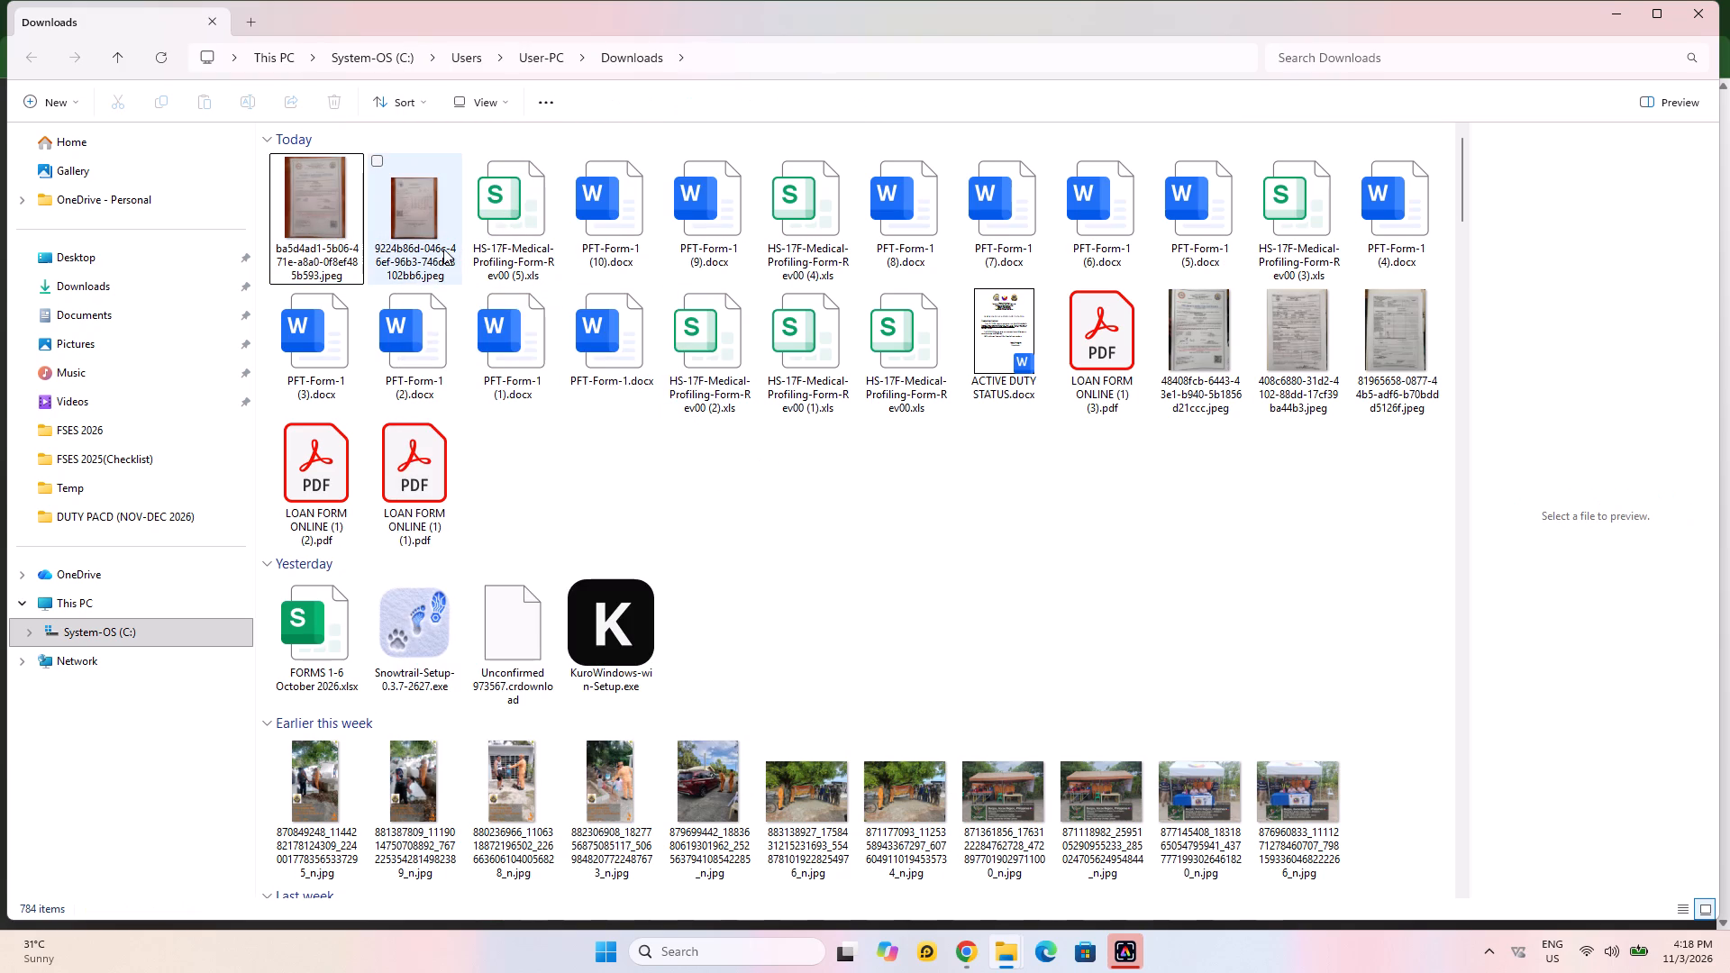
Return to the applicant portal and add the receipt and certificate images to the fees assessment bill requirement's upload.
{"action": "key", "text": "alt+Tab"}
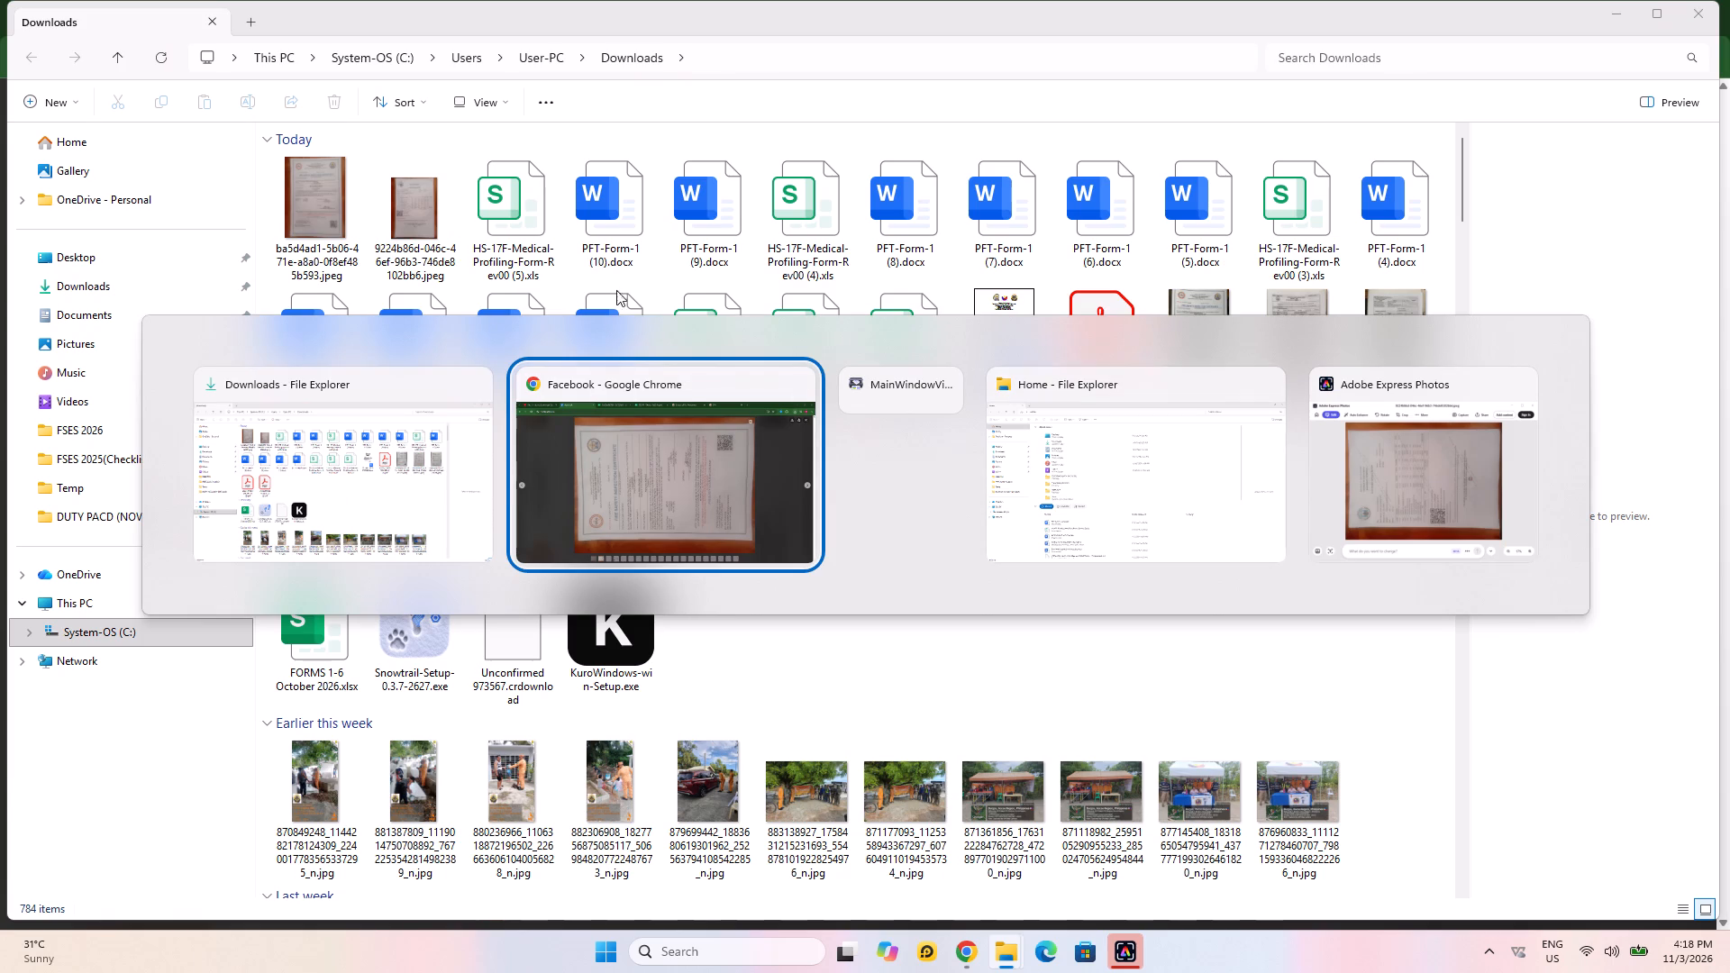
{"action": "key", "text": "Escape"}
{"action": "left_click", "coordinate": [953, 12]}
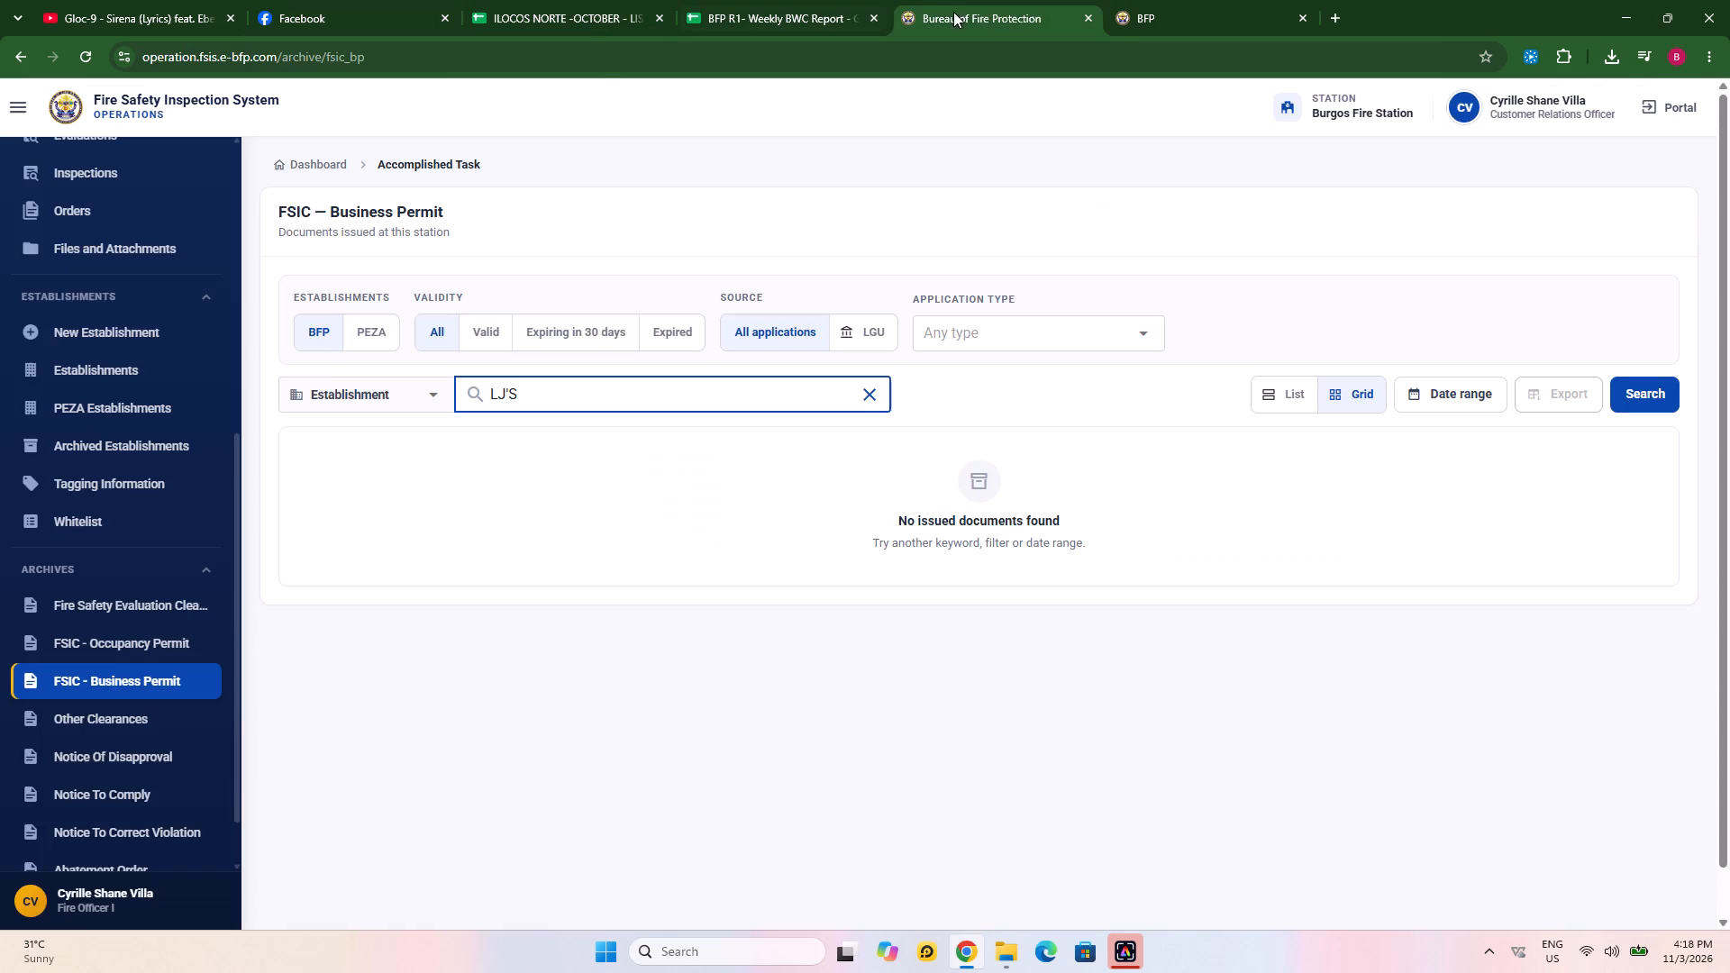
{"action": "left_click", "coordinate": [1219, 0]}
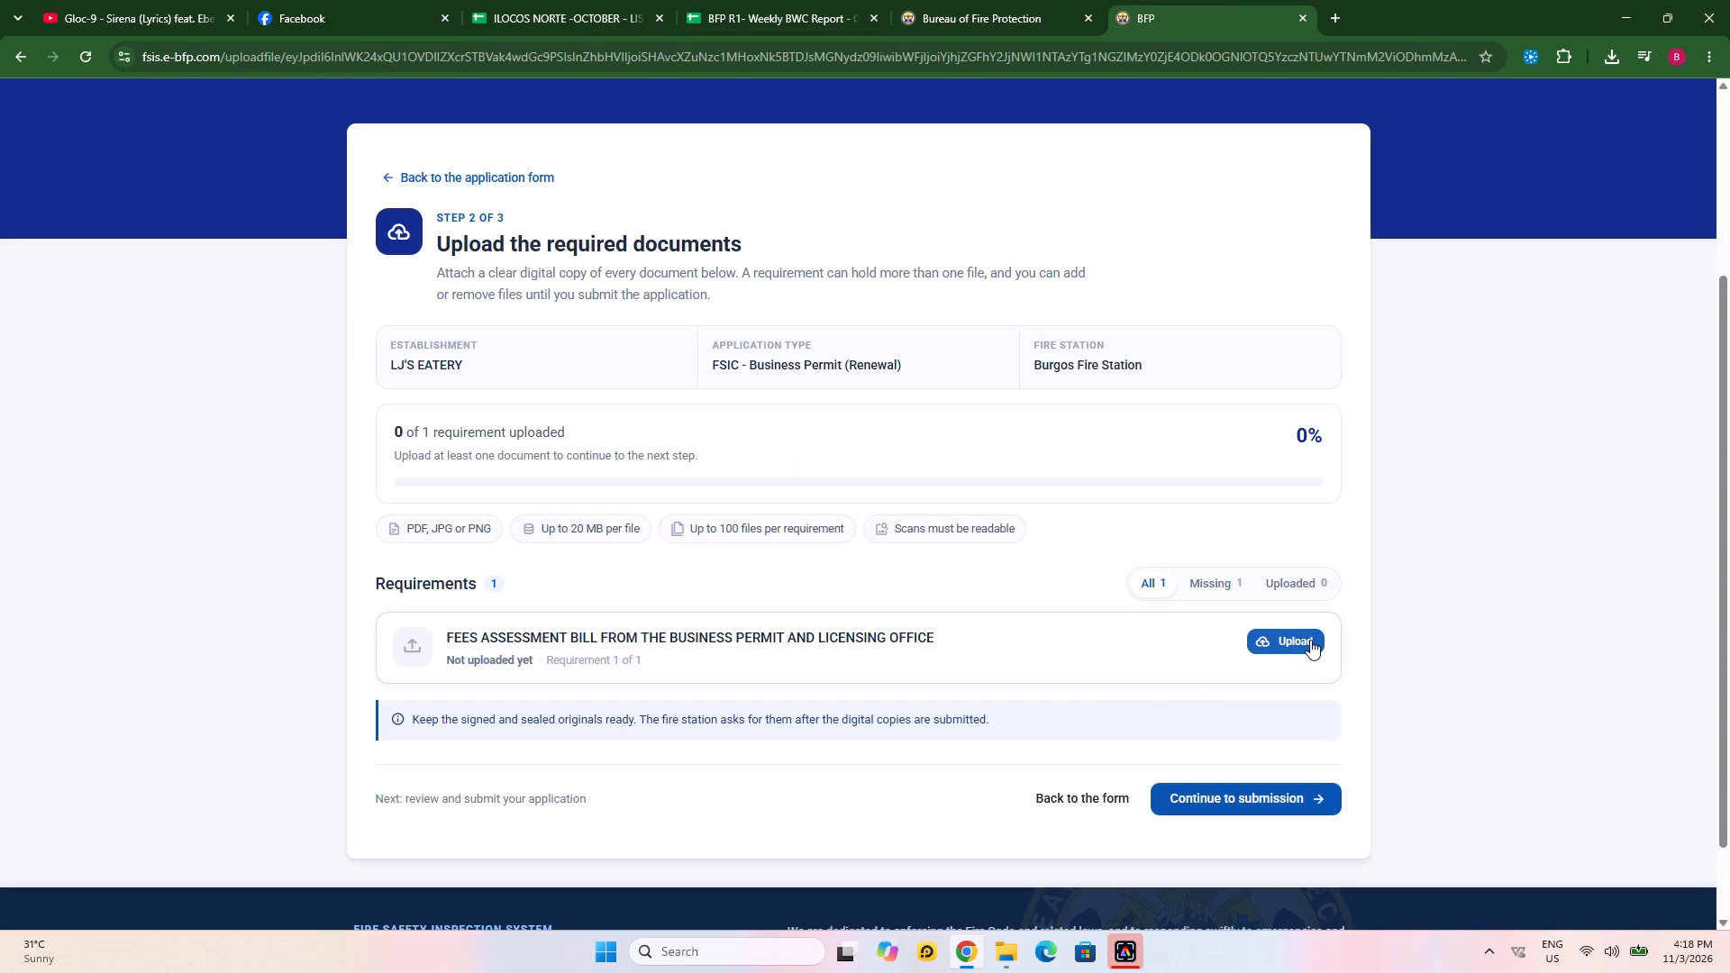
{"action": "left_click", "coordinate": [1310, 640]}
{"action": "left_click", "coordinate": [956, 539]}
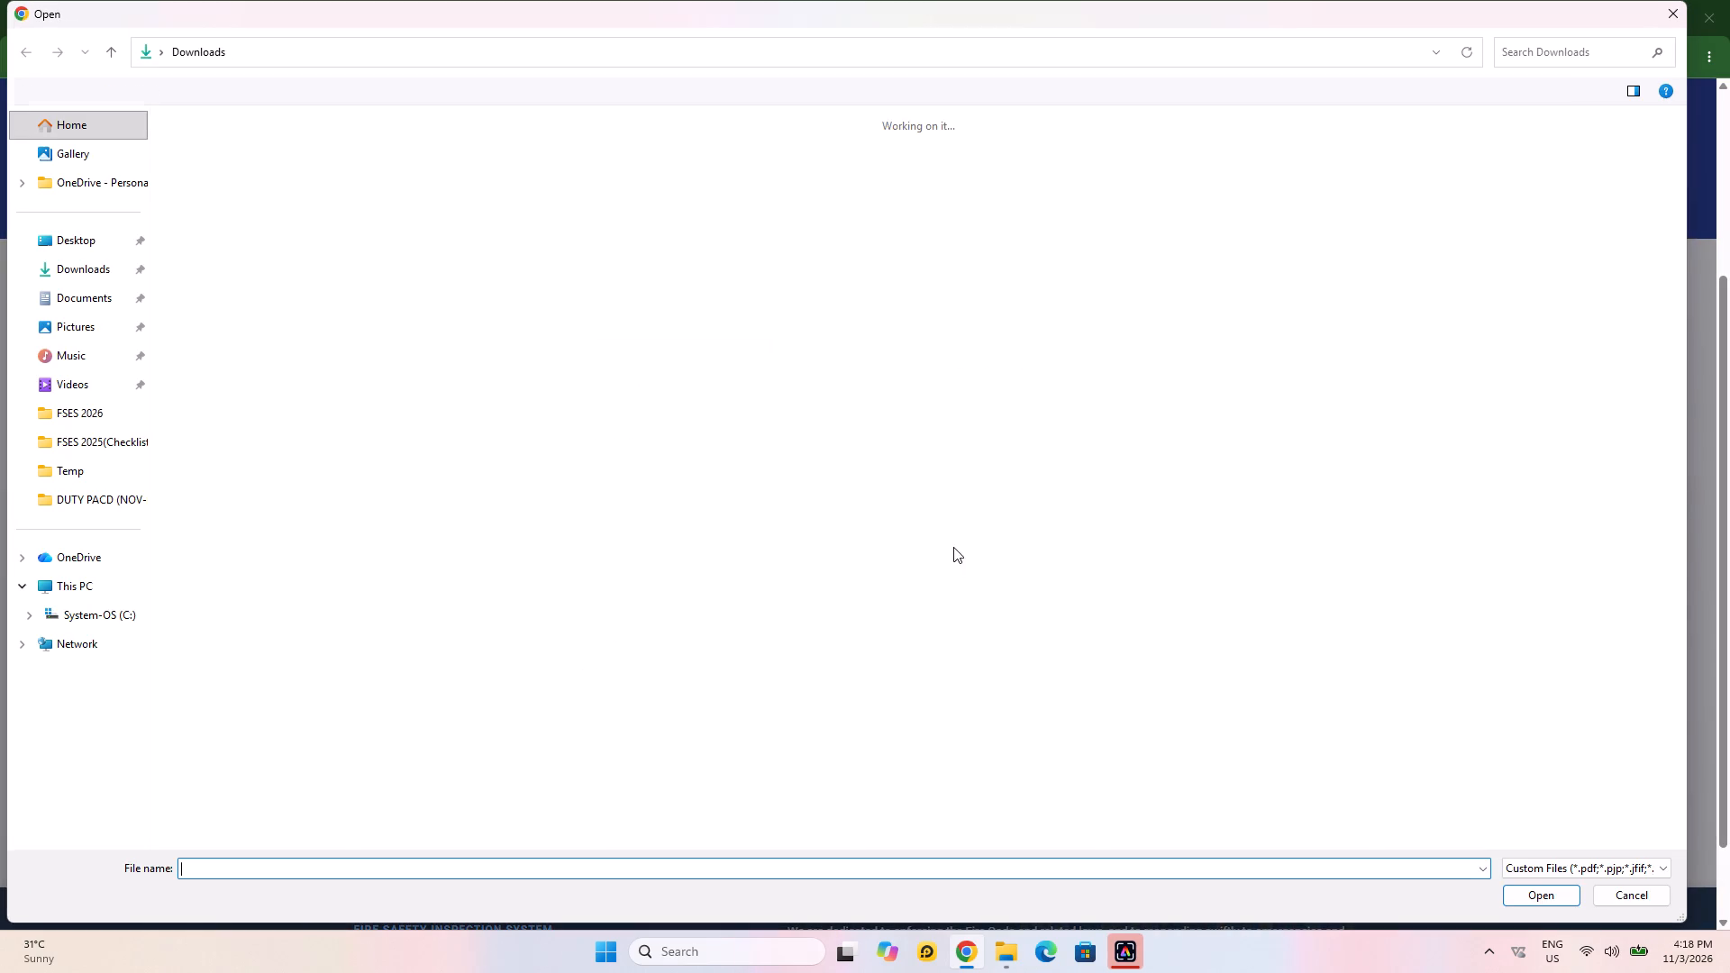
{"action": "left_click", "coordinate": [306, 278], "text": "ctrl"}
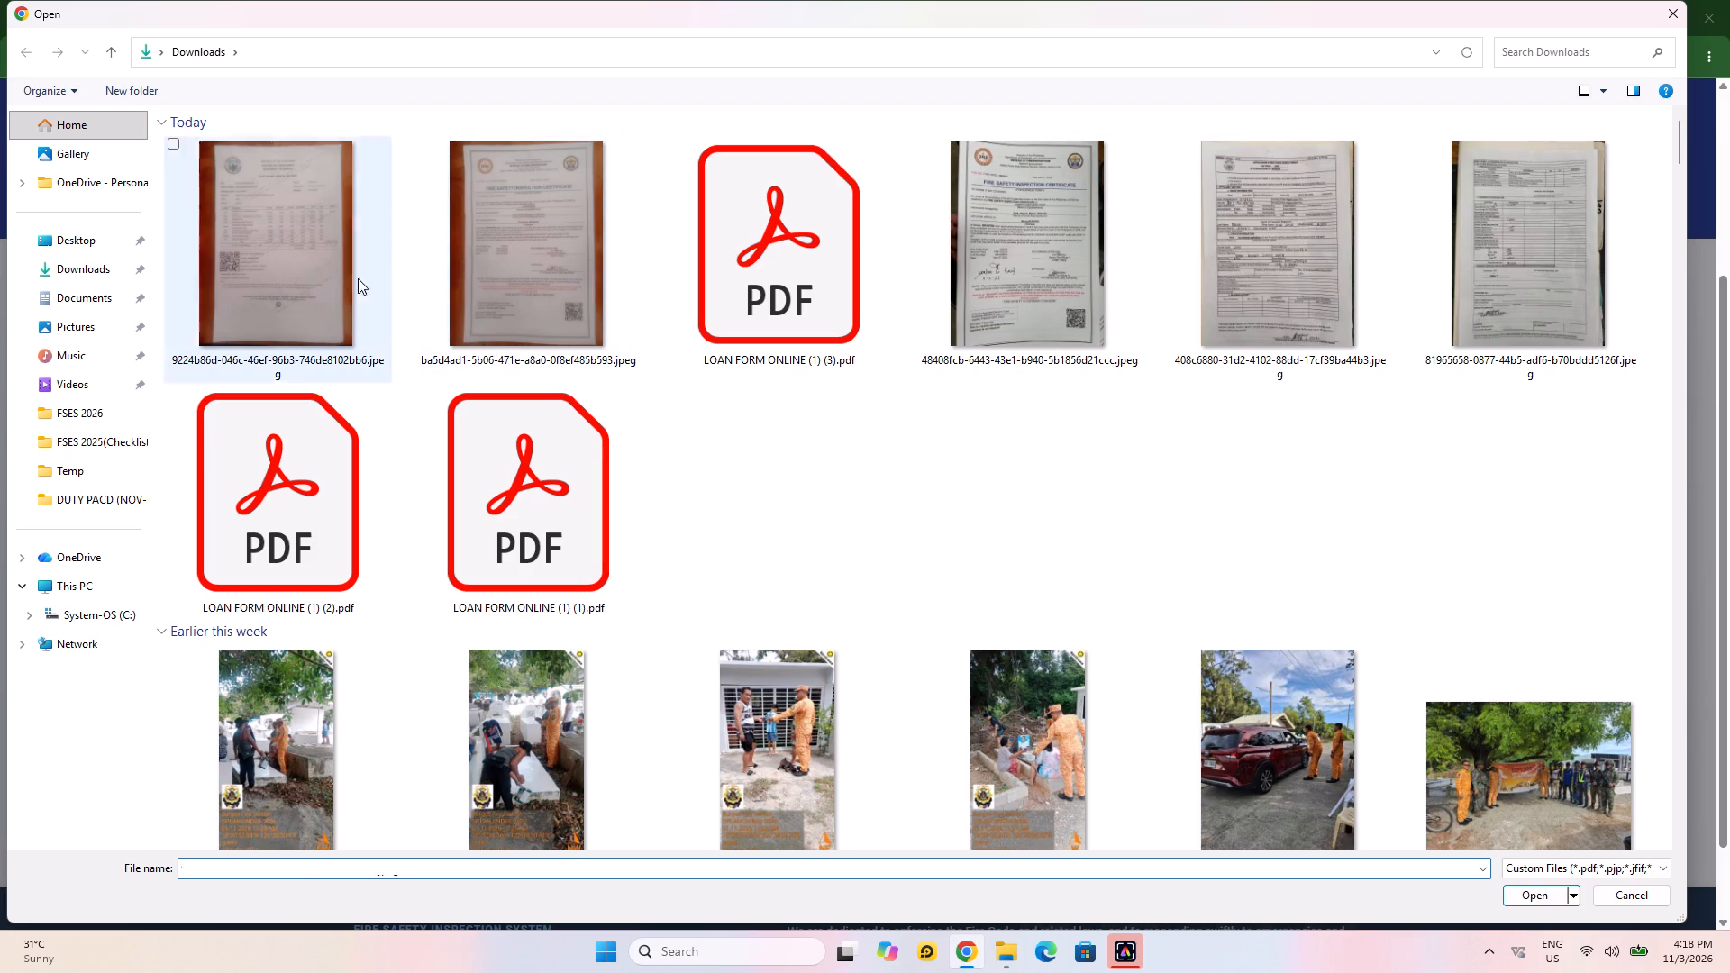
{"action": "left_click", "coordinate": [516, 269], "text": "ctrl"}
{"action": "left_click", "coordinate": [1543, 903]}
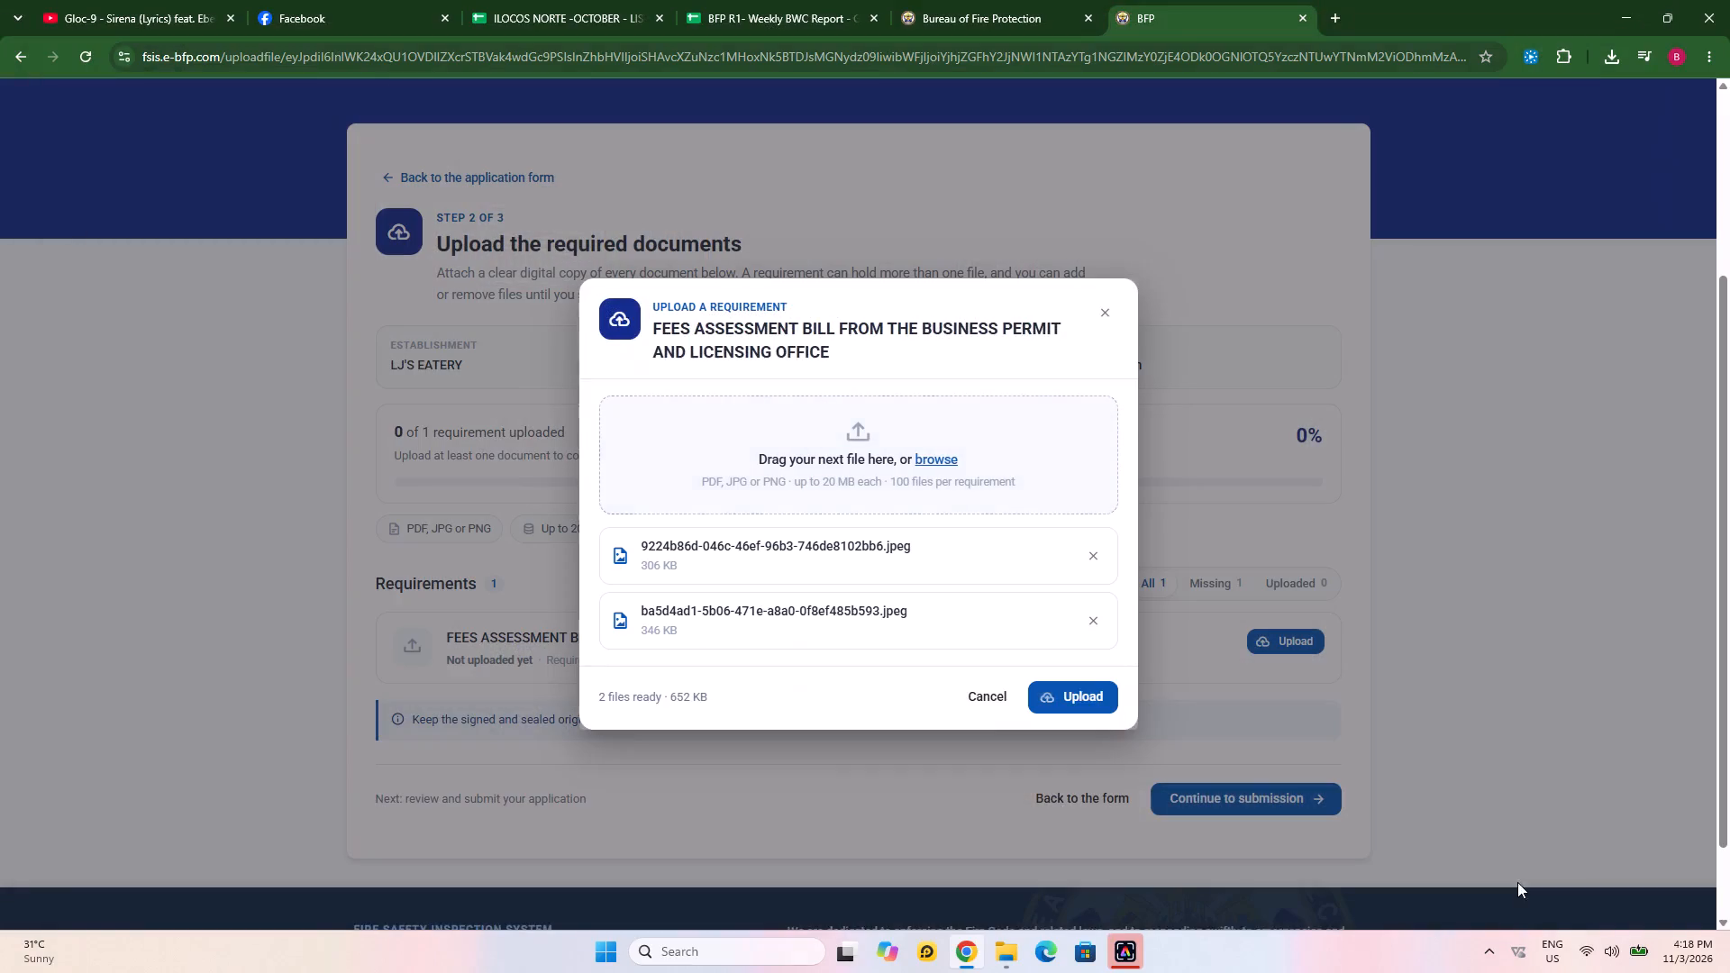
Upload the two ready JPEG files for the Fees Assessment Bill requirement and continue to the application submission page.
{"action": "left_click", "coordinate": [1060, 668]}
{"action": "left_click", "coordinate": [1063, 681]}
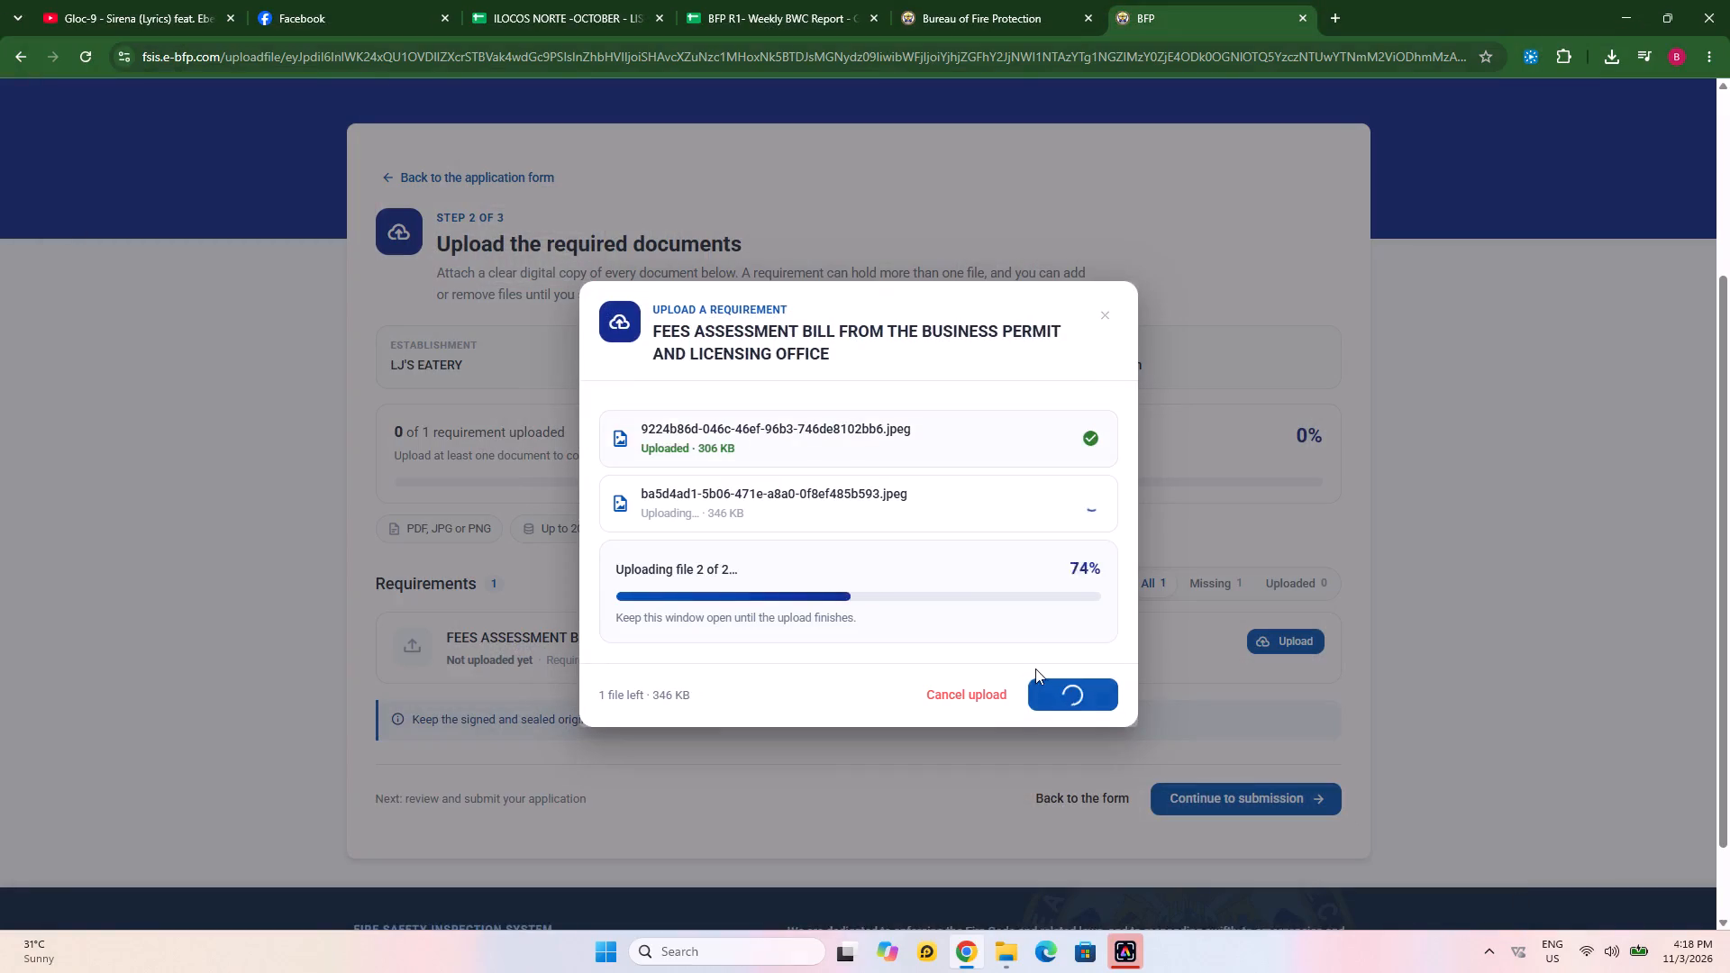
{"action": "left_click", "coordinate": [1270, 787]}
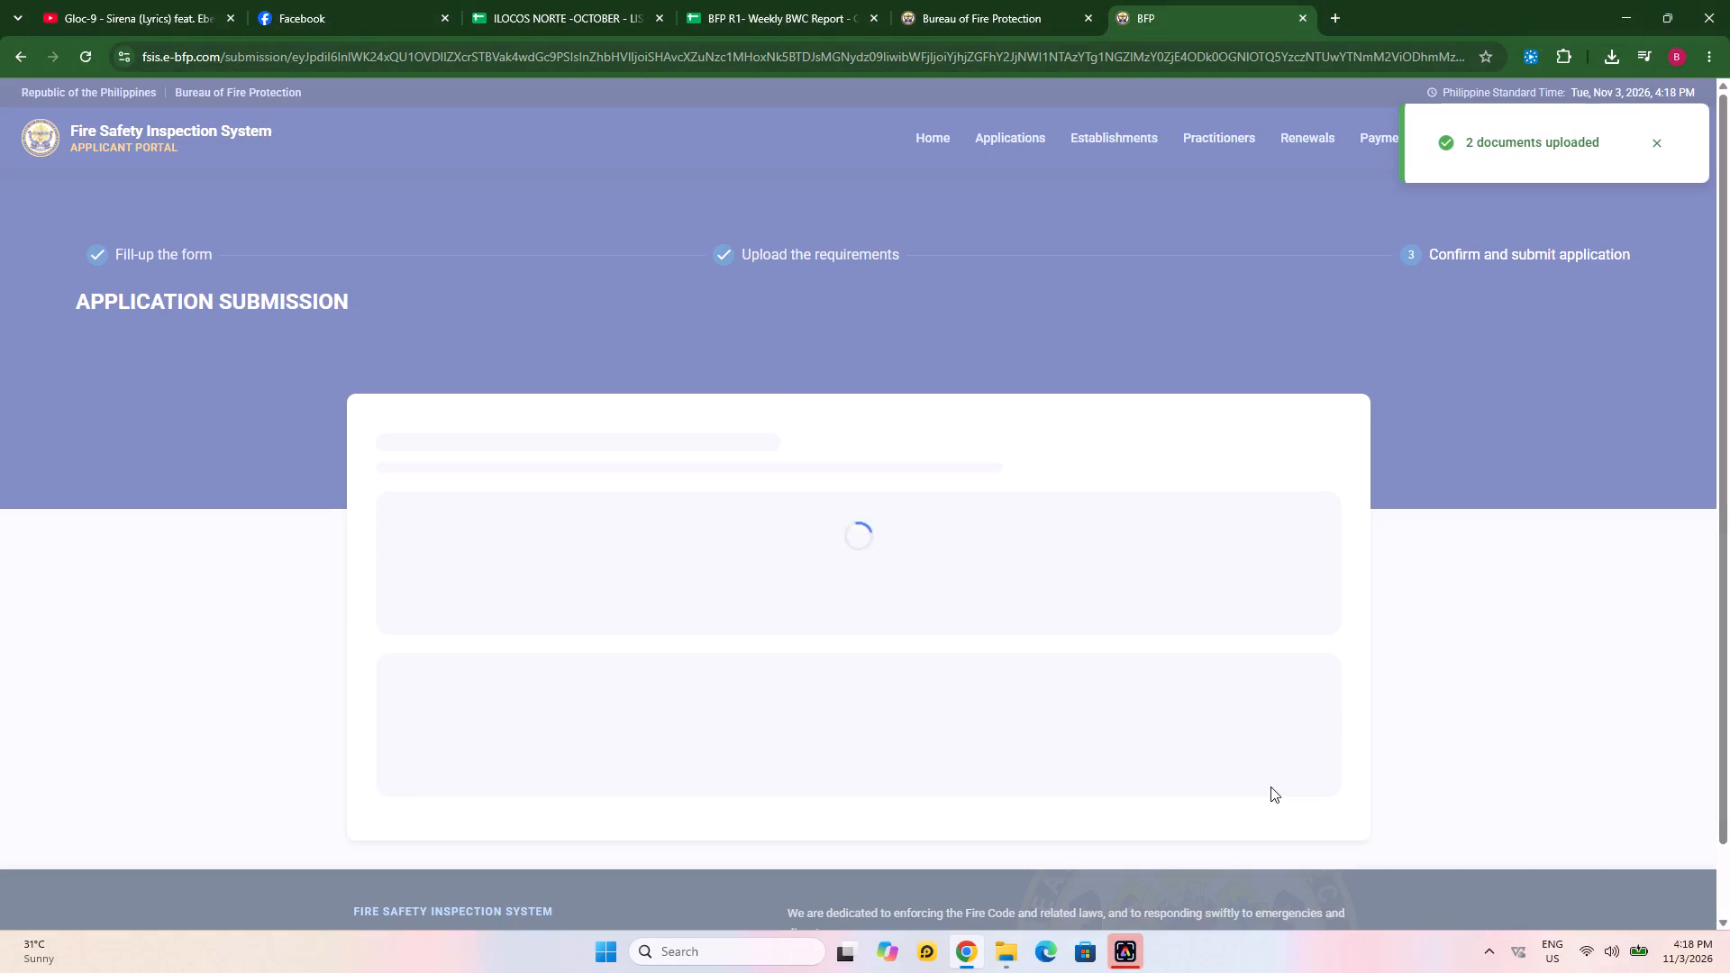
Review the LJ'S EATERY renewal details and submission notes, and submit the application to Burgos Fire Station.
{"action": "scroll", "coordinate": [804, 573], "scroll_direction": "down", "scroll_amount": 1}
{"action": "scroll", "coordinate": [805, 572], "scroll_direction": "up", "scroll_amount": 2}
{"action": "scroll", "coordinate": [805, 572], "scroll_direction": "down", "scroll_amount": 1}
{"action": "scroll", "coordinate": [805, 572], "scroll_direction": "up", "scroll_amount": 1}
{"action": "scroll", "coordinate": [805, 572], "scroll_direction": "down", "scroll_amount": 1}
{"action": "scroll", "coordinate": [805, 572], "scroll_direction": "up", "scroll_amount": 1}
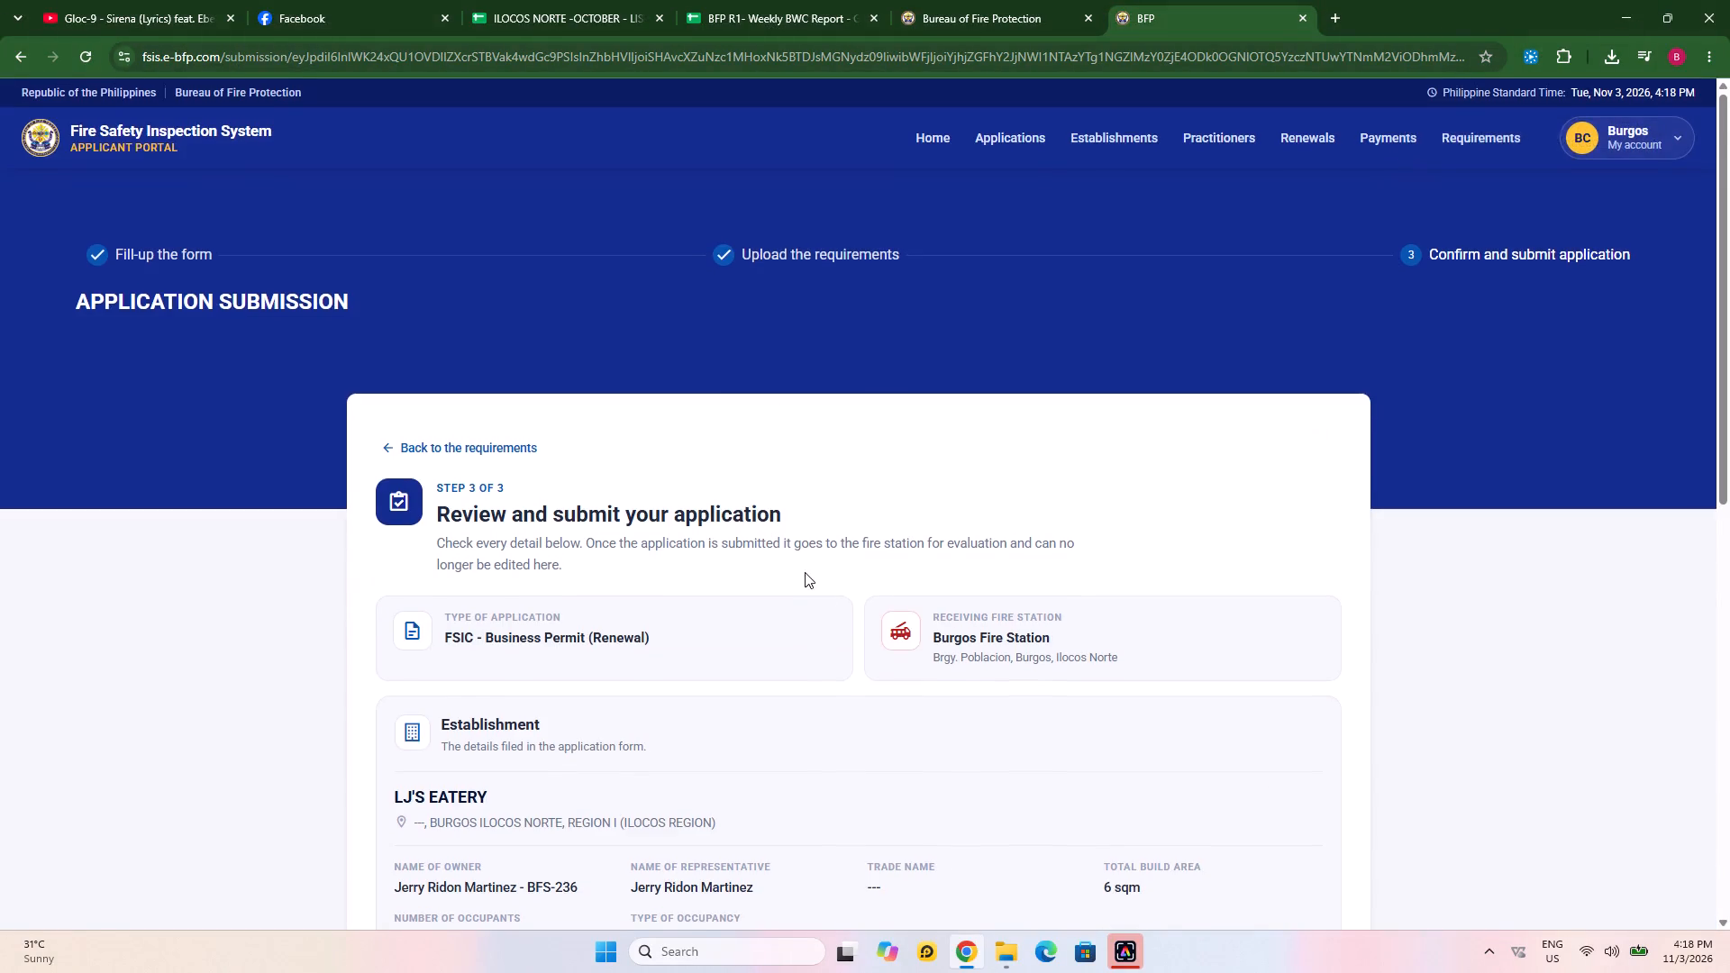
{"action": "scroll", "coordinate": [806, 579], "scroll_direction": "down", "scroll_amount": 1}
{"action": "scroll", "coordinate": [815, 599], "scroll_direction": "up", "scroll_amount": 1}
{"action": "scroll", "coordinate": [818, 607], "scroll_direction": "down", "scroll_amount": 1}
{"action": "scroll", "coordinate": [824, 619], "scroll_direction": "up", "scroll_amount": 1}
{"action": "scroll", "coordinate": [831, 626], "scroll_direction": "down", "scroll_amount": 7}
{"action": "scroll", "coordinate": [868, 620], "scroll_direction": "up", "scroll_amount": 4}
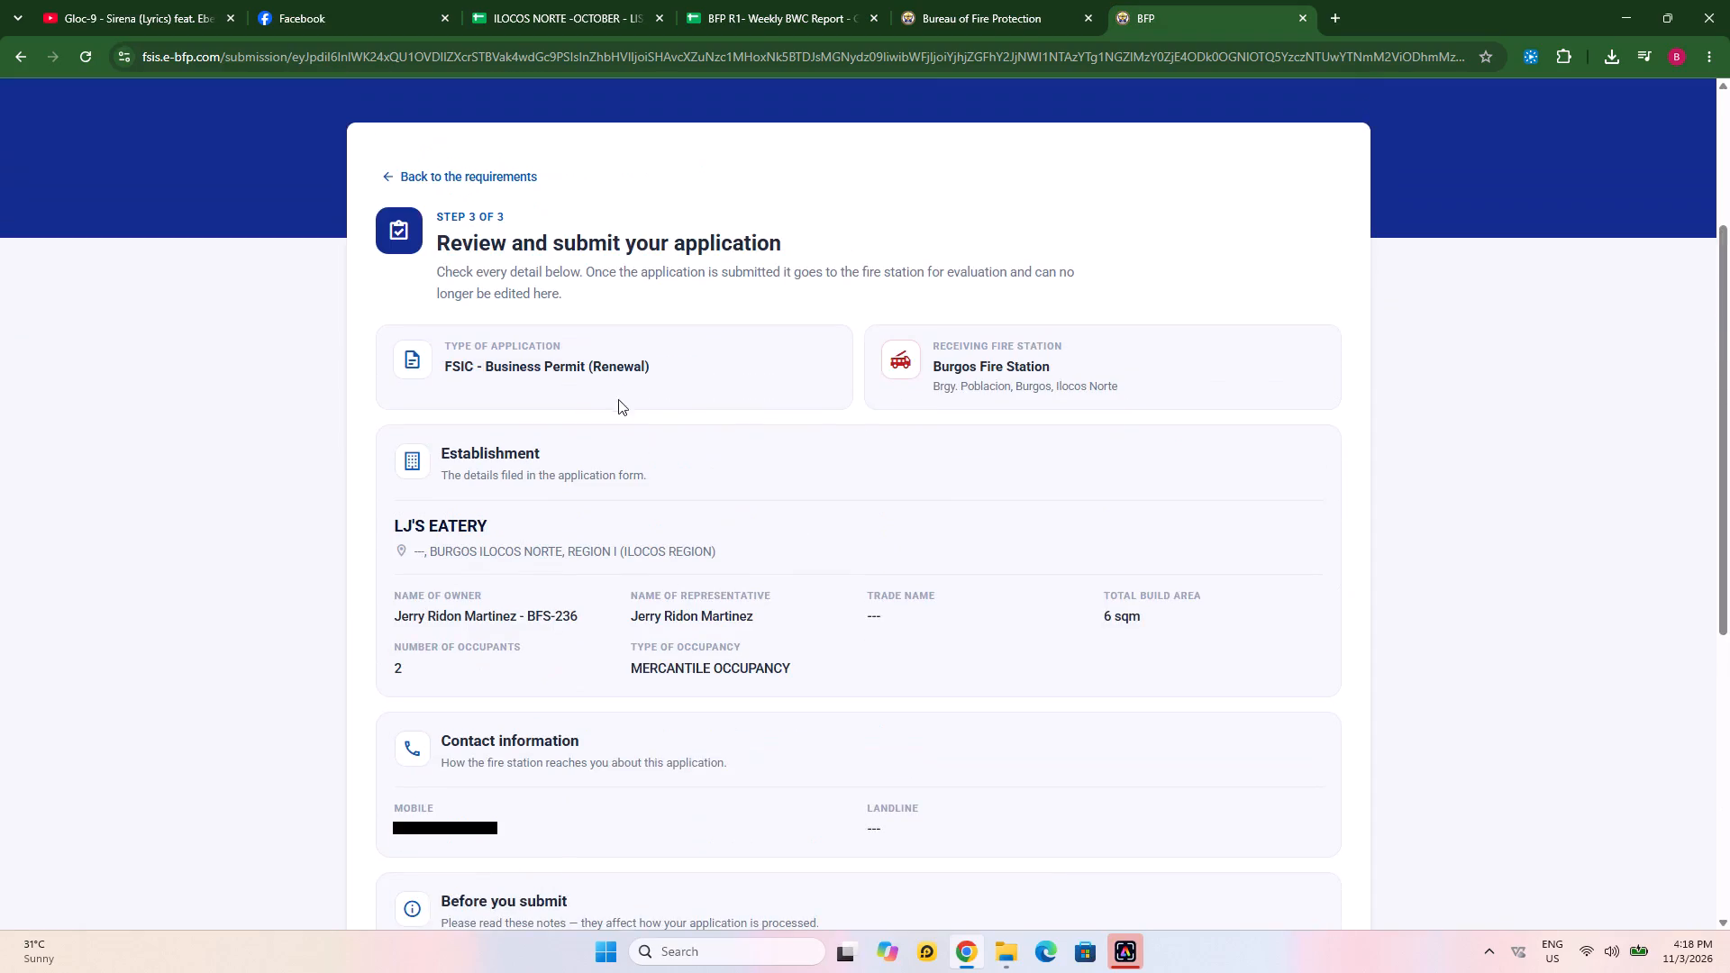
{"action": "scroll", "coordinate": [683, 597], "scroll_direction": "down", "scroll_amount": 3}
{"action": "left_click", "coordinate": [532, 713]}
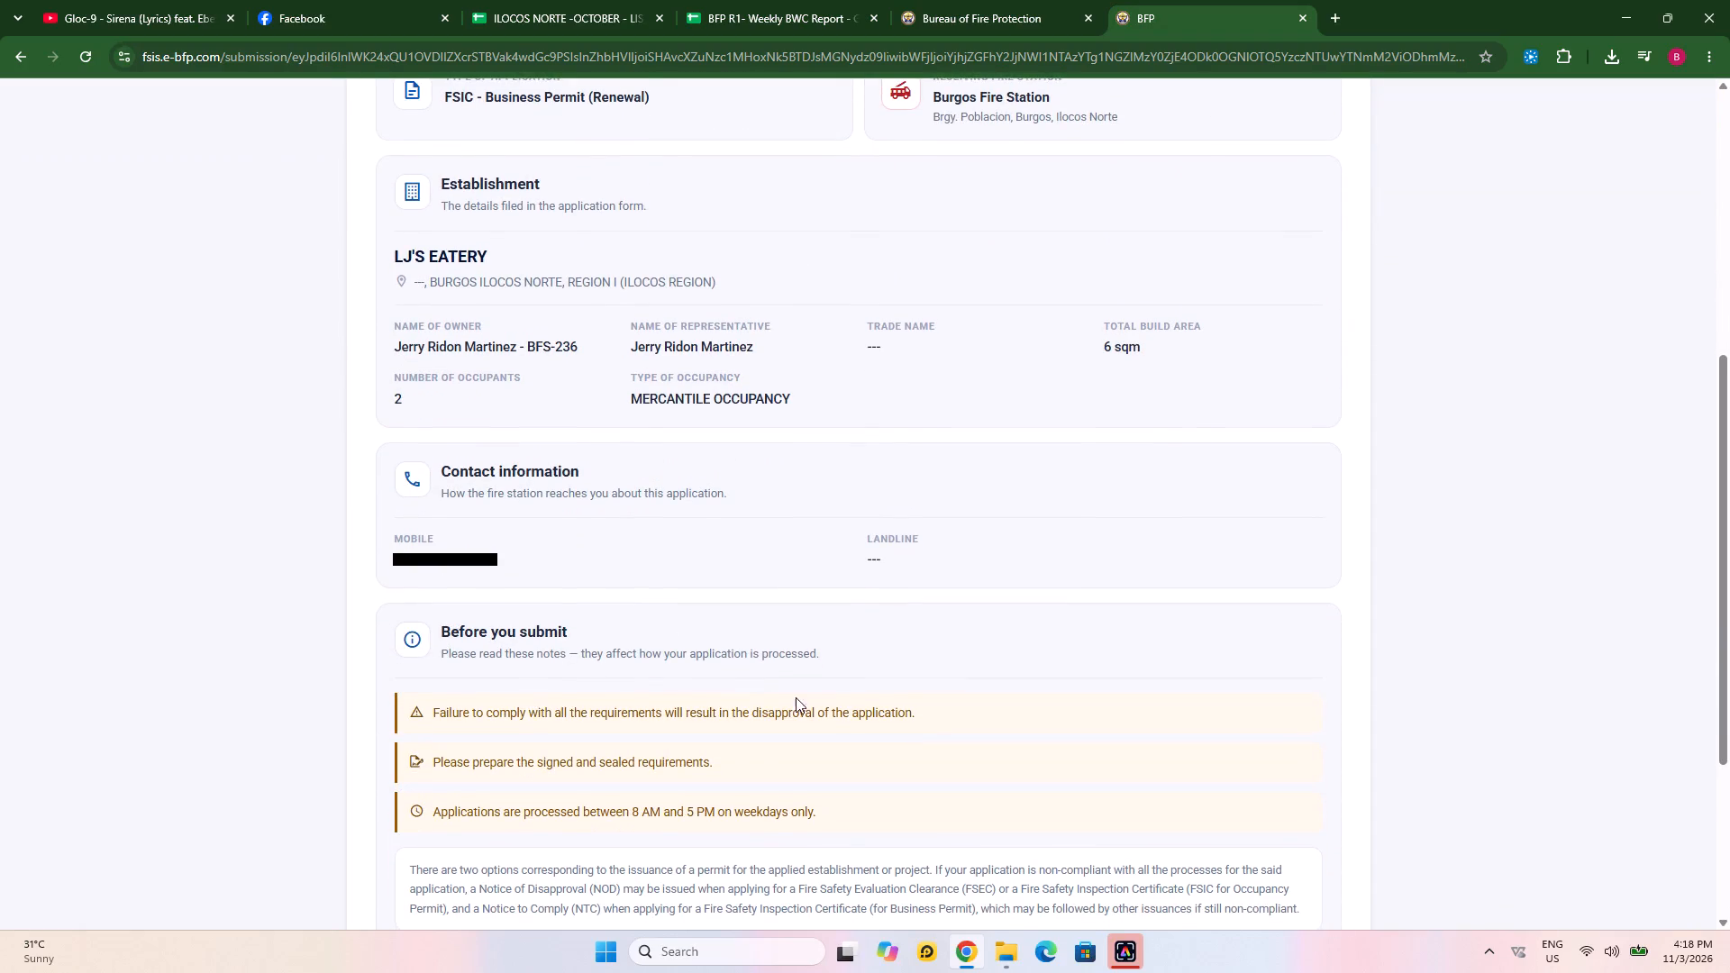
{"action": "scroll", "coordinate": [1026, 625], "scroll_direction": "down", "scroll_amount": 4}
{"action": "scroll", "coordinate": [1026, 625], "scroll_direction": "up", "scroll_amount": 1}
{"action": "scroll", "coordinate": [1026, 625], "scroll_direction": "down", "scroll_amount": 1}
{"action": "left_click", "coordinate": [1247, 707]}
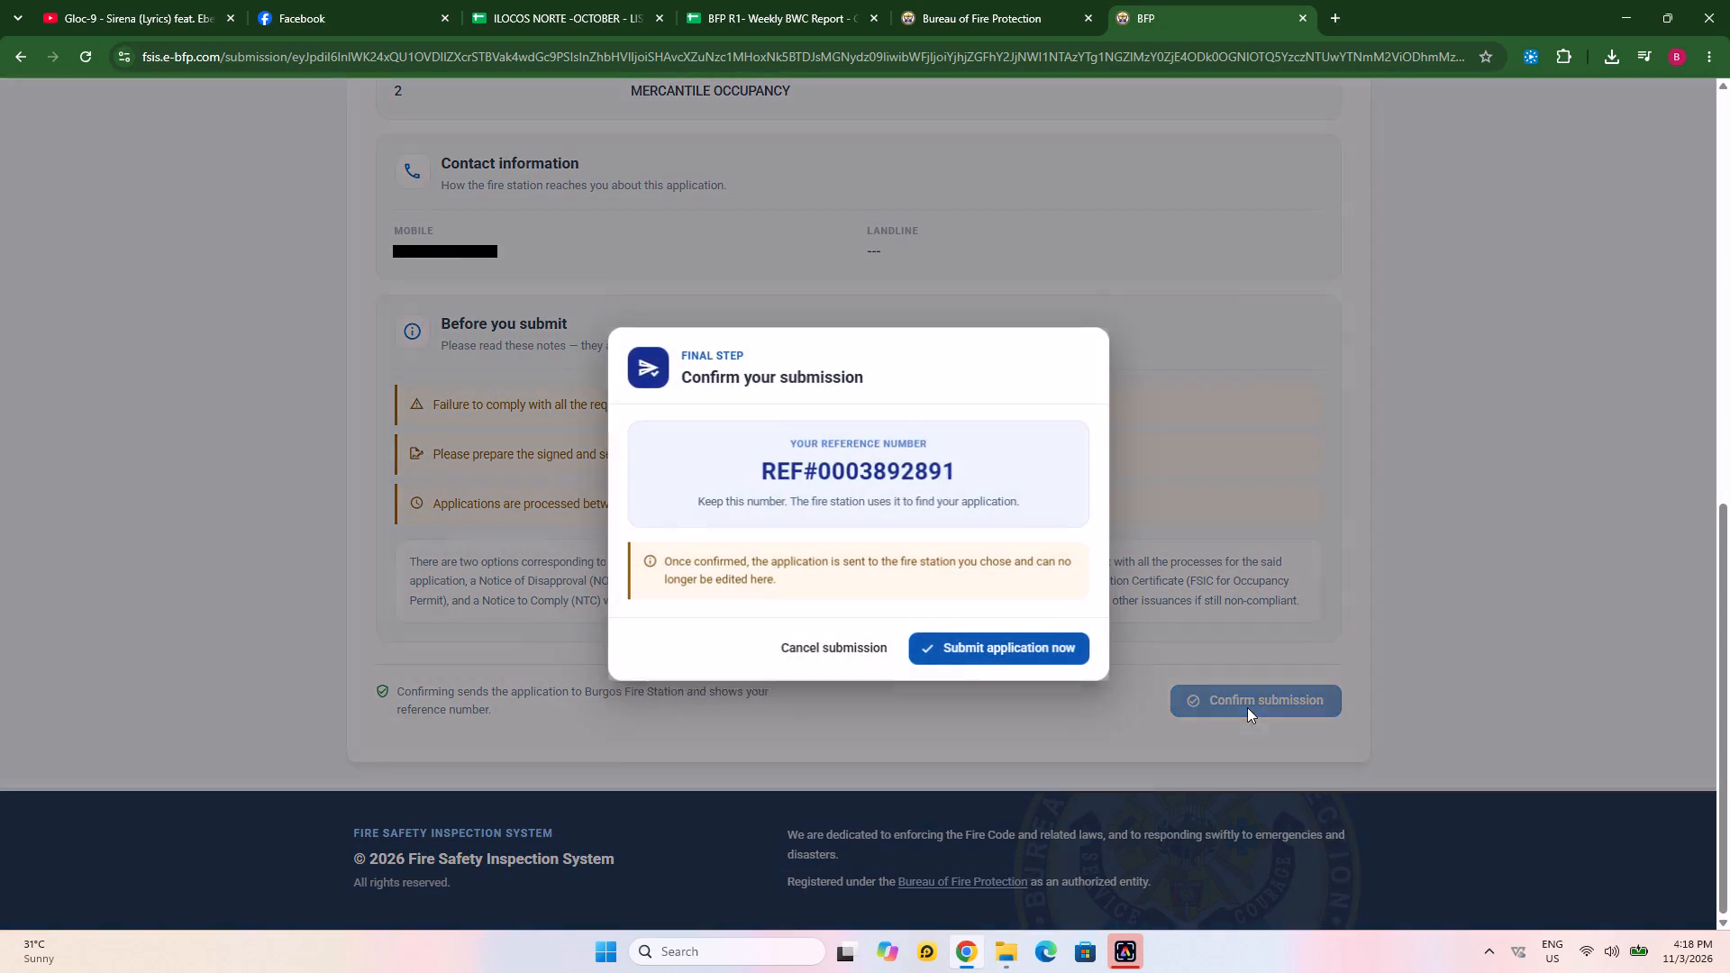
{"action": "left_click", "coordinate": [965, 648]}
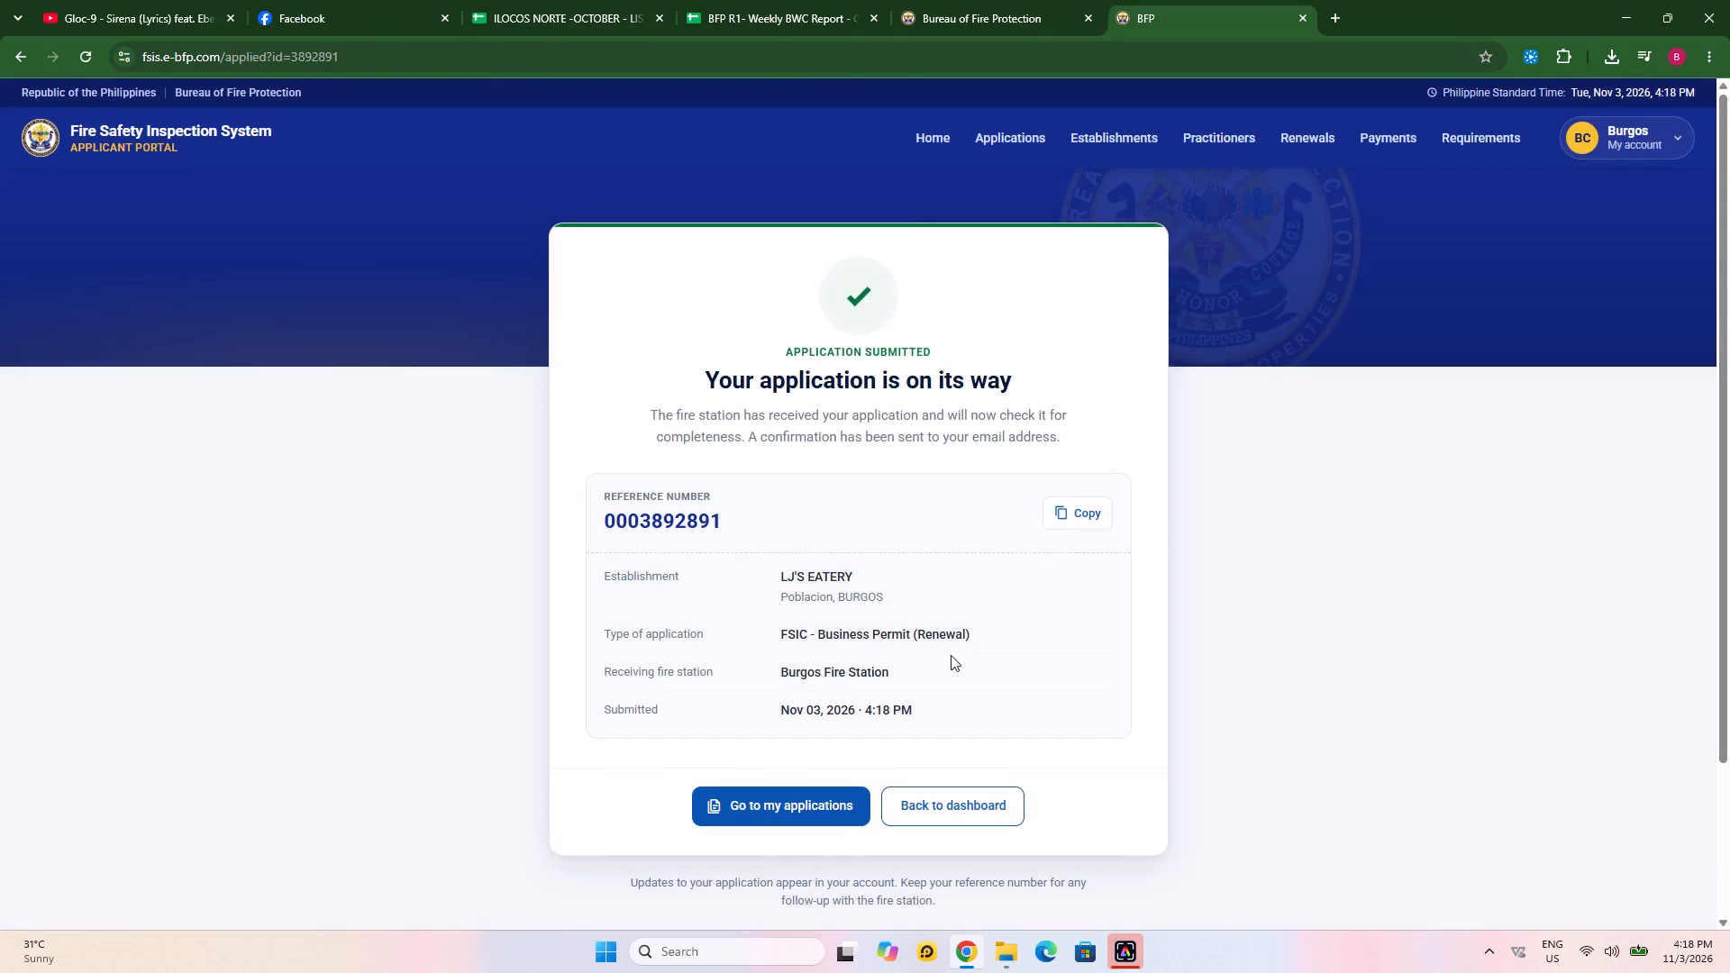
Check the submitted application's summary and look over the ongoing entries in My applications.
{"action": "left_click_drag", "start_coordinate": [793, 597], "coordinate": [905, 600]}
{"action": "left_click", "coordinate": [936, 632]}
{"action": "left_click_drag", "start_coordinate": [824, 650], "coordinate": [927, 660]}
{"action": "left_click", "coordinate": [1018, 672]}
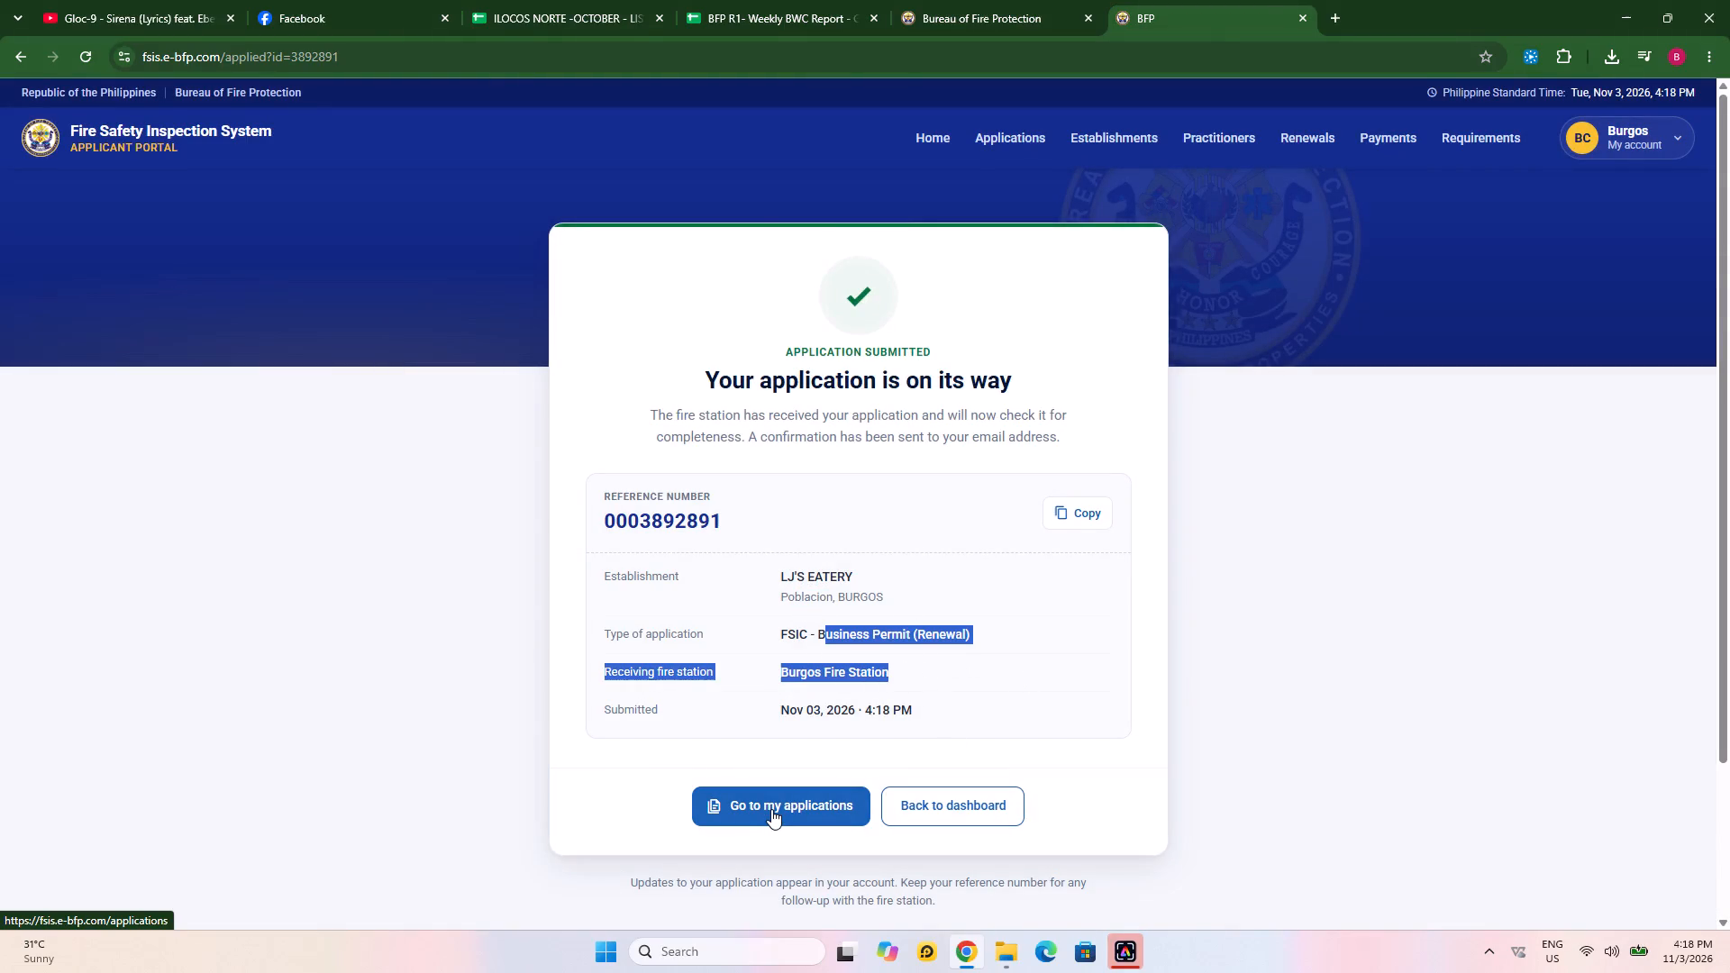
{"action": "left_click", "coordinate": [771, 809]}
{"action": "left_click", "coordinate": [1144, 587]}
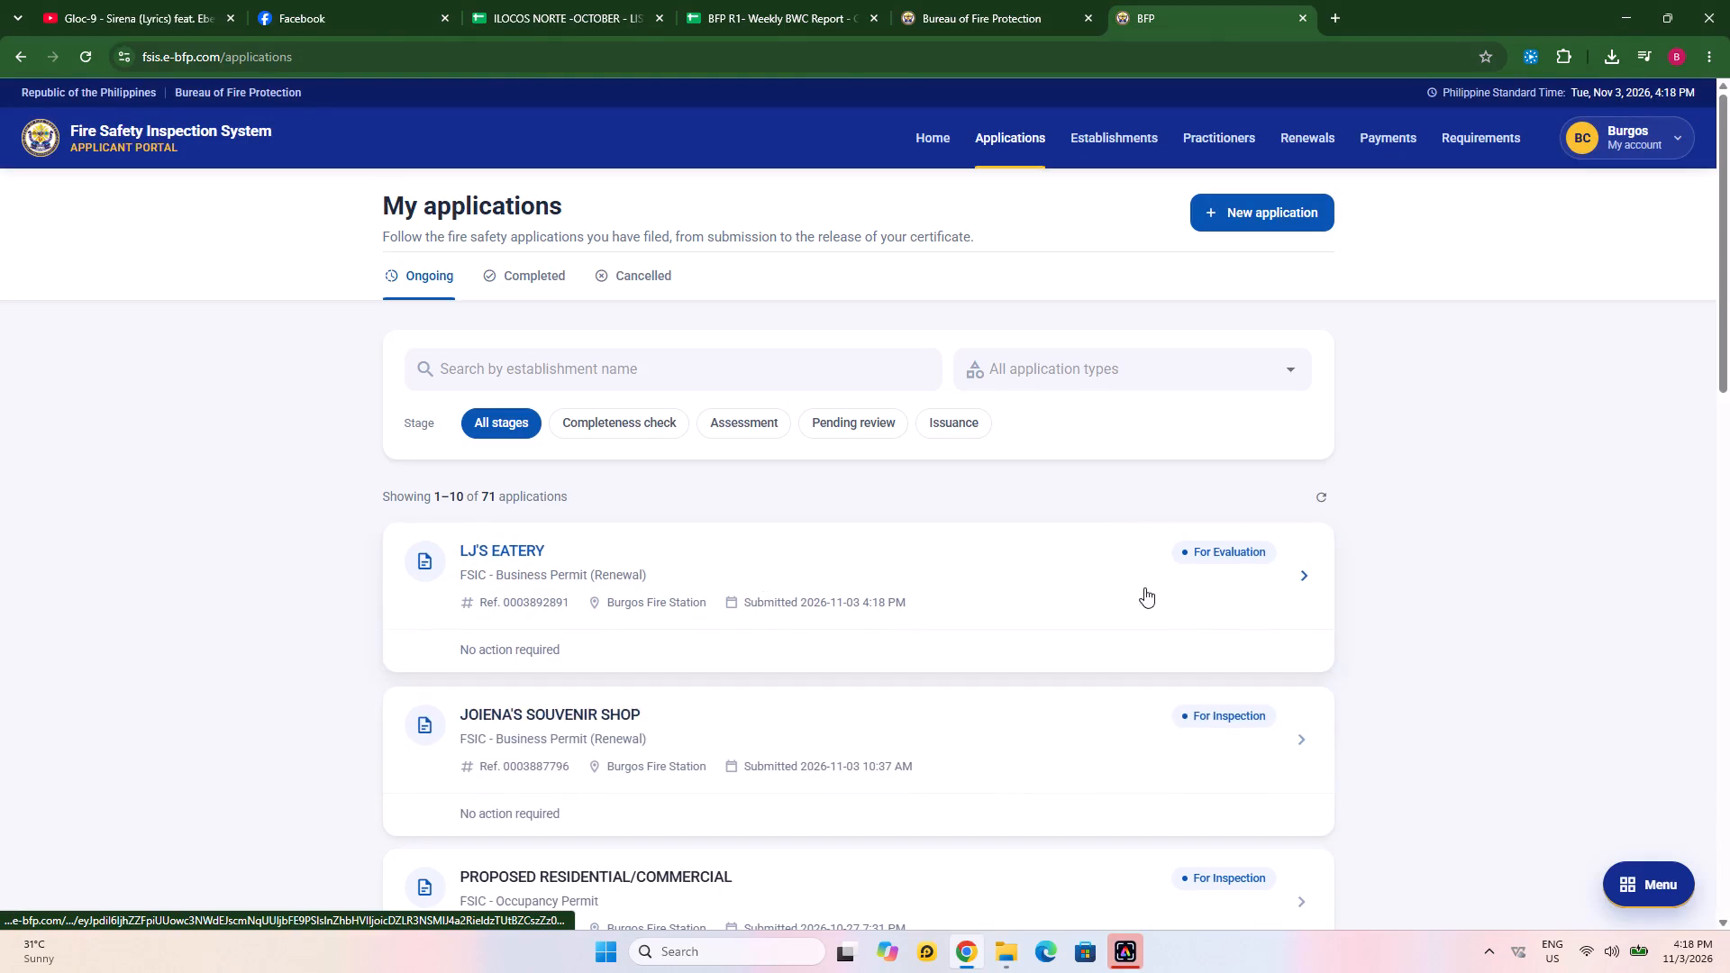
{"action": "scroll", "coordinate": [693, 515], "scroll_direction": "down", "scroll_amount": 1}
{"action": "scroll", "coordinate": [694, 517], "scroll_direction": "up", "scroll_amount": 1}
{"action": "scroll", "coordinate": [694, 517], "scroll_direction": "down", "scroll_amount": 1}
{"action": "scroll", "coordinate": [694, 517], "scroll_direction": "up", "scroll_amount": 1}
{"action": "scroll", "coordinate": [694, 517], "scroll_direction": "down", "scroll_amount": 1}
{"action": "scroll", "coordinate": [229, 105], "scroll_direction": "up", "scroll_amount": 3}
{"action": "scroll", "coordinate": [230, 114], "scroll_direction": "down", "scroll_amount": 1}
{"action": "scroll", "coordinate": [230, 114], "scroll_direction": "up", "scroll_amount": 1}
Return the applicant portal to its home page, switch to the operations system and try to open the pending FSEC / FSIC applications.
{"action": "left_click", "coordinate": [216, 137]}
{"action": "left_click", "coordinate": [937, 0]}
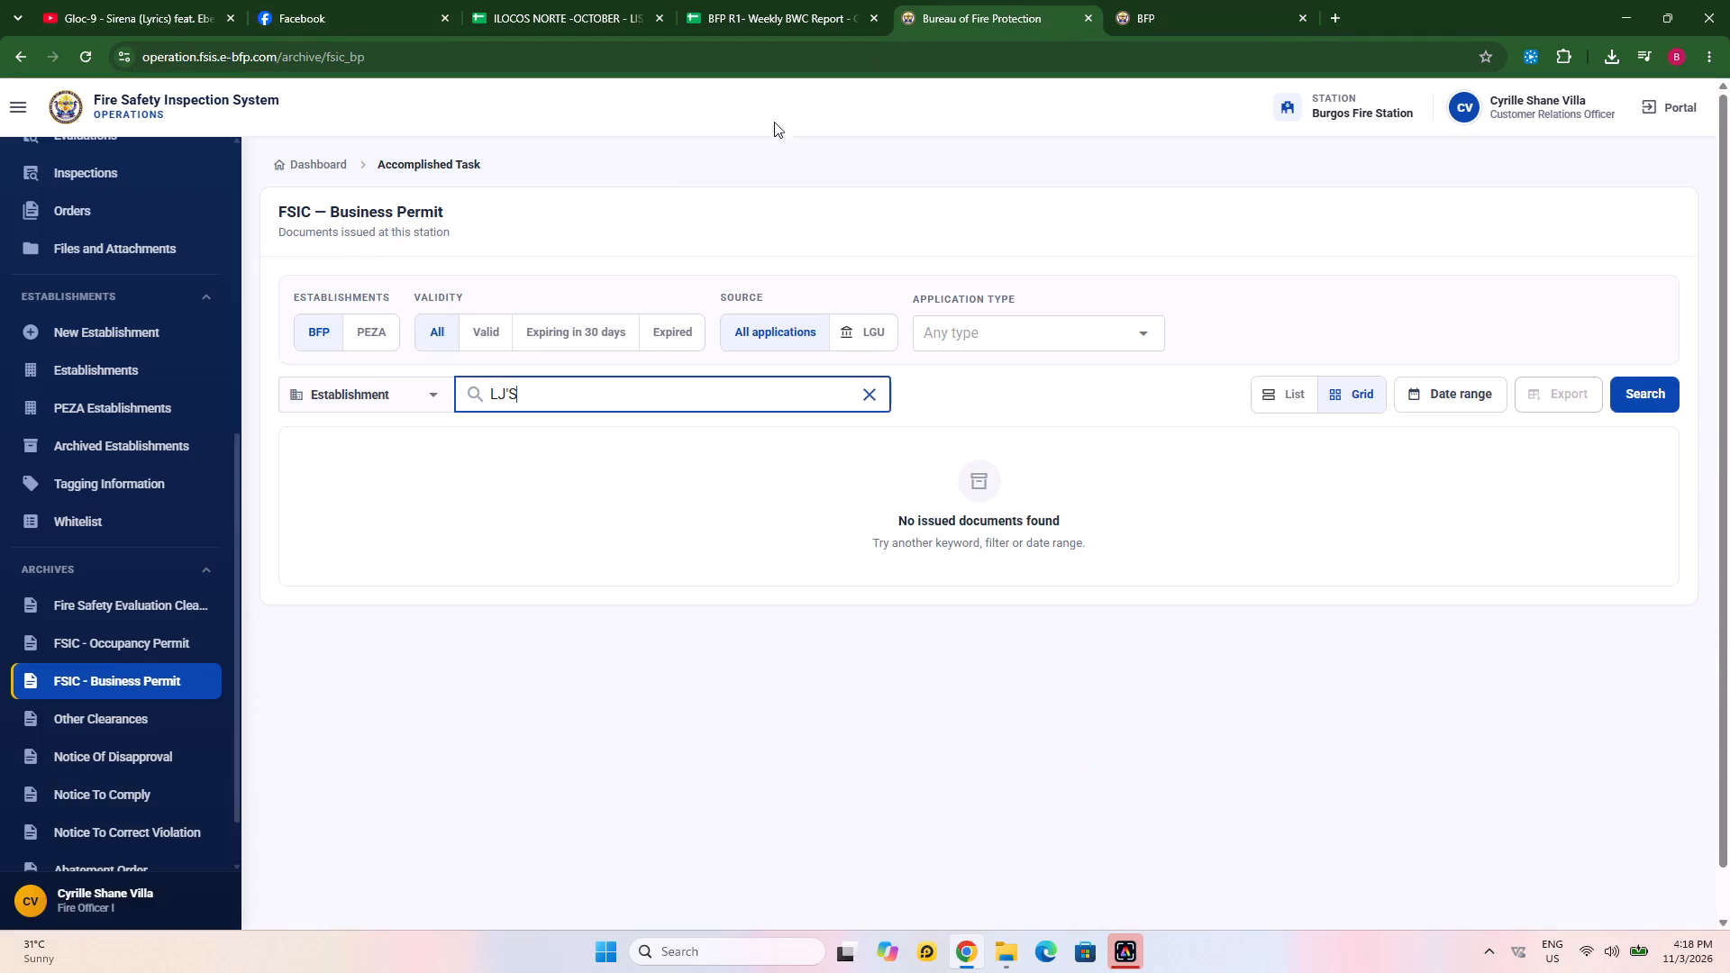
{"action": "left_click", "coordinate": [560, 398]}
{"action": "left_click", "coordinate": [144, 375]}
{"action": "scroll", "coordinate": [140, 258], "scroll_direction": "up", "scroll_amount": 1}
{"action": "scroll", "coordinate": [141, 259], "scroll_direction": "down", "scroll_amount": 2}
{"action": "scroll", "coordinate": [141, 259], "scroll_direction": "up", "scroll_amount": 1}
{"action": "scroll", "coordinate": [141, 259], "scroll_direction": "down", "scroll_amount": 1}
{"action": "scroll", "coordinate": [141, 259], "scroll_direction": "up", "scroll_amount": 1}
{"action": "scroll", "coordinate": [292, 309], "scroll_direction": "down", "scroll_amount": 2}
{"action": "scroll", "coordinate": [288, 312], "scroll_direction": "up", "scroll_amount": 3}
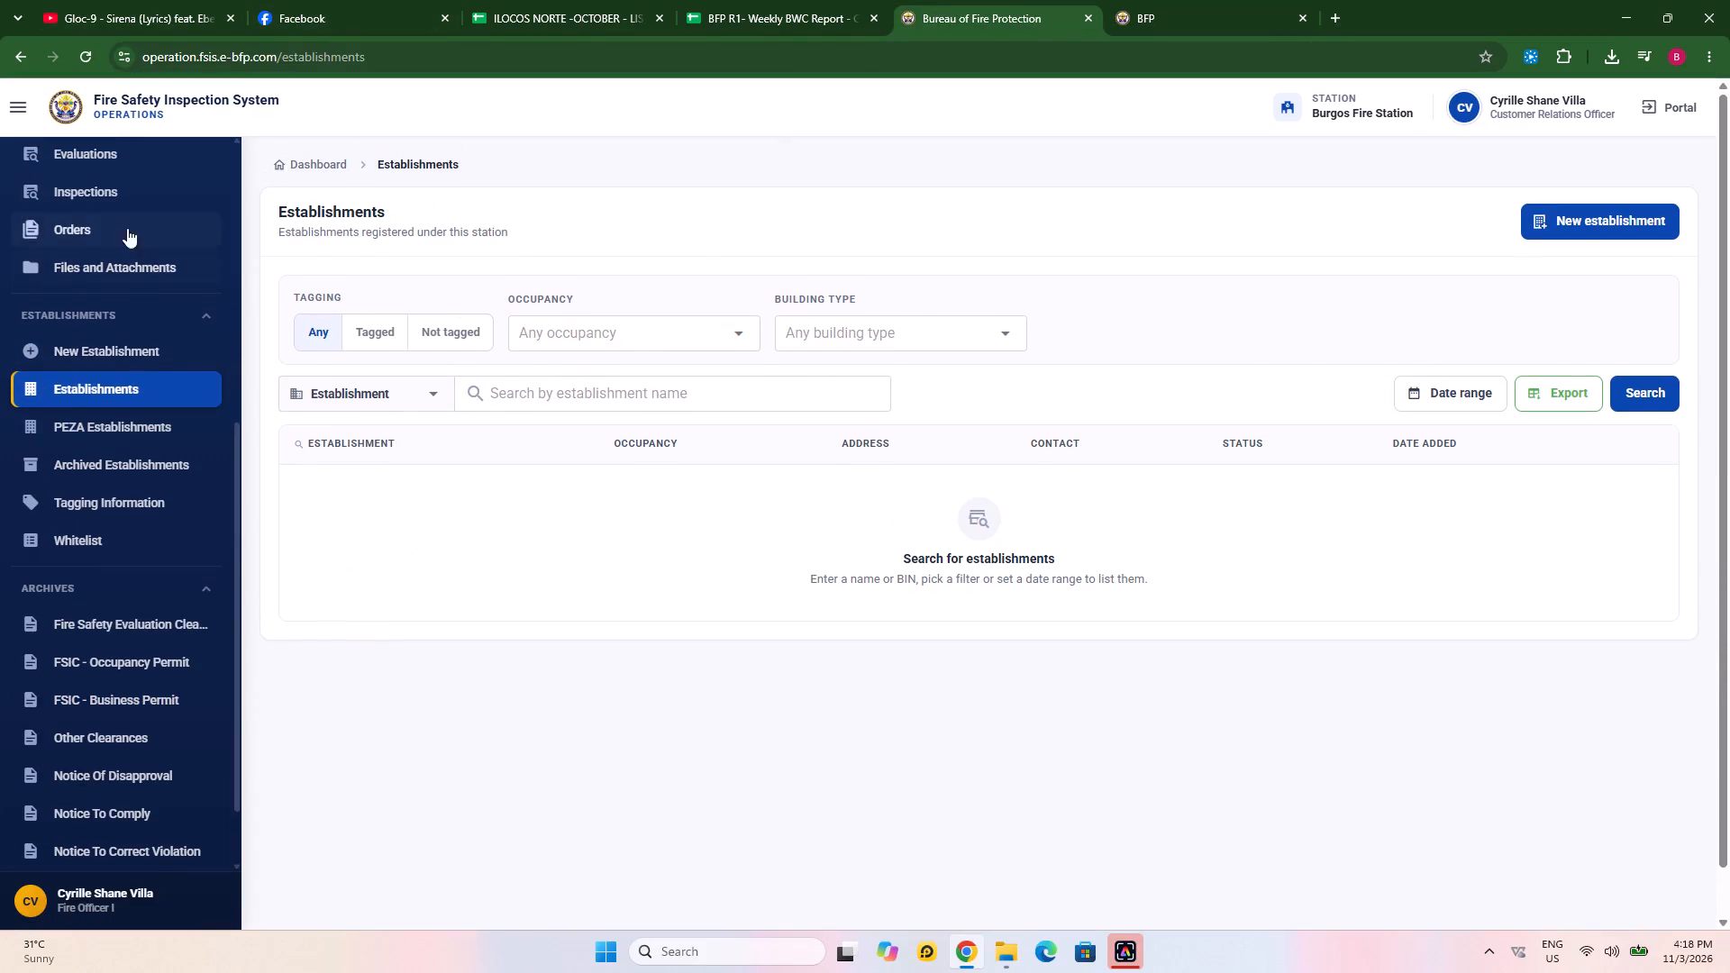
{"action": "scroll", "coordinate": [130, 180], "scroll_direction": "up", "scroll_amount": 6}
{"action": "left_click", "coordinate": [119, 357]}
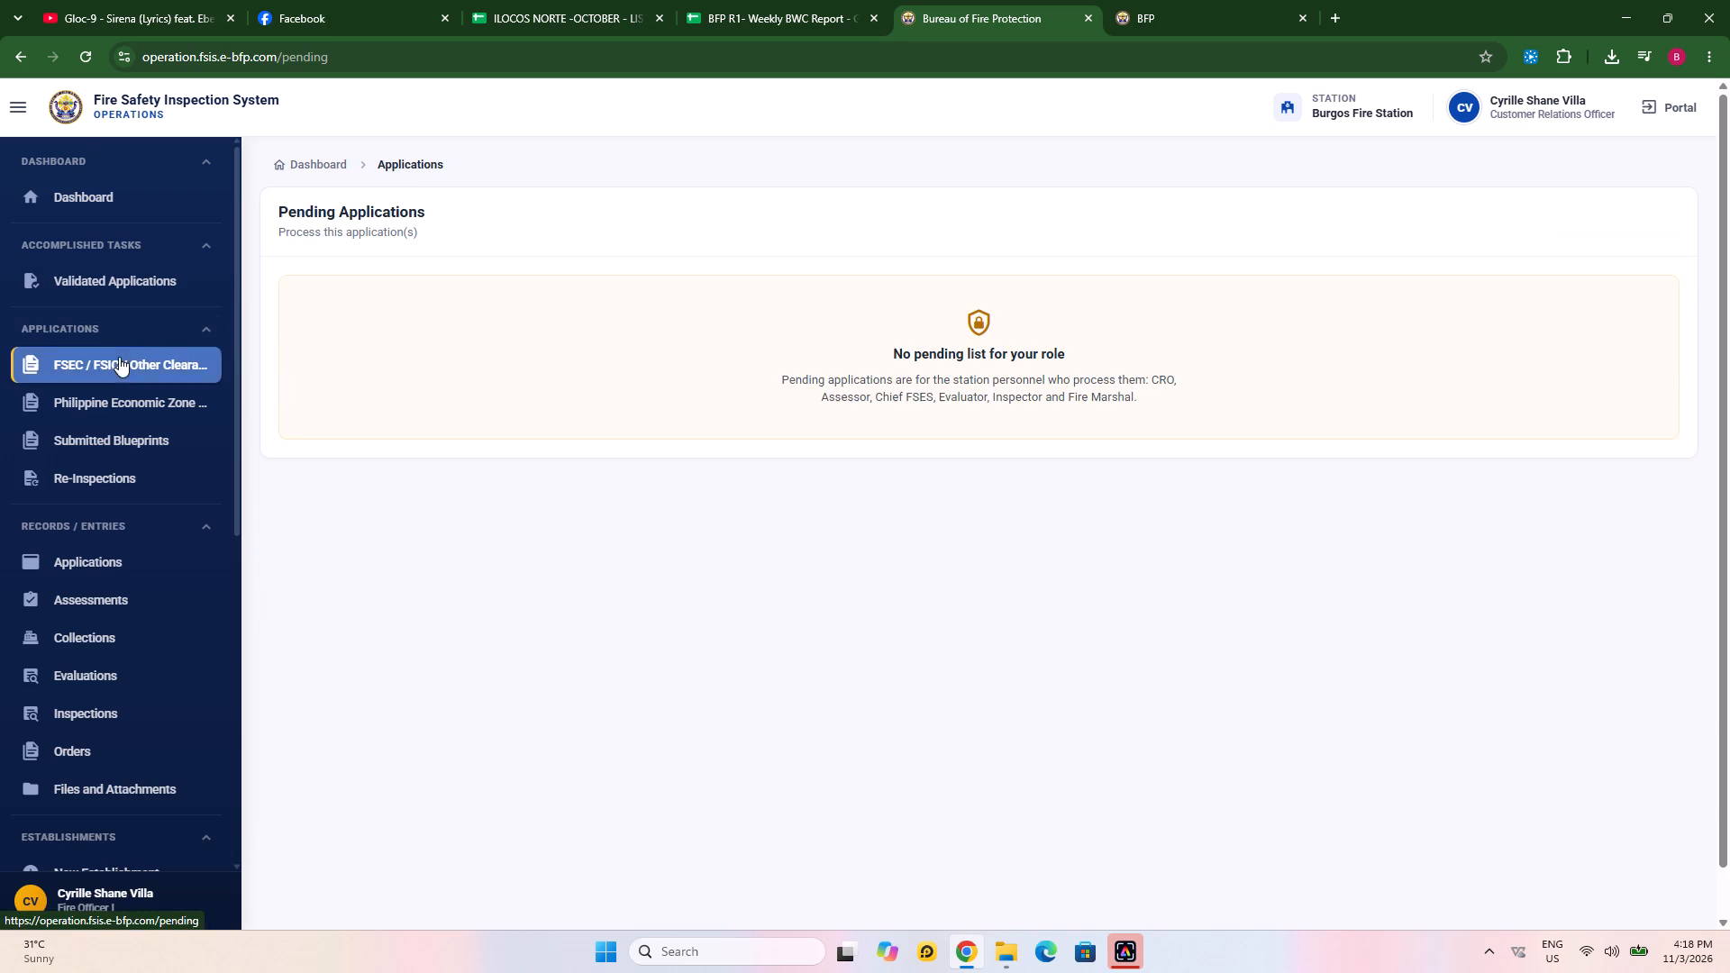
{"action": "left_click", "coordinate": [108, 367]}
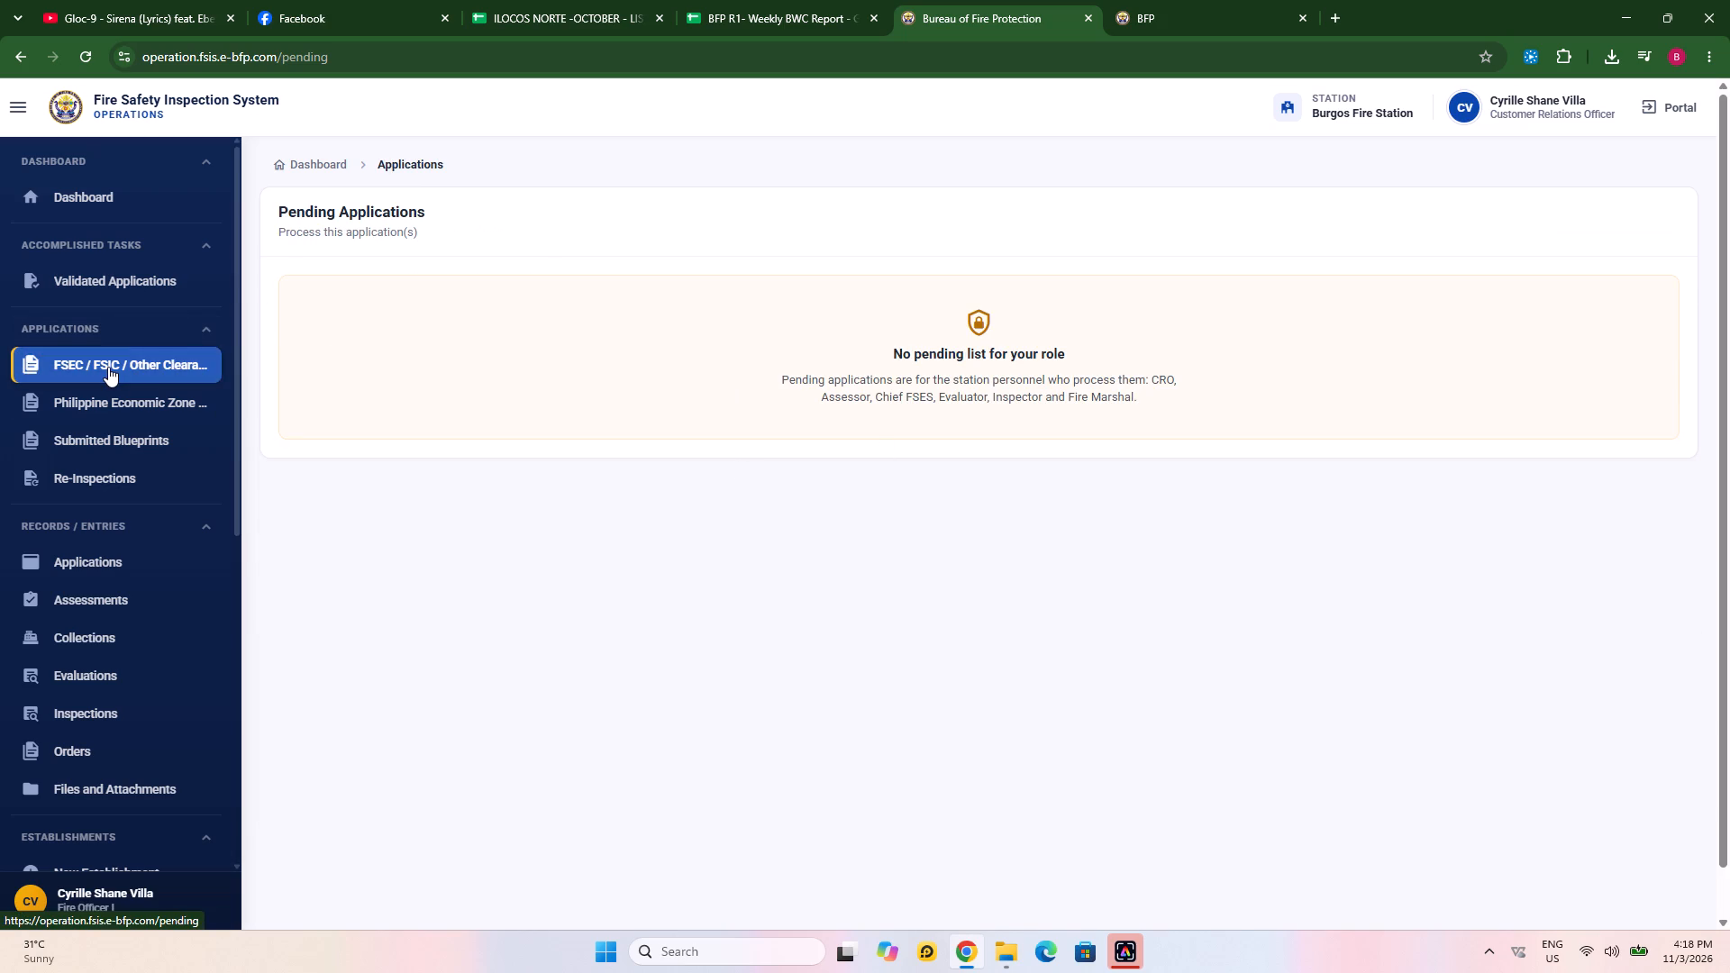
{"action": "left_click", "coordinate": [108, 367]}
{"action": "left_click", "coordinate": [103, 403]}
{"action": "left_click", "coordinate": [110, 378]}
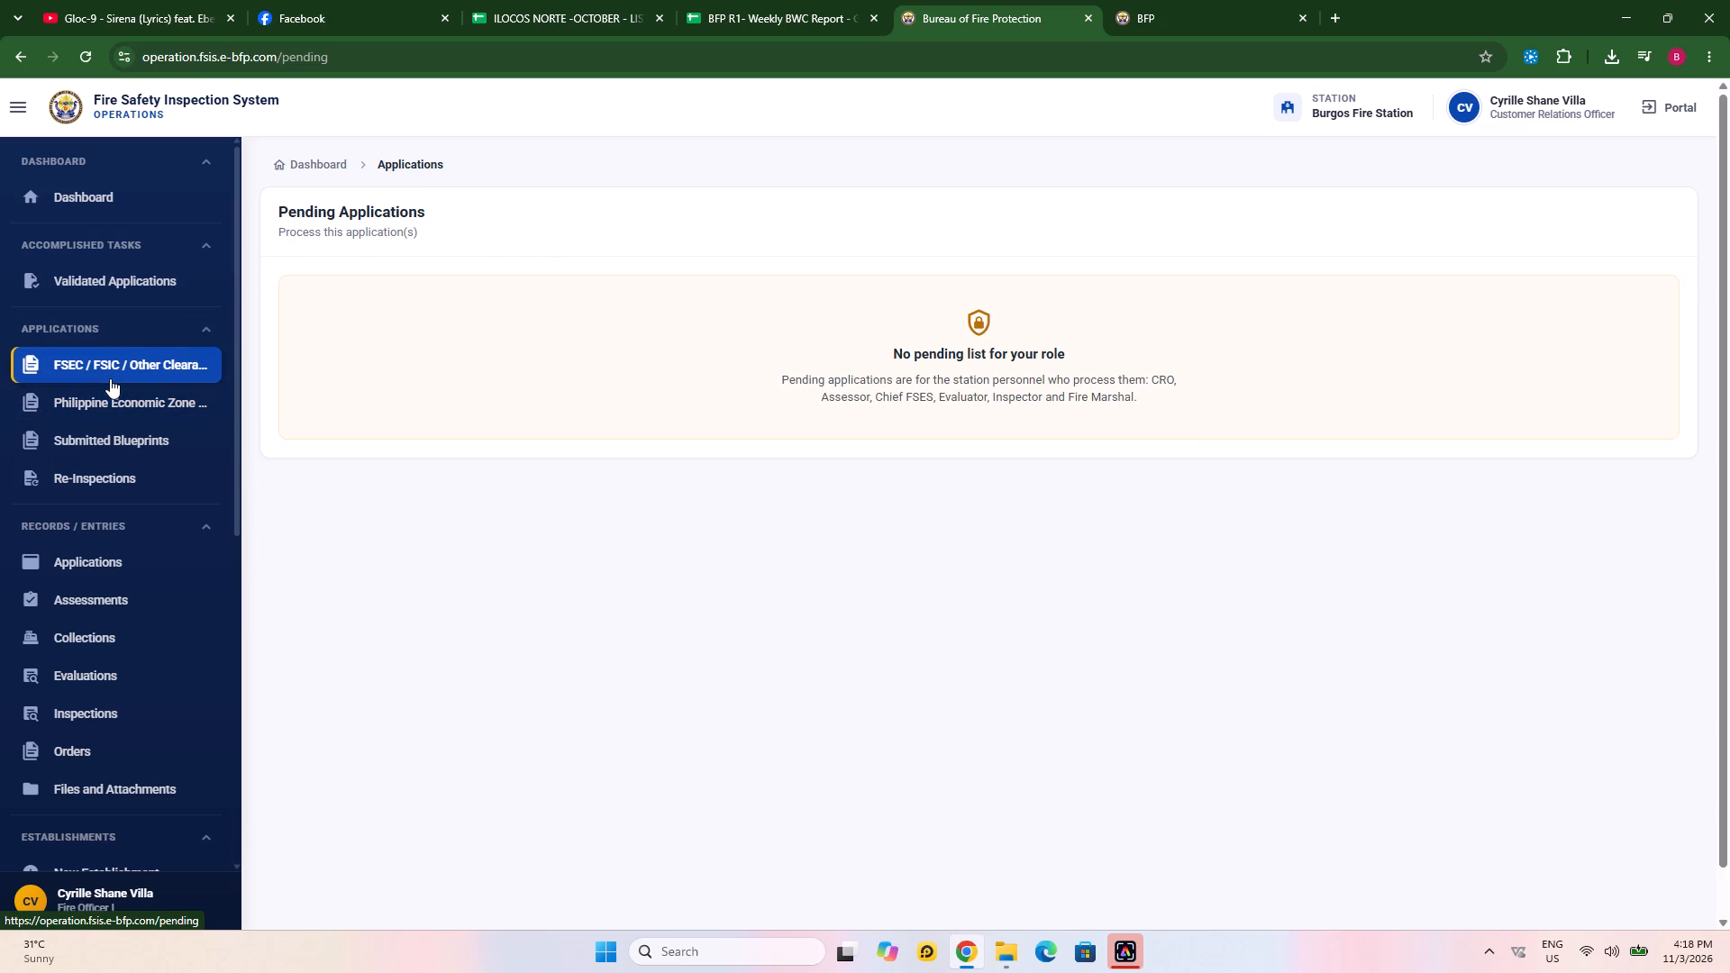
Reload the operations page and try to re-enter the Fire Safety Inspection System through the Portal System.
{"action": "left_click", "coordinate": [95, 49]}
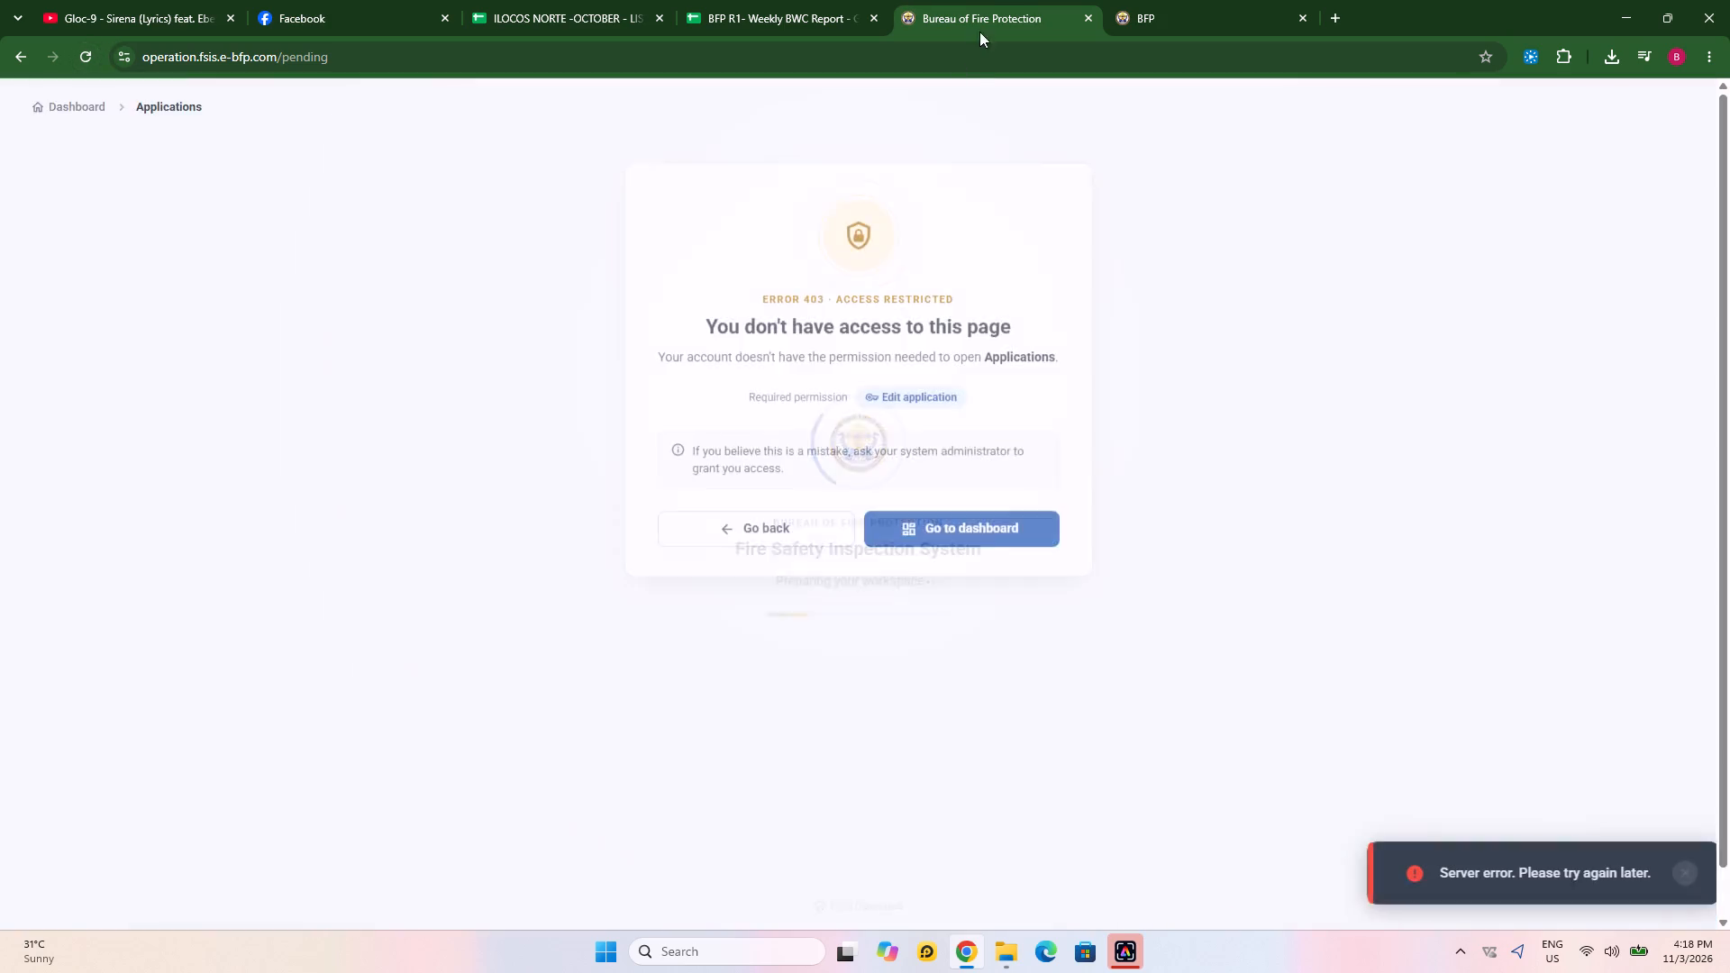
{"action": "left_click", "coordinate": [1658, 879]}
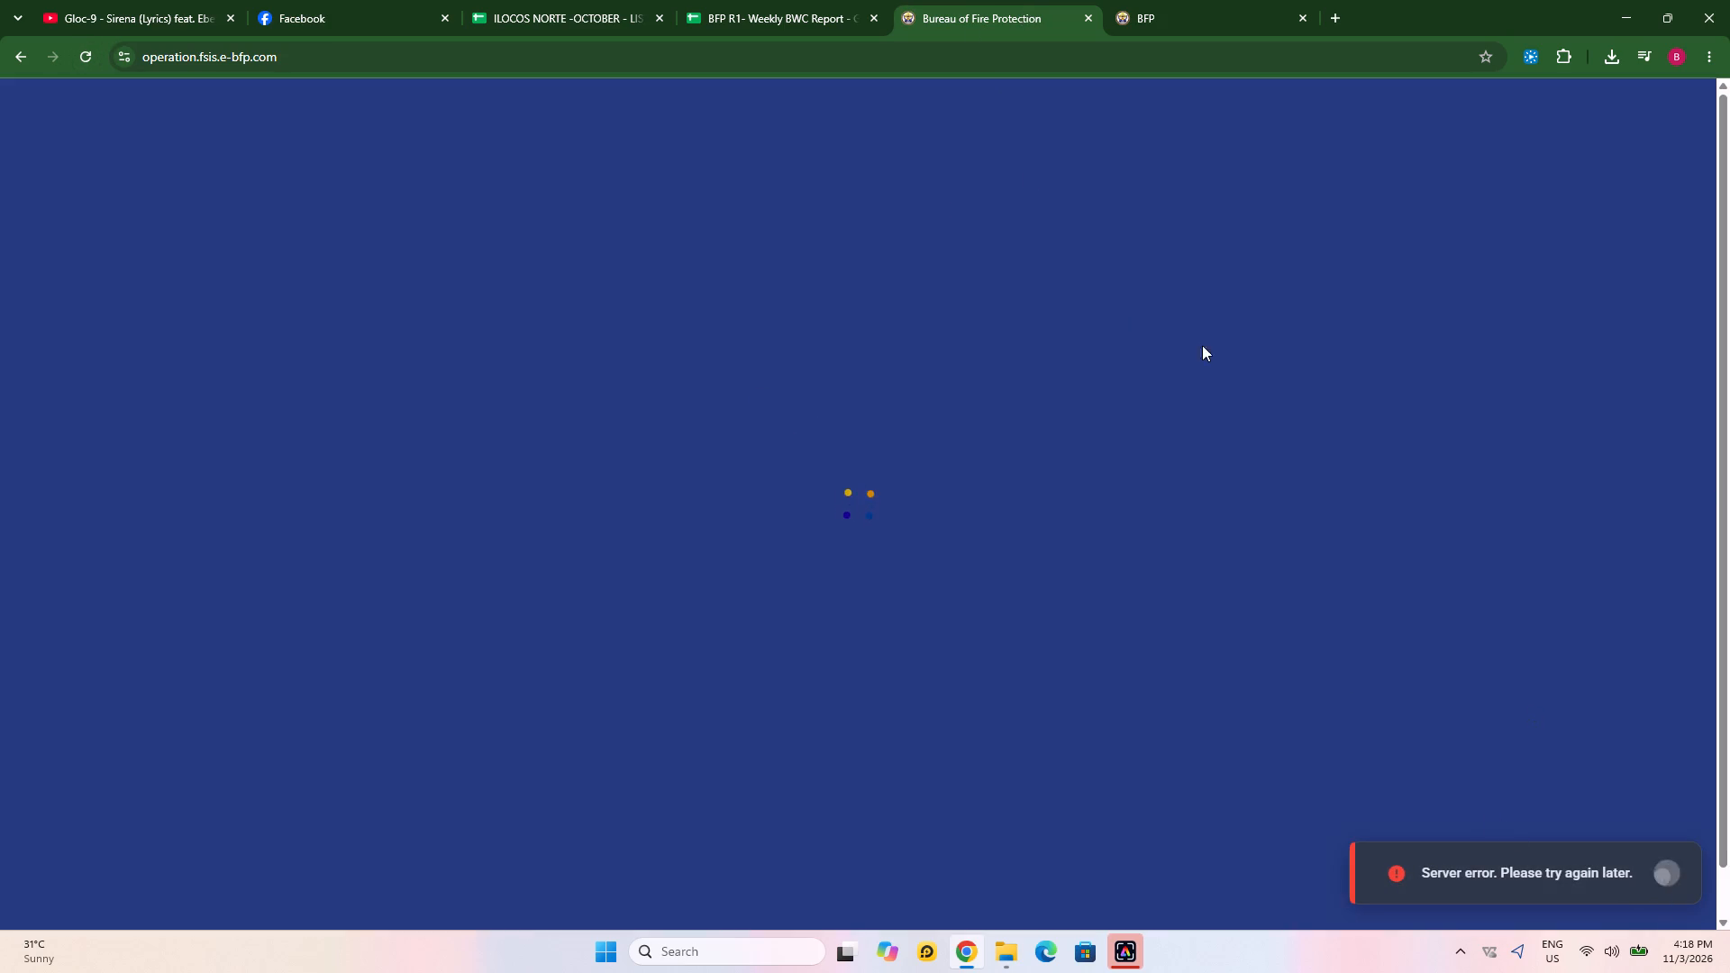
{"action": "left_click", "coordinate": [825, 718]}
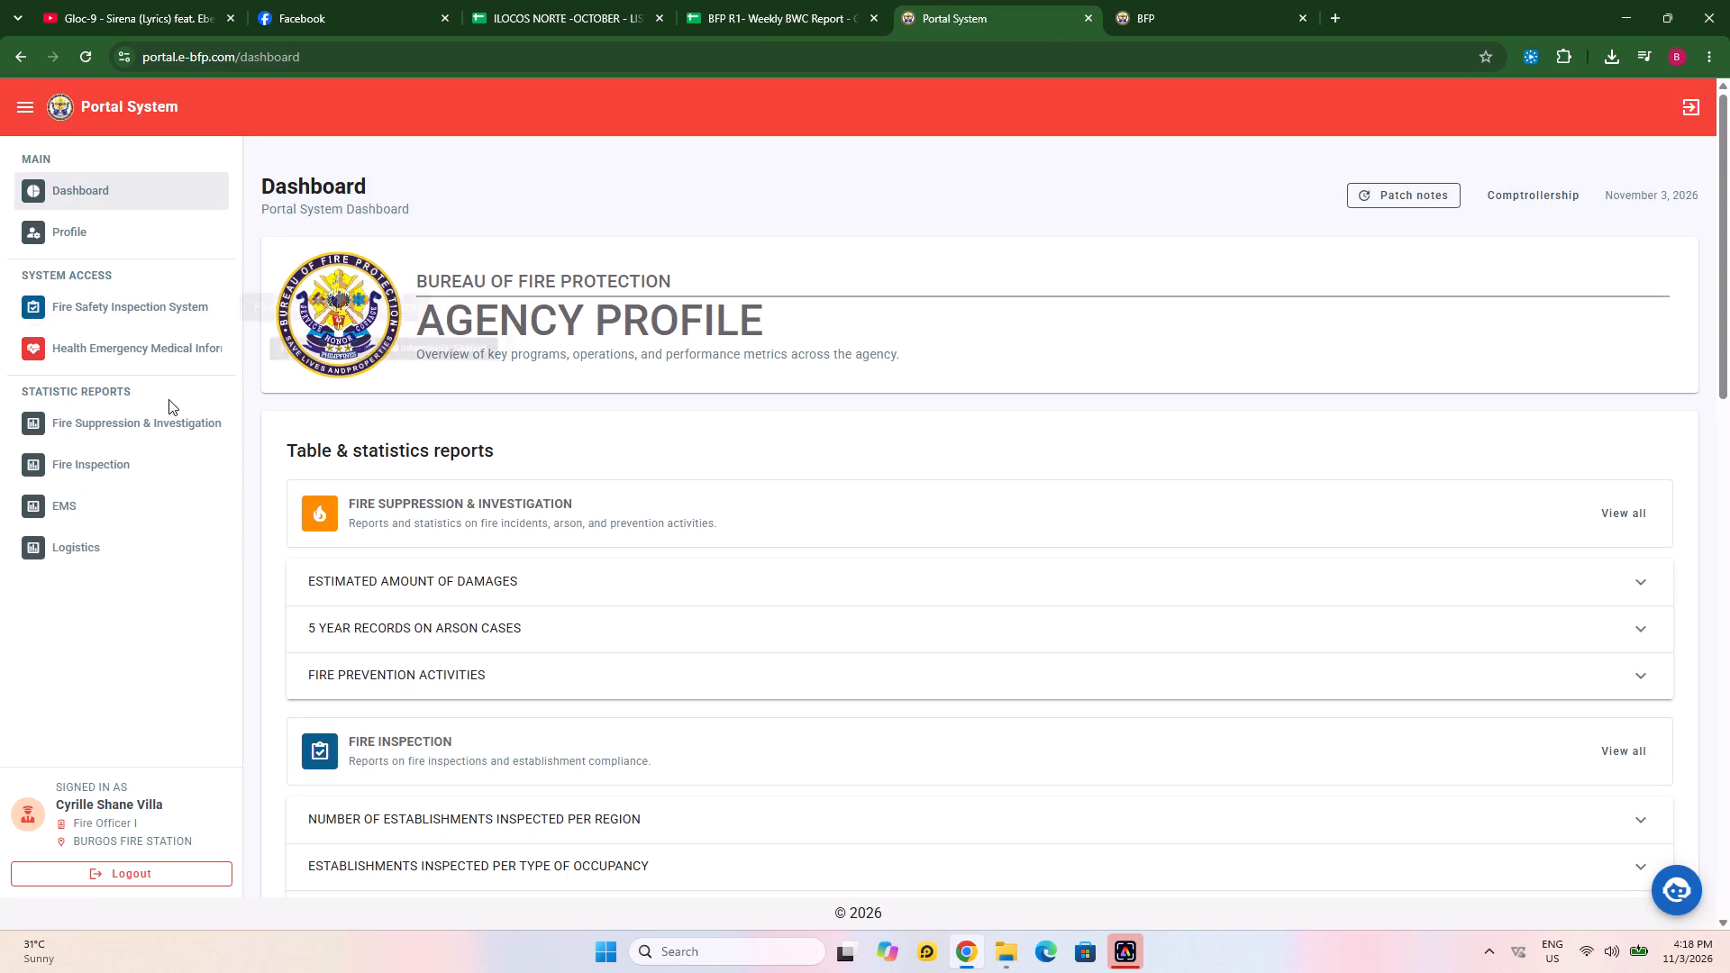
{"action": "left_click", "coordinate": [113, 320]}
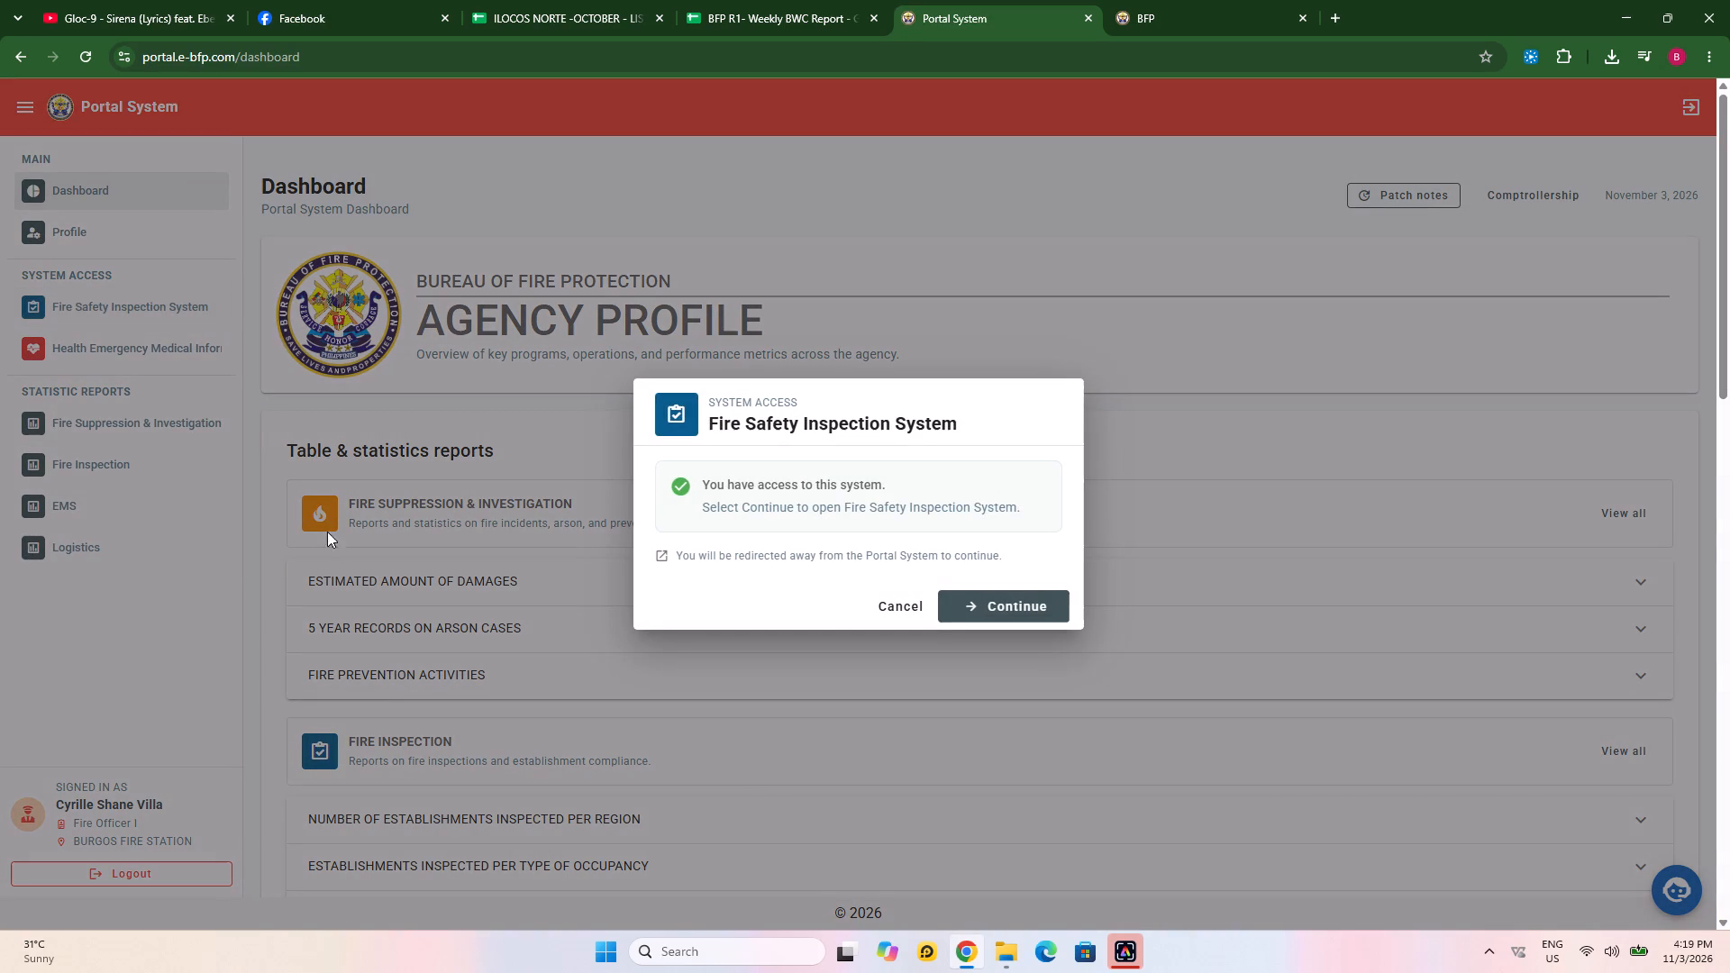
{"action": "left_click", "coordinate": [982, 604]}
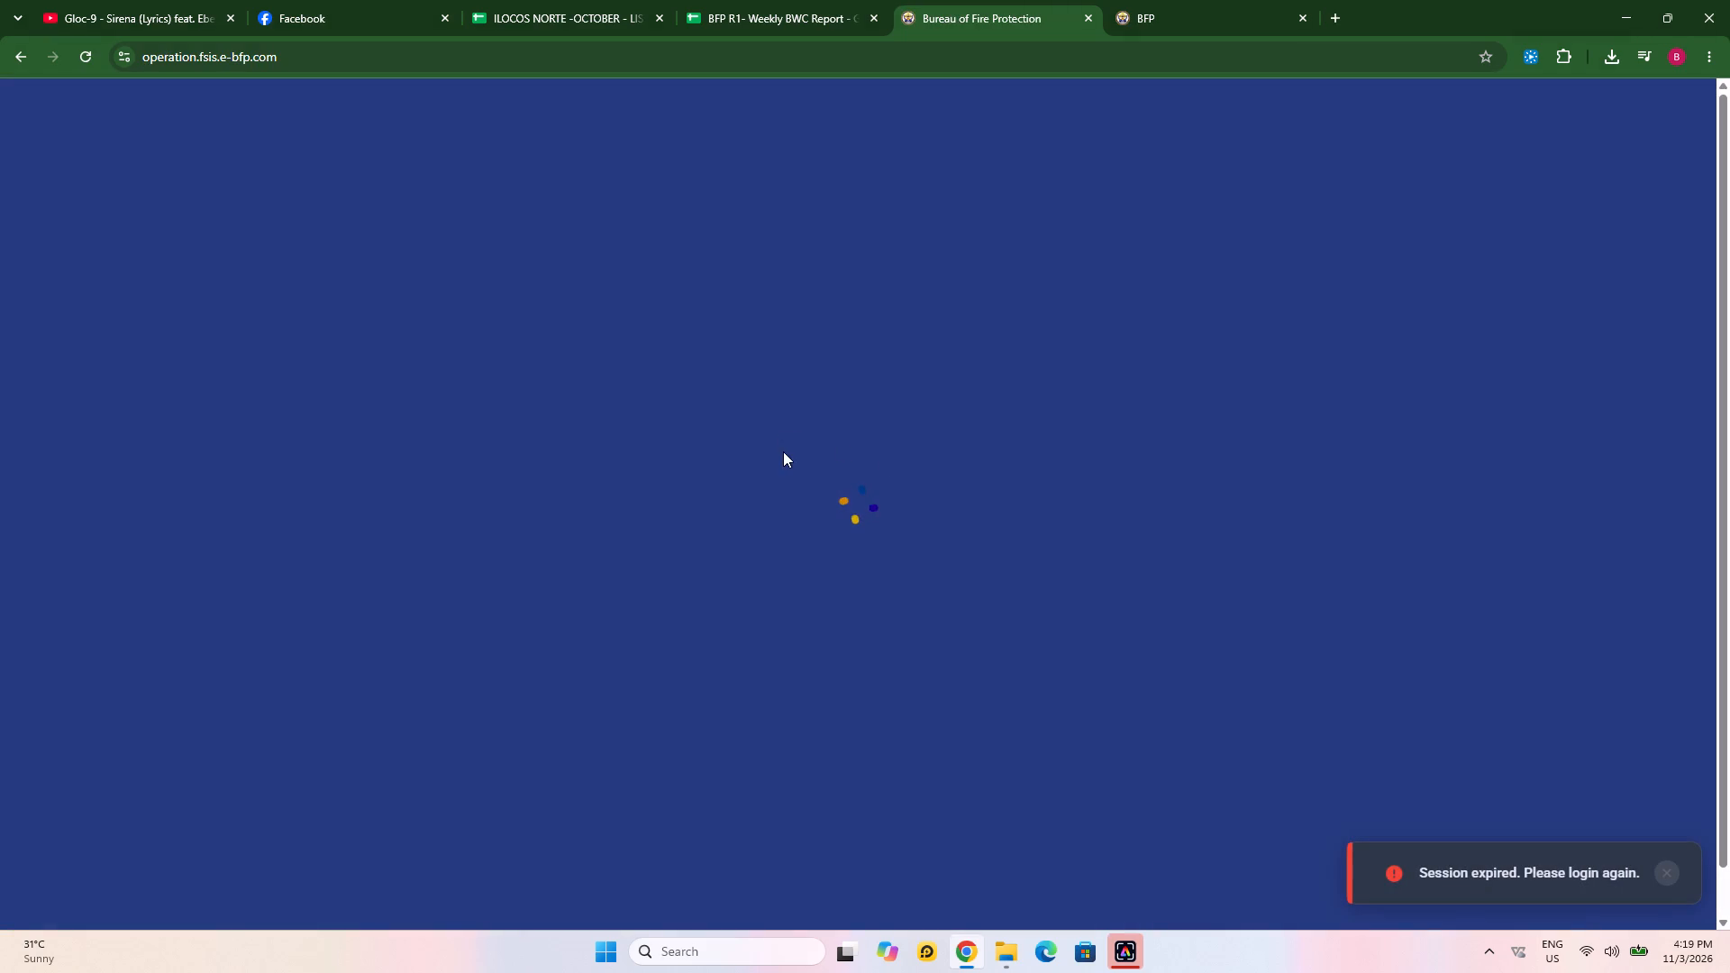
Close the operations tab, open the bookmarked FSIS portal in a new tab and continue into the Fire Safety Inspection System.
{"action": "left_click", "coordinate": [1088, 12]}
{"action": "left_click", "coordinate": [1111, 21]}
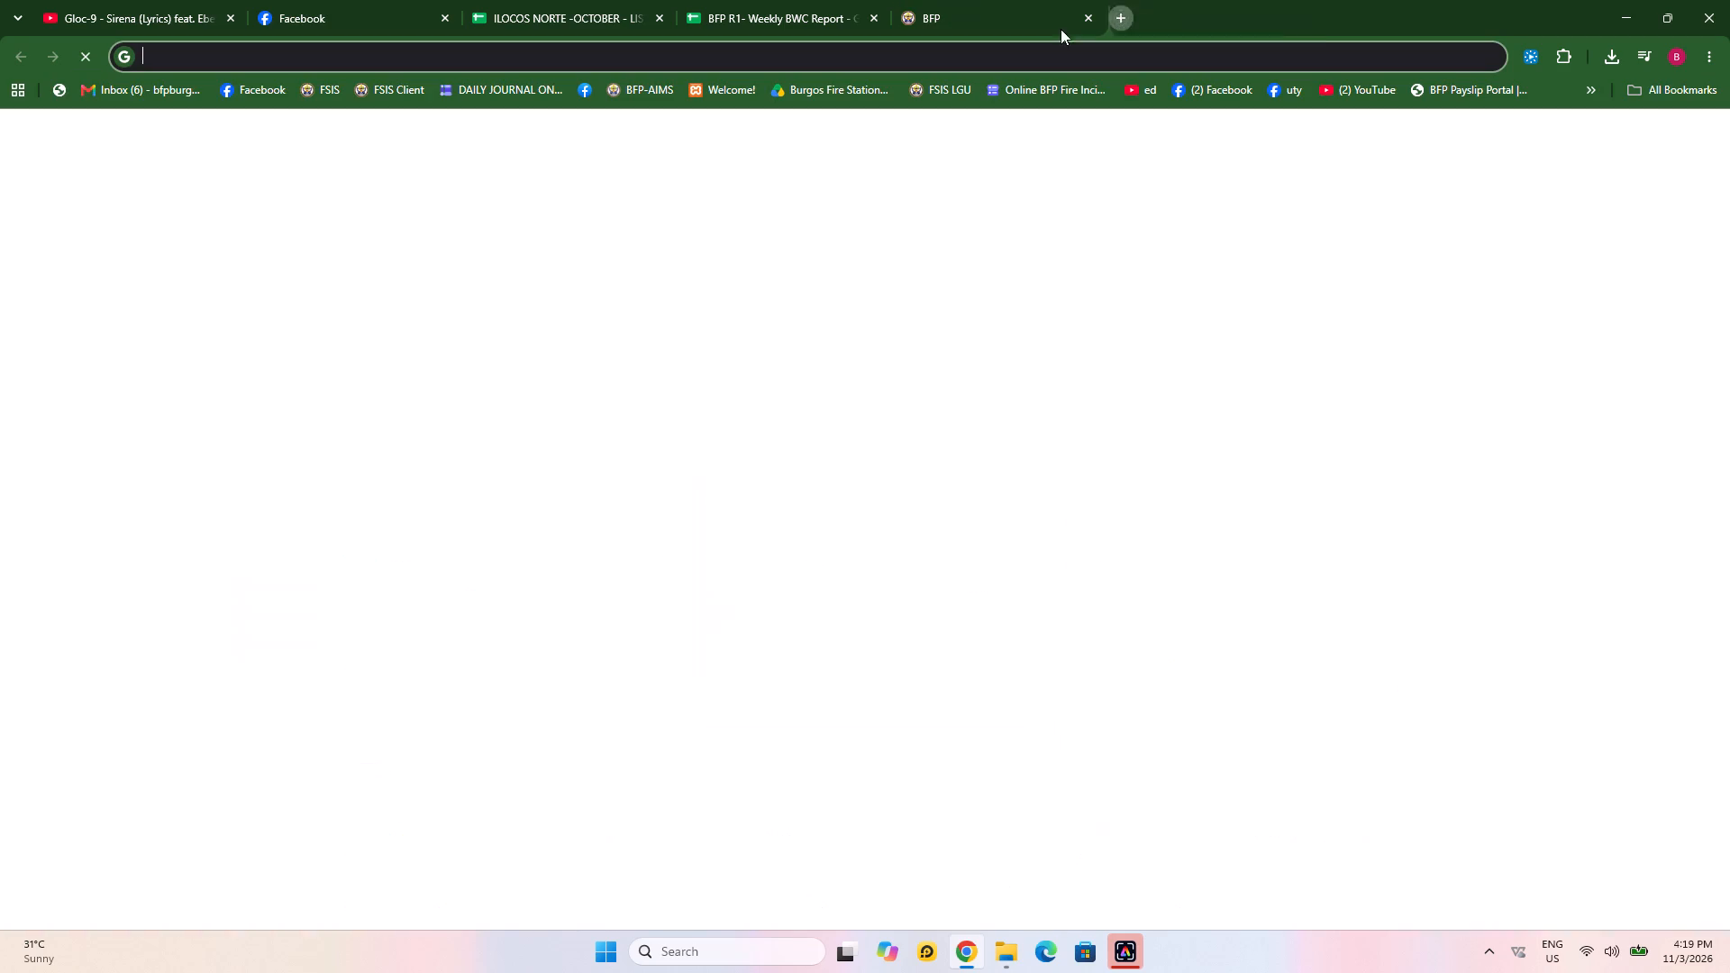
{"action": "left_click", "coordinate": [324, 95]}
{"action": "left_click", "coordinate": [1029, 1]}
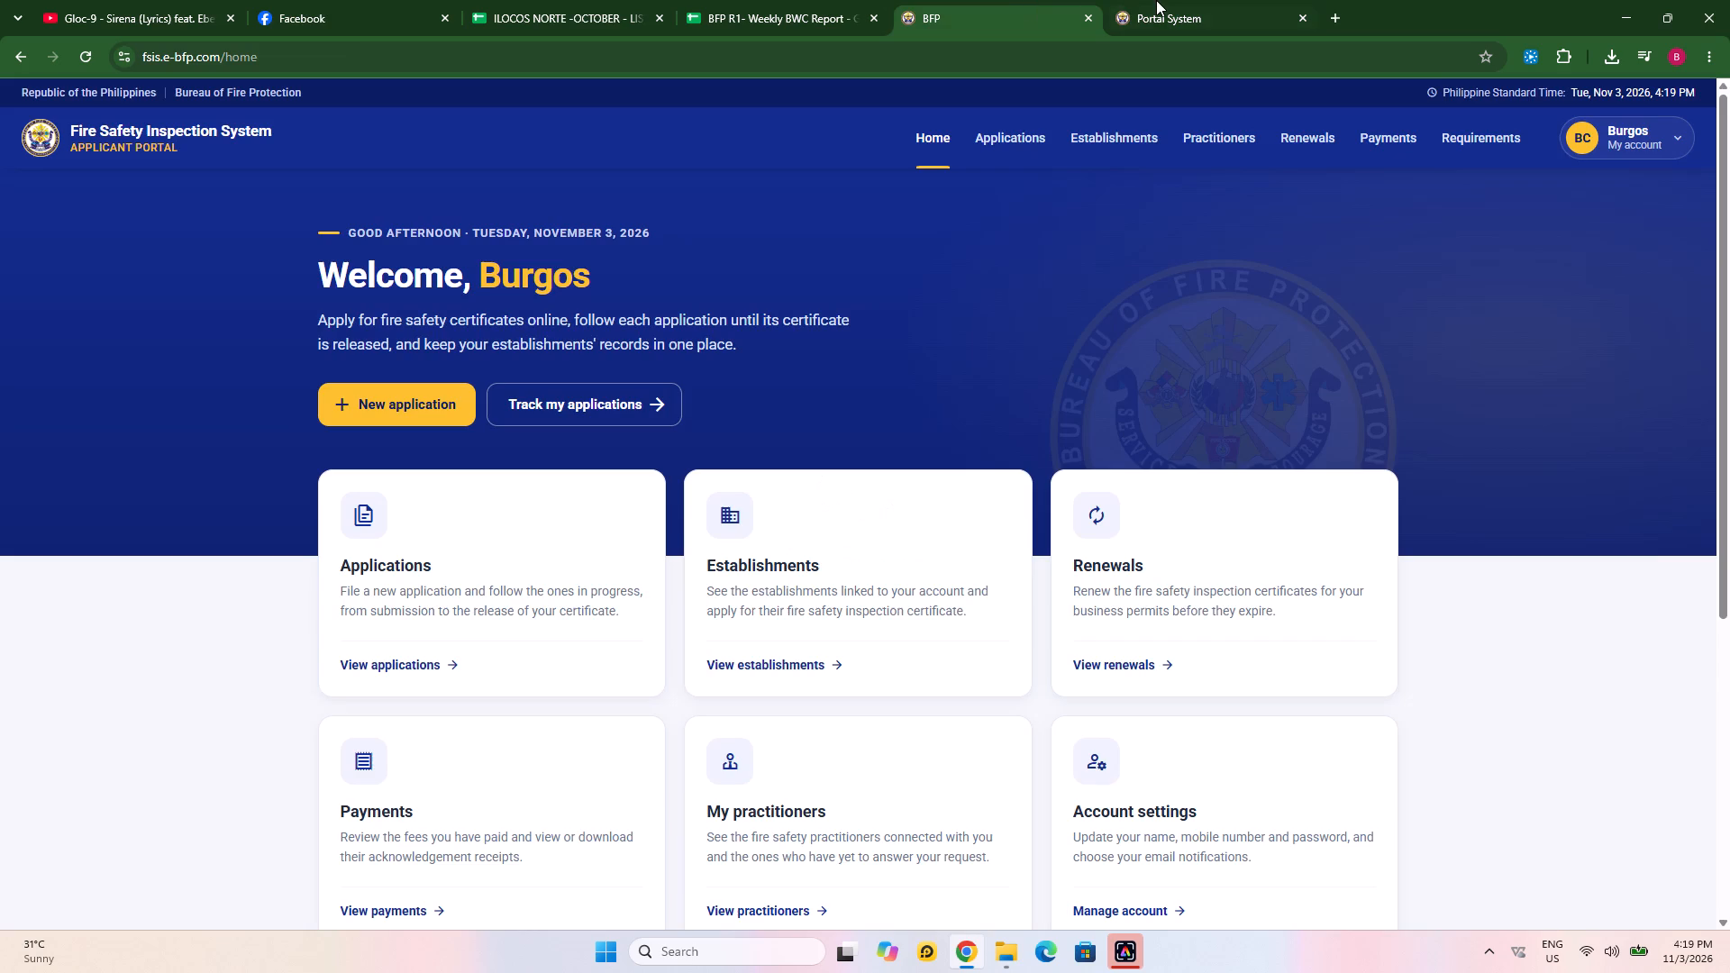
{"action": "left_click", "coordinate": [1156, 0]}
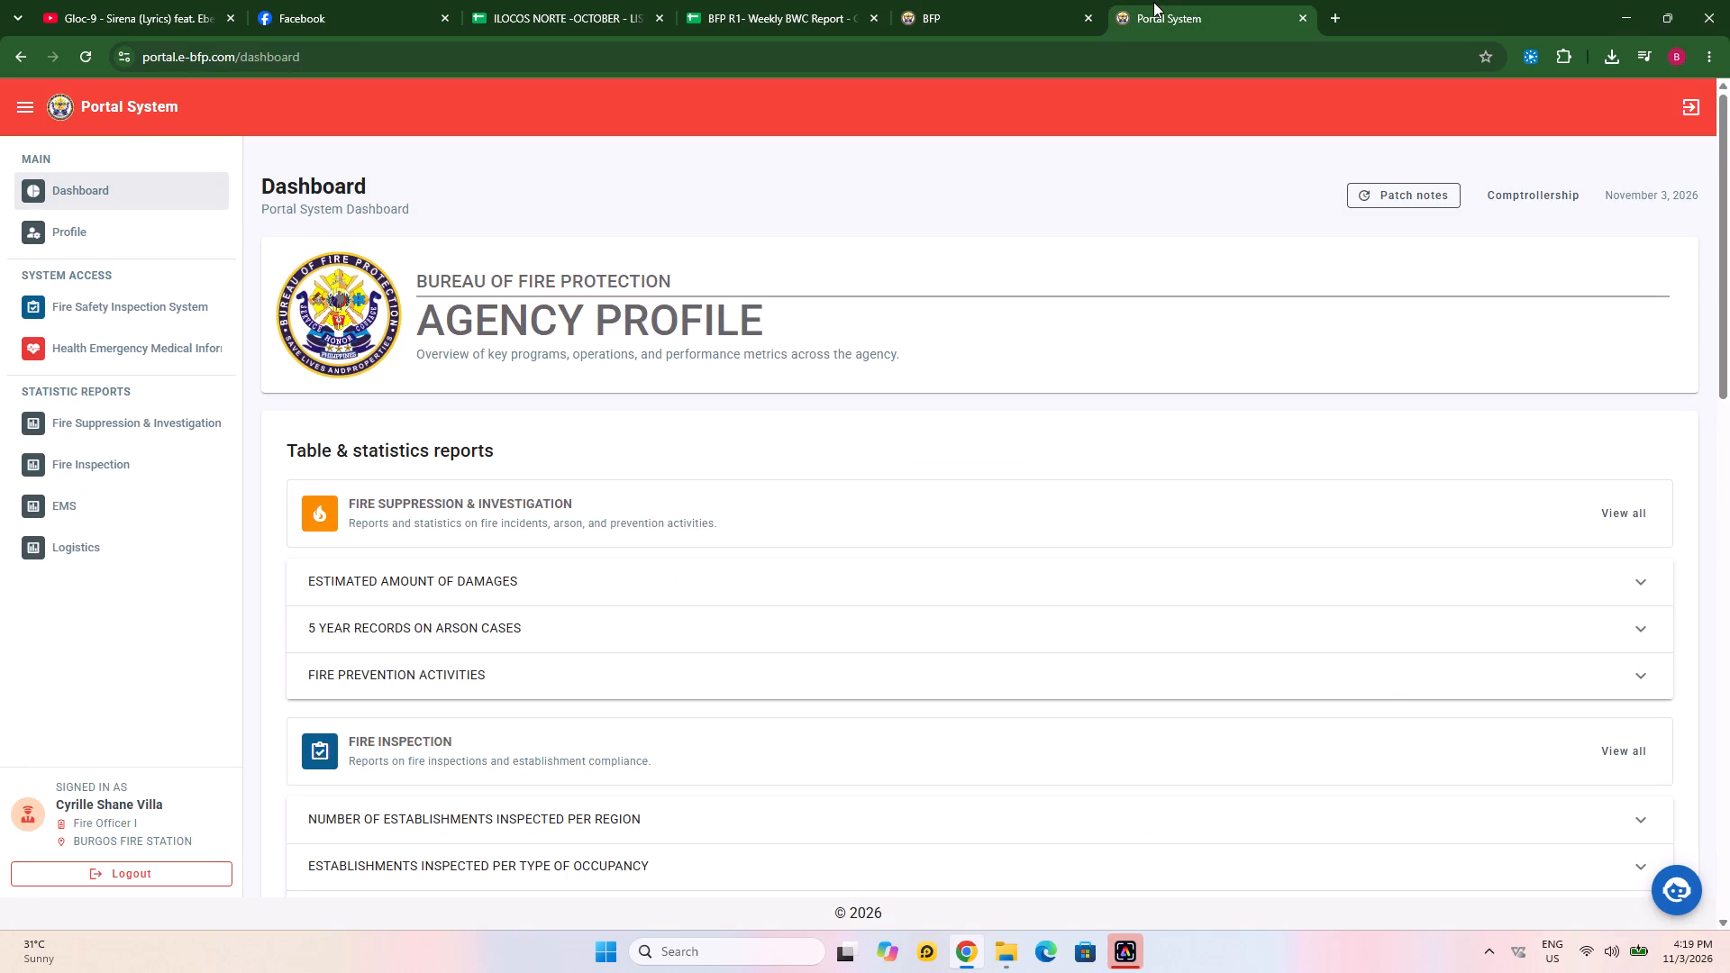
{"action": "left_click", "coordinate": [69, 301]}
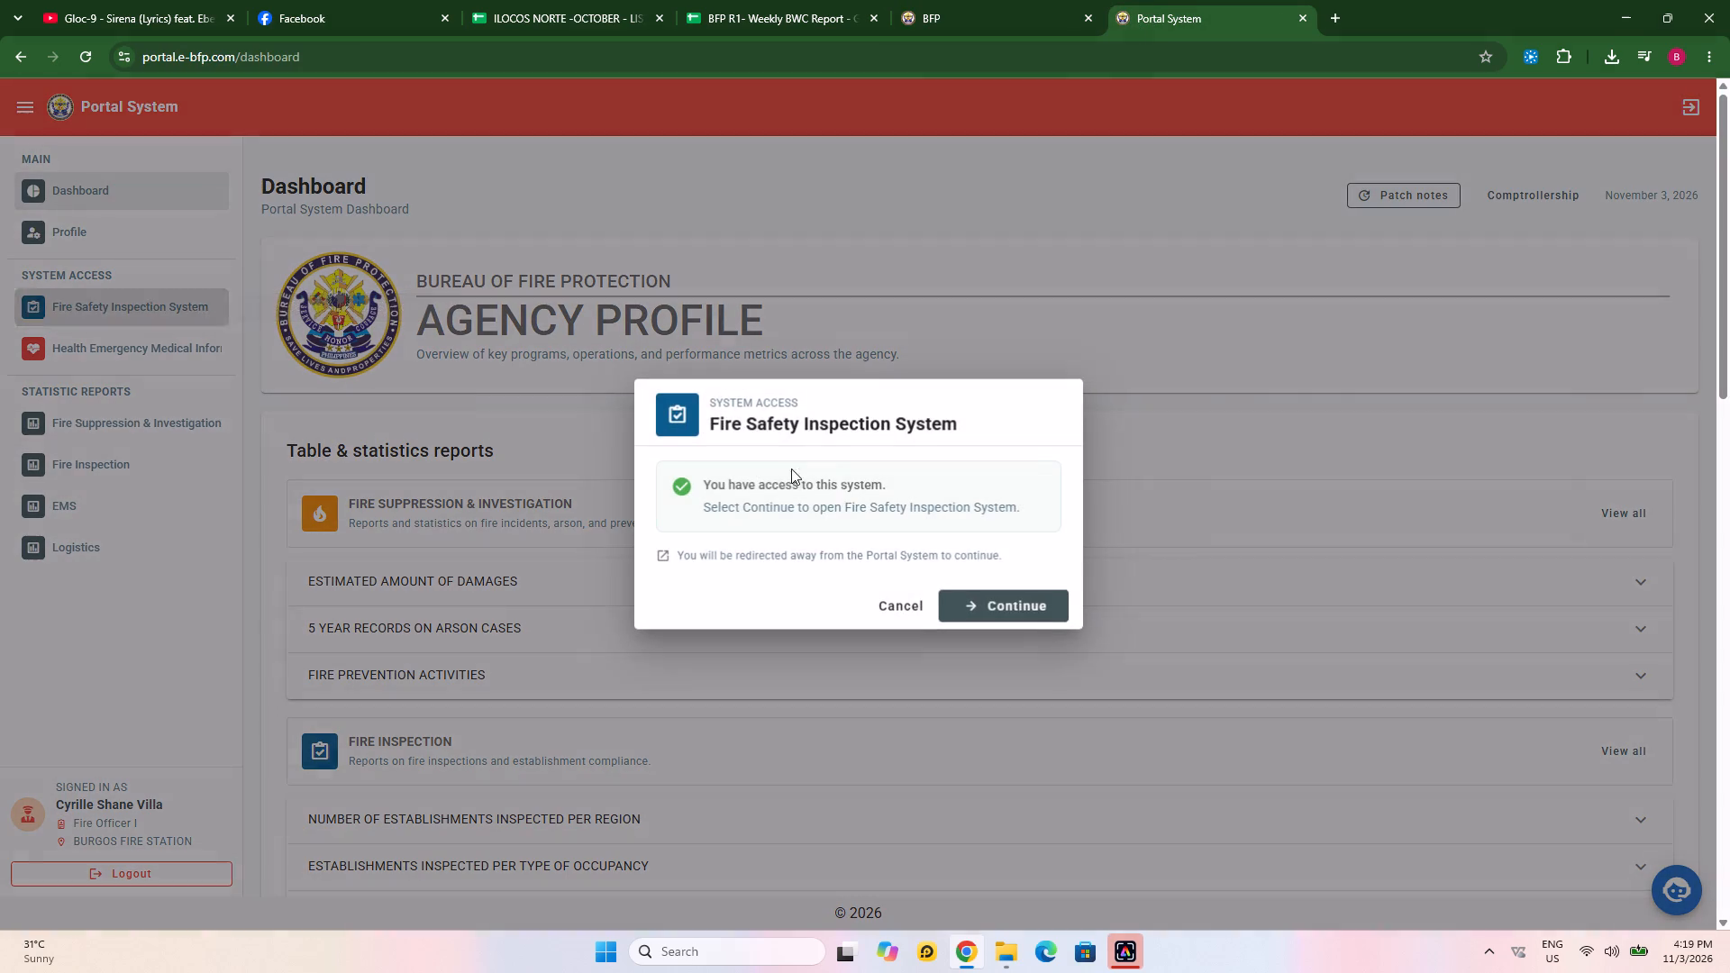
{"action": "left_click", "coordinate": [1005, 596]}
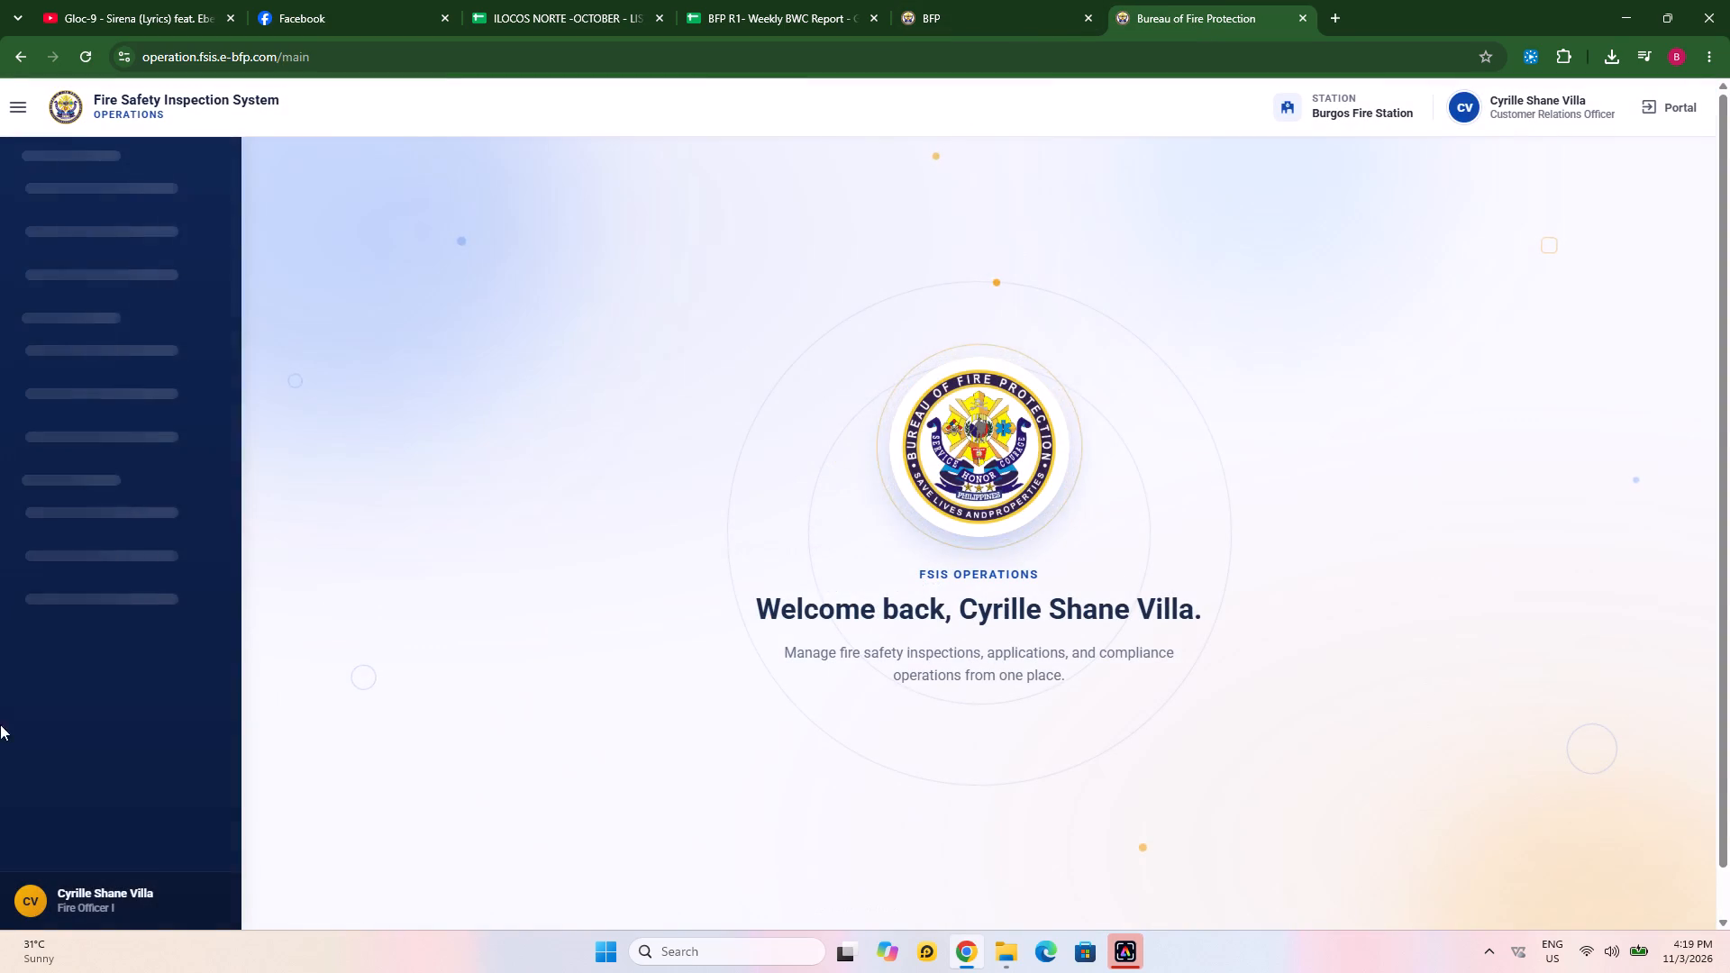
Open the pending FSEC / FSIC applications and proceed with processing the LJ'S EATERY business permit renewal.
{"action": "left_click", "coordinate": [116, 361]}
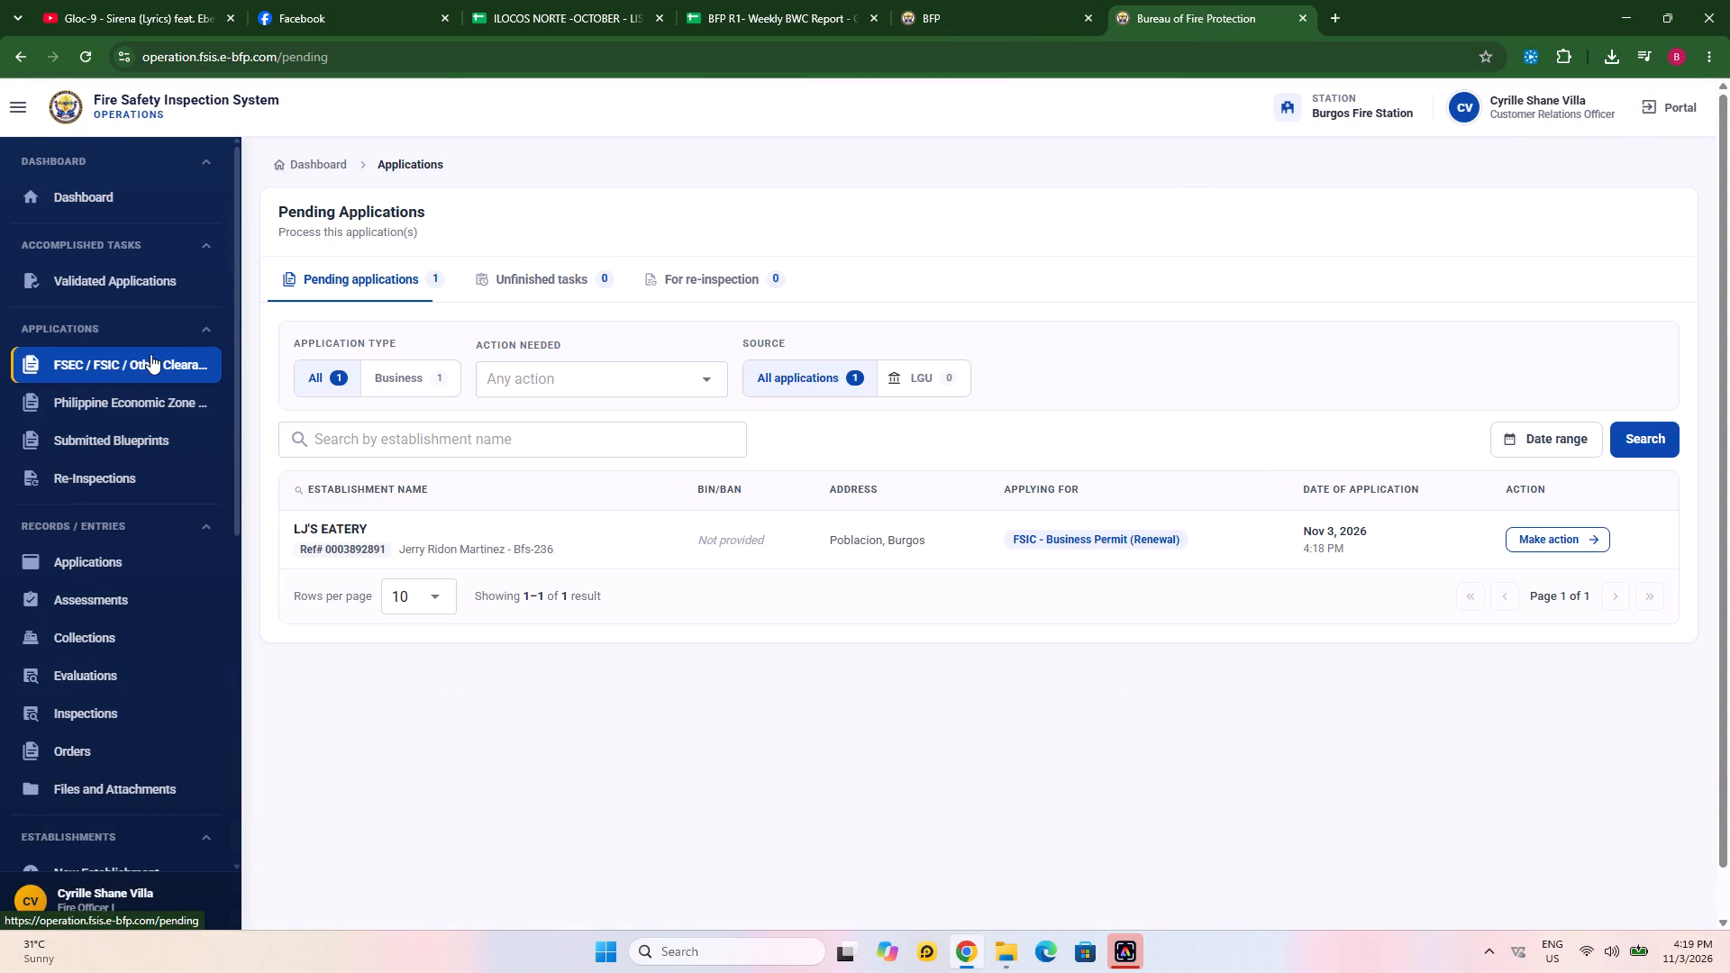
{"action": "left_click", "coordinate": [1523, 541]}
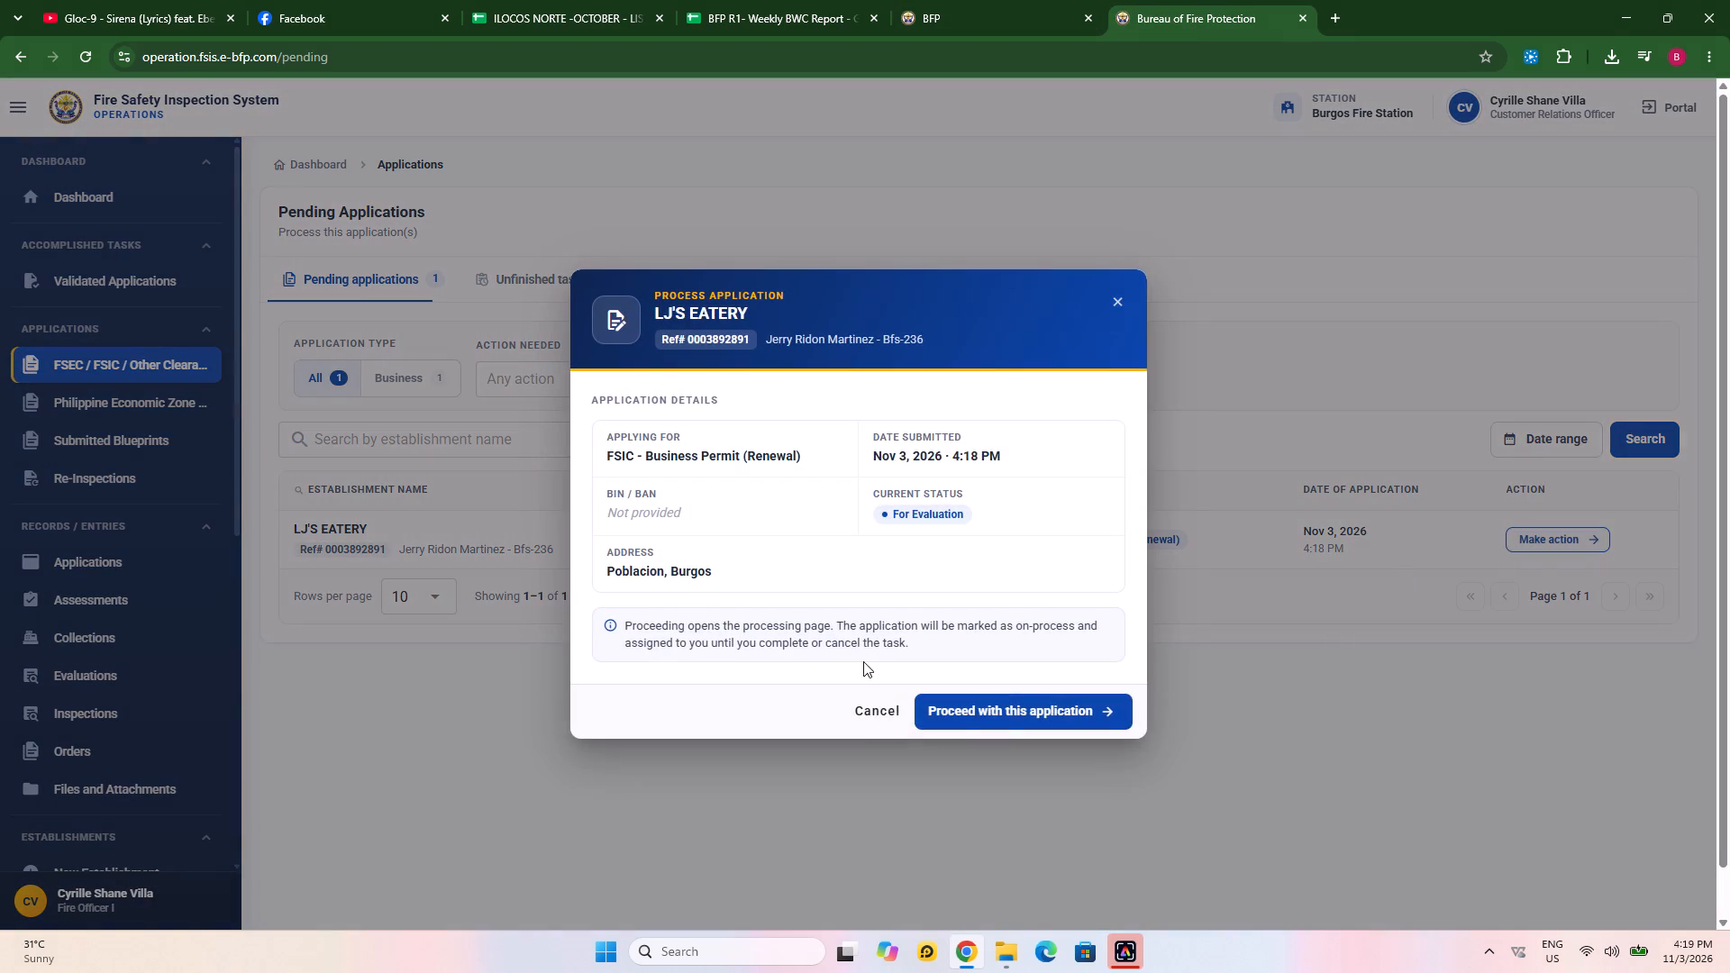
{"action": "left_click", "coordinate": [1022, 709]}
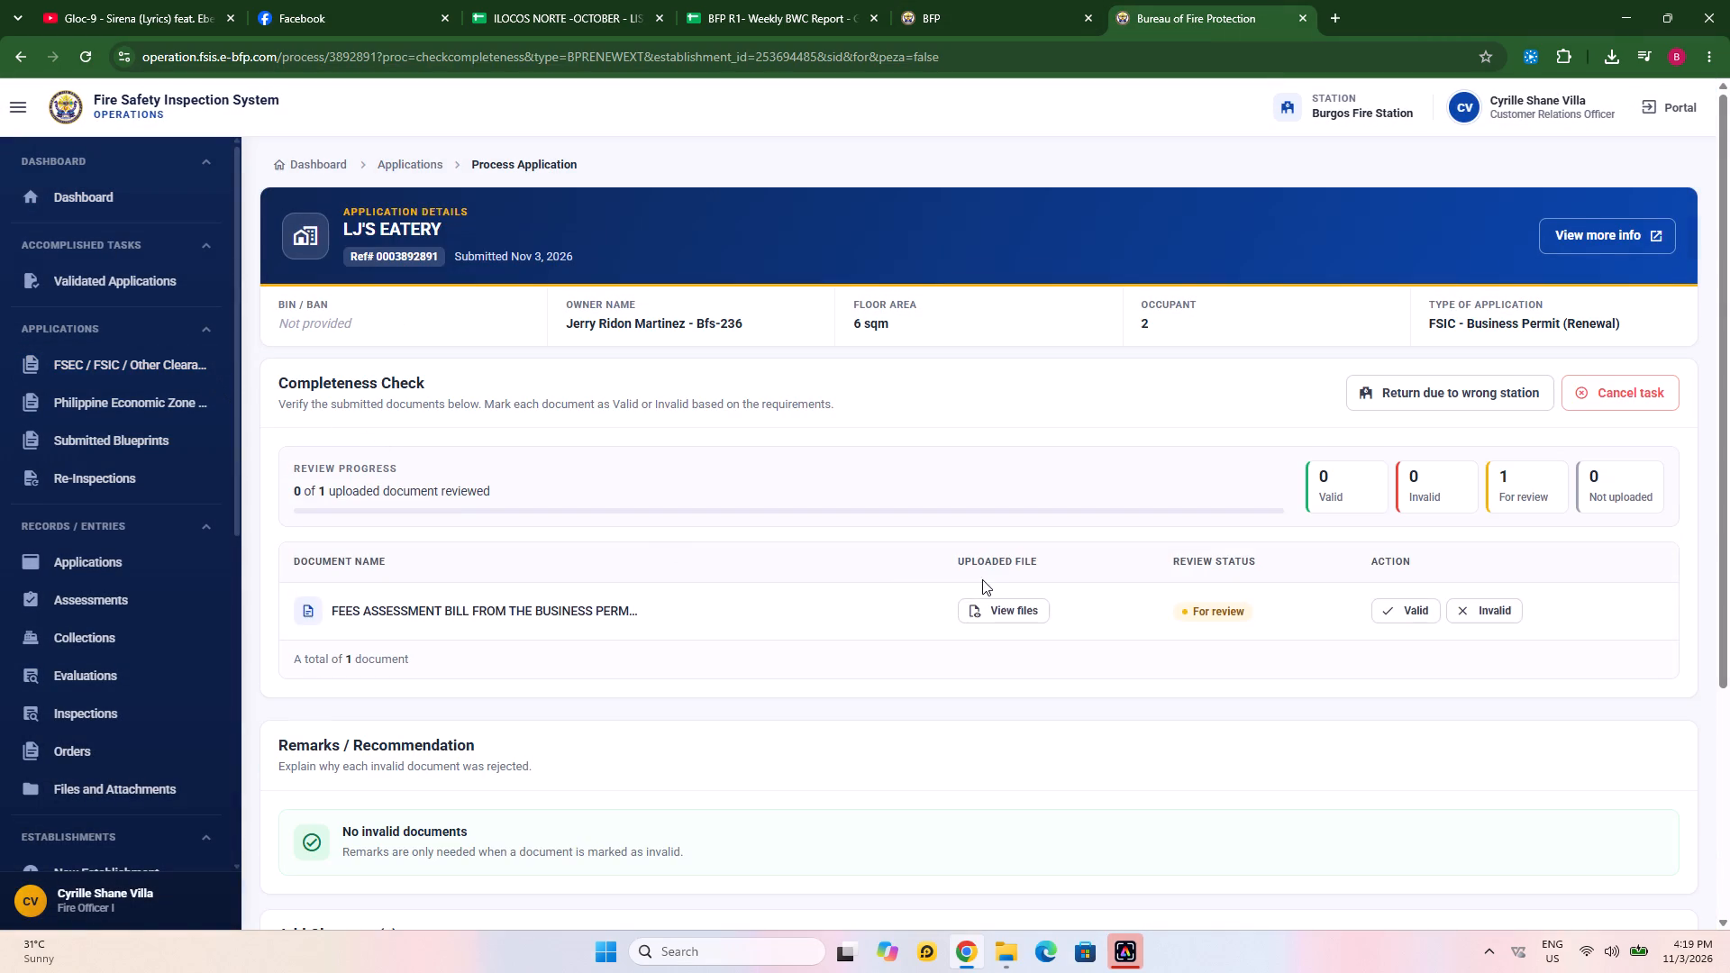
Mark LJ'S EATERY's Fees Assessment Bill document as Valid in the completeness check.
{"action": "scroll", "coordinate": [1006, 522], "scroll_direction": "down", "scroll_amount": 6}
{"action": "scroll", "coordinate": [1006, 522], "scroll_direction": "up", "scroll_amount": 4}
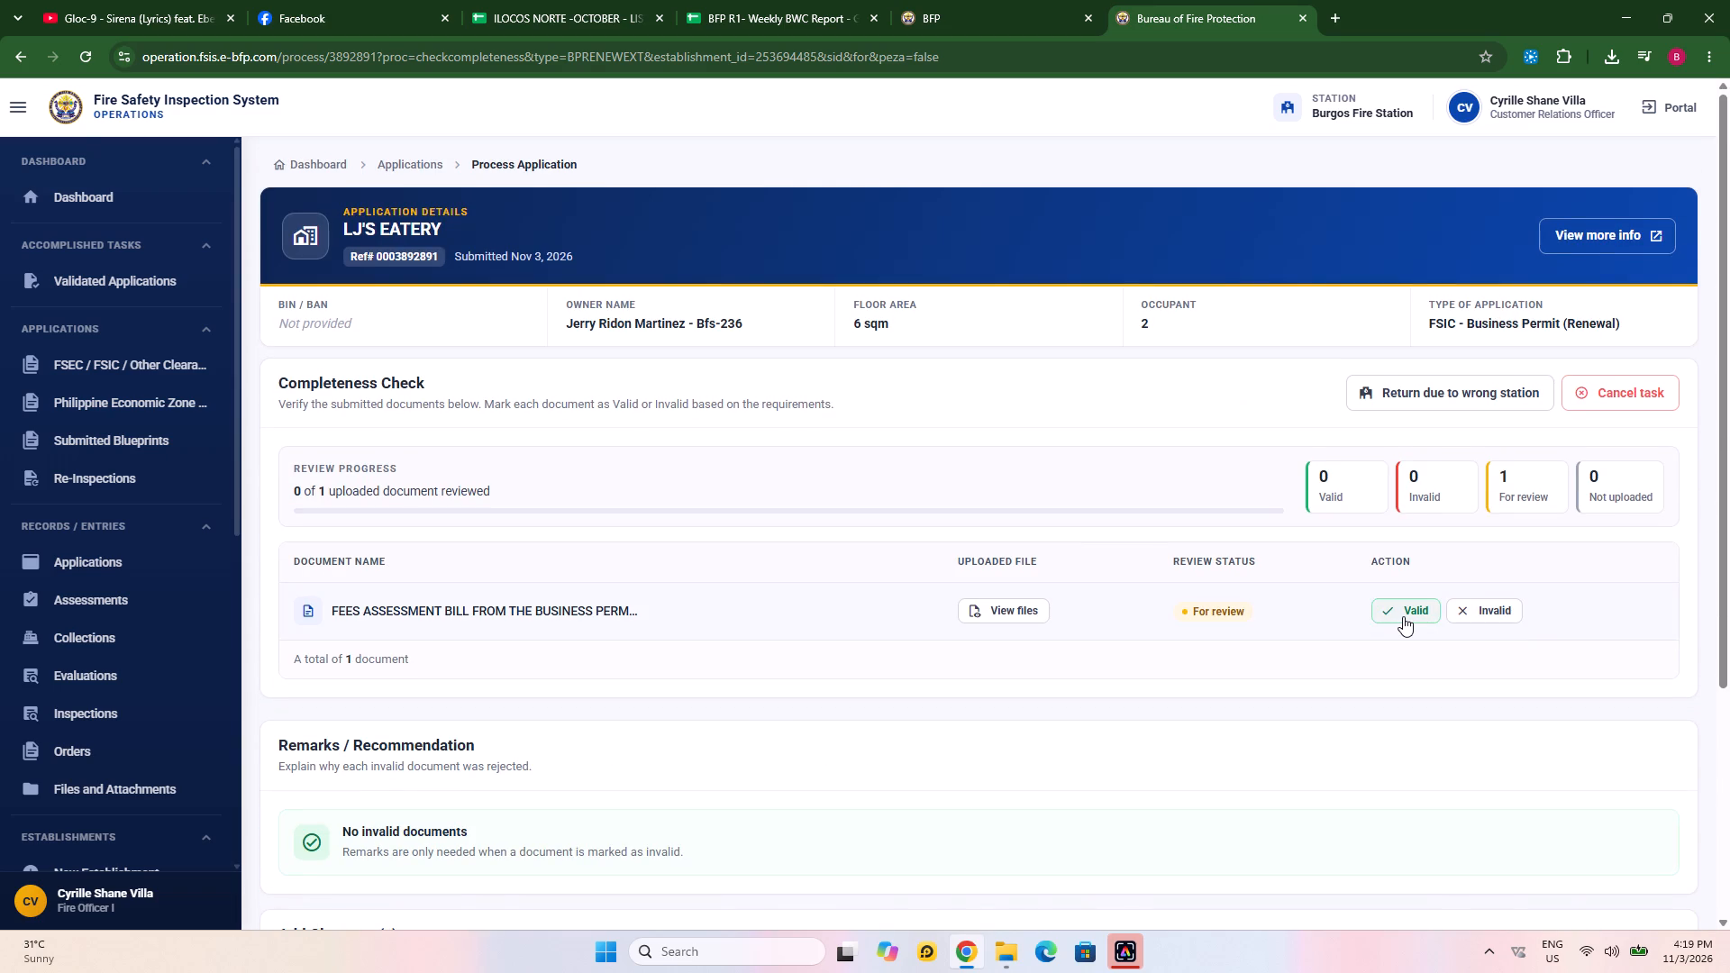
{"action": "left_click", "coordinate": [1404, 613]}
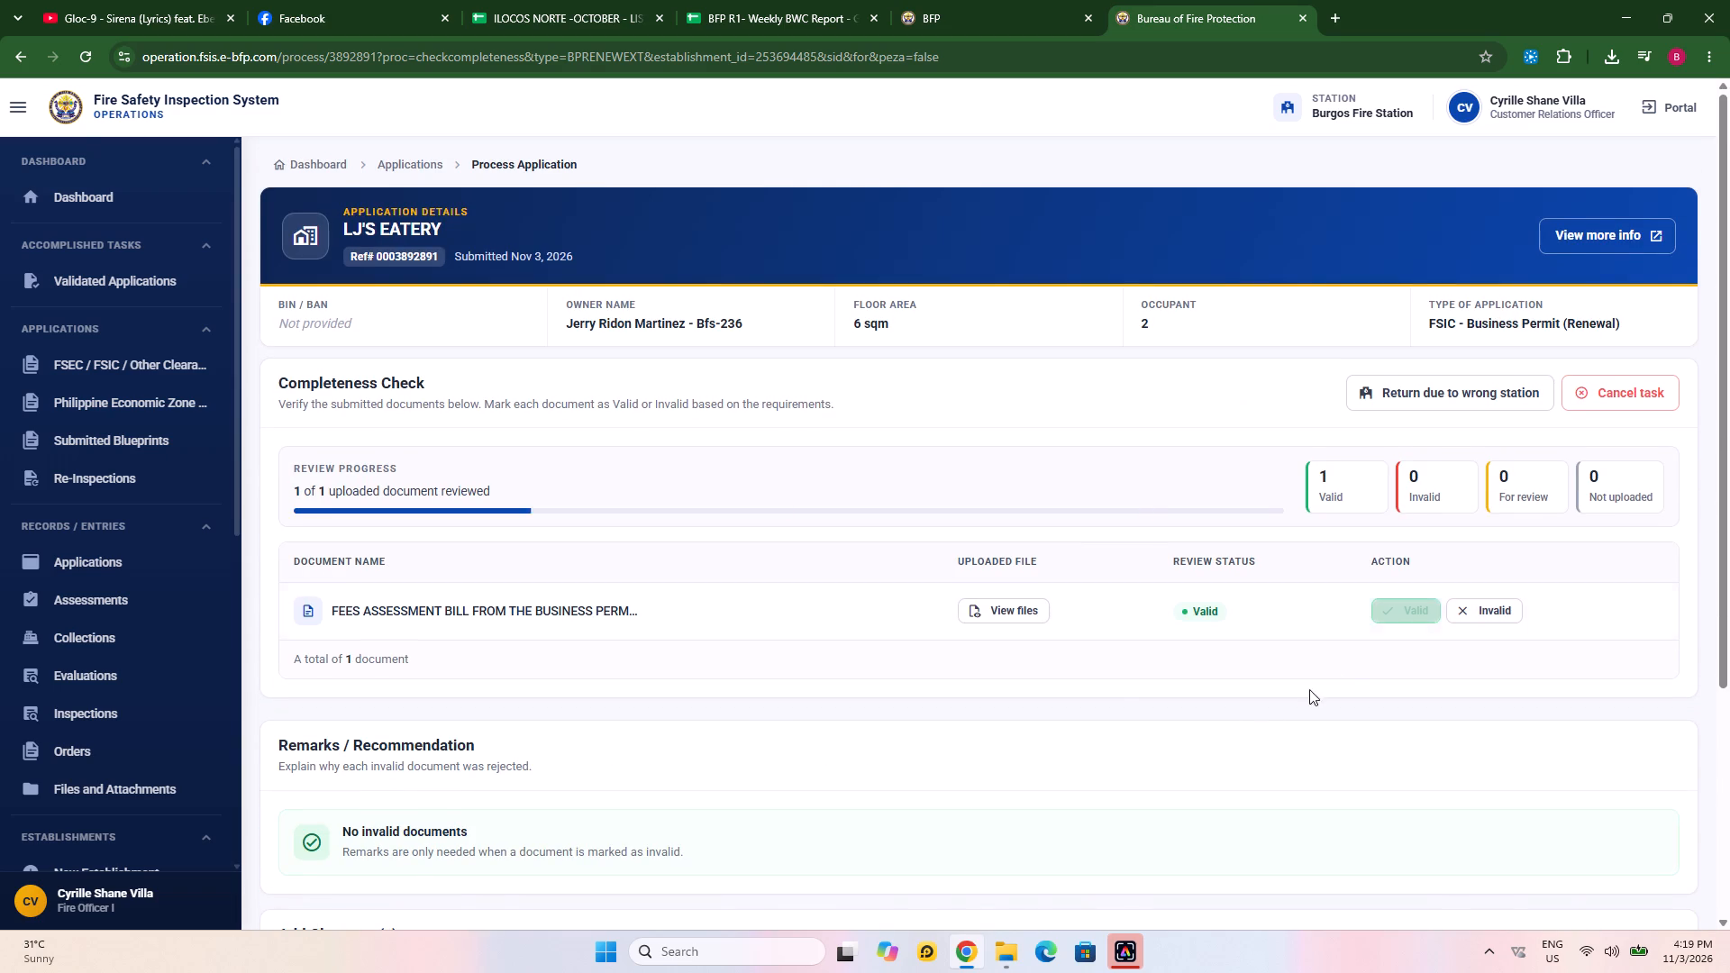
Submit the LJ'S EATERY completeness check with no added clearances.
{"action": "scroll", "coordinate": [1106, 693], "scroll_direction": "down", "scroll_amount": 6}
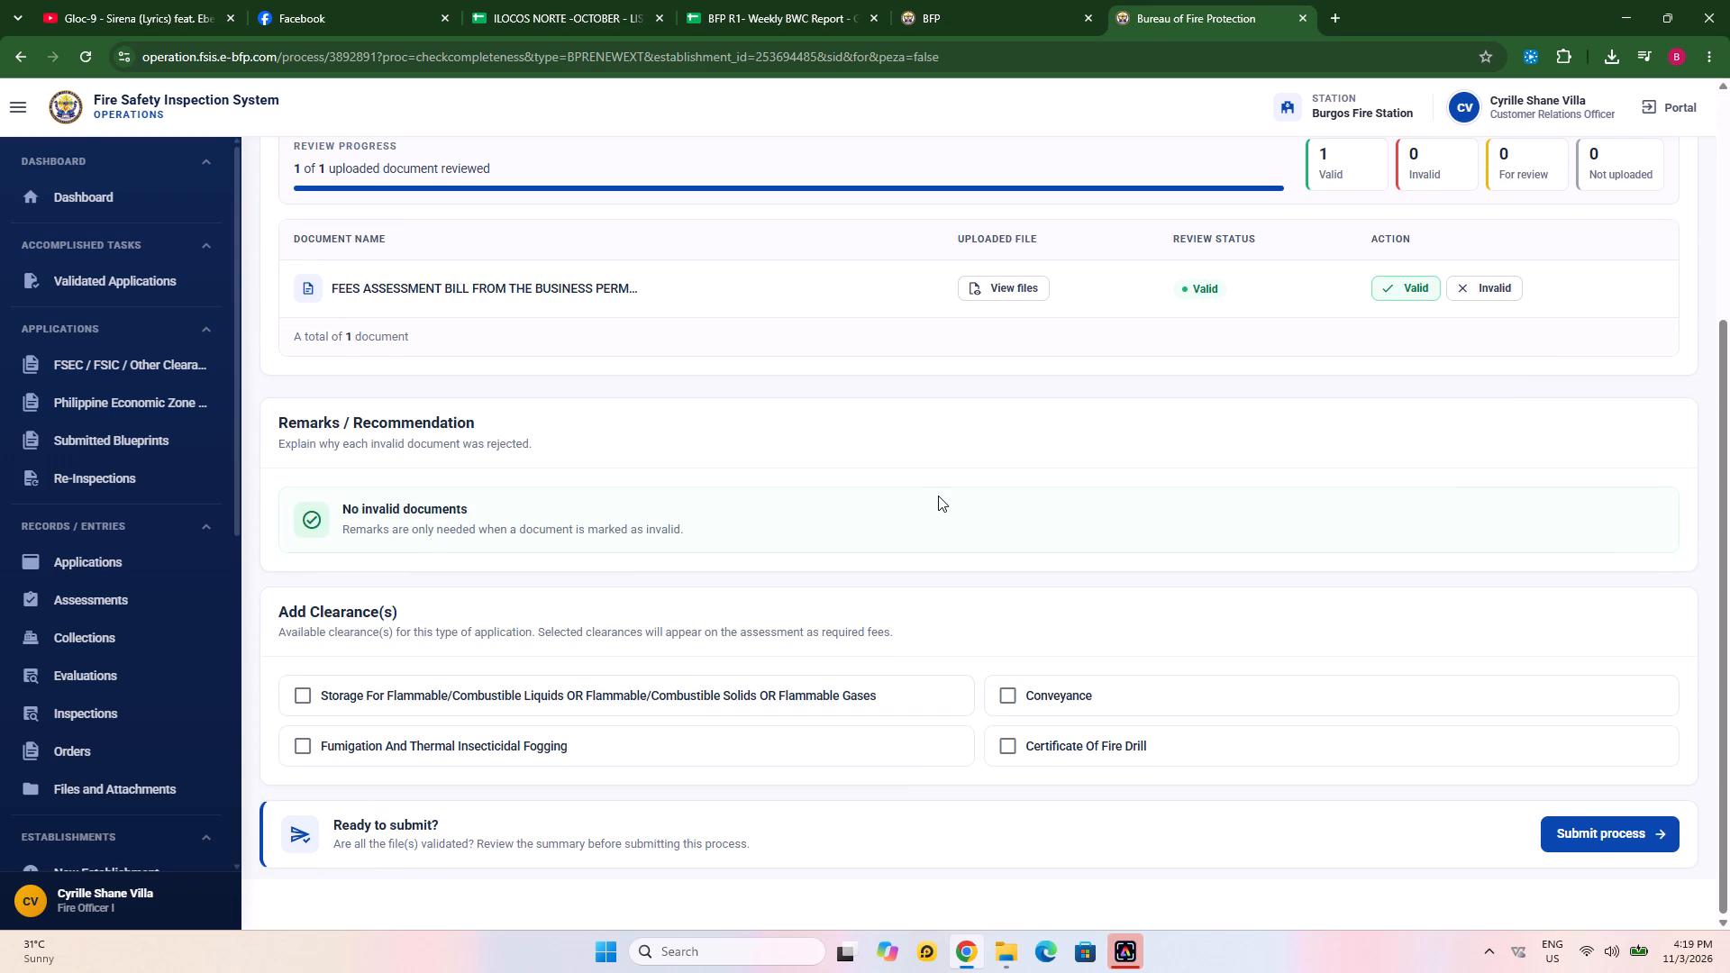
{"action": "scroll", "coordinate": [949, 506], "scroll_direction": "down", "scroll_amount": 2}
{"action": "scroll", "coordinate": [948, 509], "scroll_direction": "up", "scroll_amount": 1}
{"action": "scroll", "coordinate": [948, 509], "scroll_direction": "down", "scroll_amount": 1}
{"action": "scroll", "coordinate": [681, 760], "scroll_direction": "up", "scroll_amount": 1}
{"action": "scroll", "coordinate": [680, 760], "scroll_direction": "down", "scroll_amount": 1}
{"action": "scroll", "coordinate": [678, 761], "scroll_direction": "up", "scroll_amount": 1}
{"action": "scroll", "coordinate": [678, 761], "scroll_direction": "down", "scroll_amount": 1}
{"action": "left_click", "coordinate": [1650, 839]}
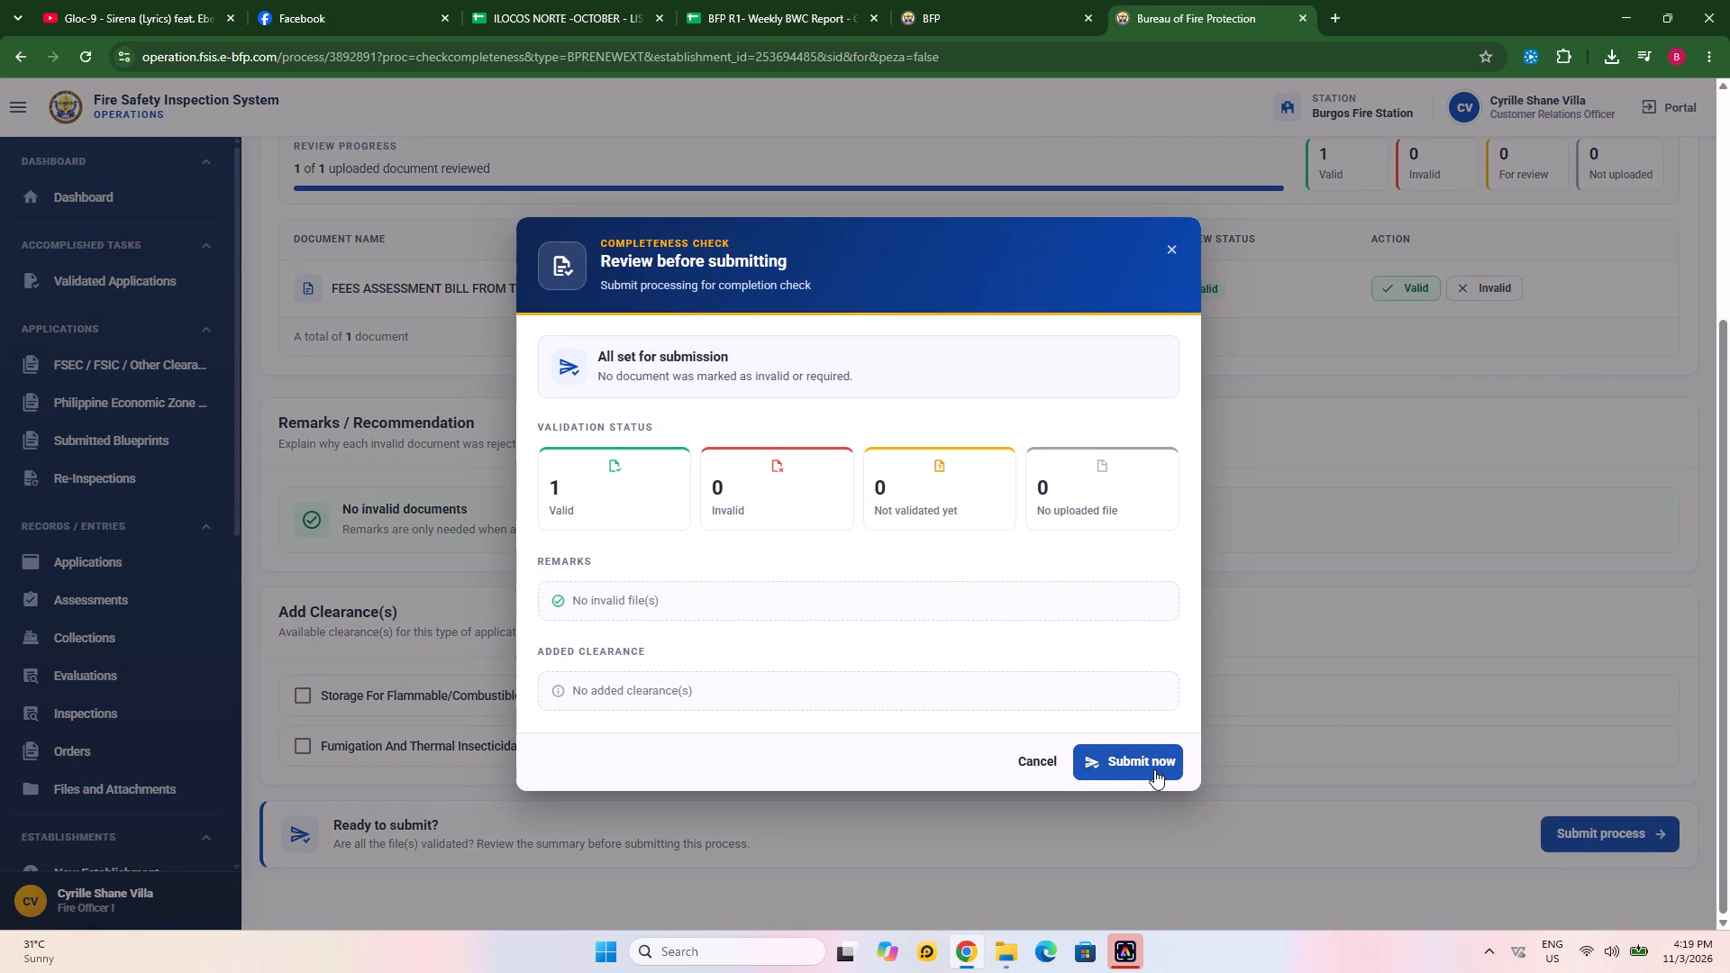
{"action": "left_click", "coordinate": [1154, 769]}
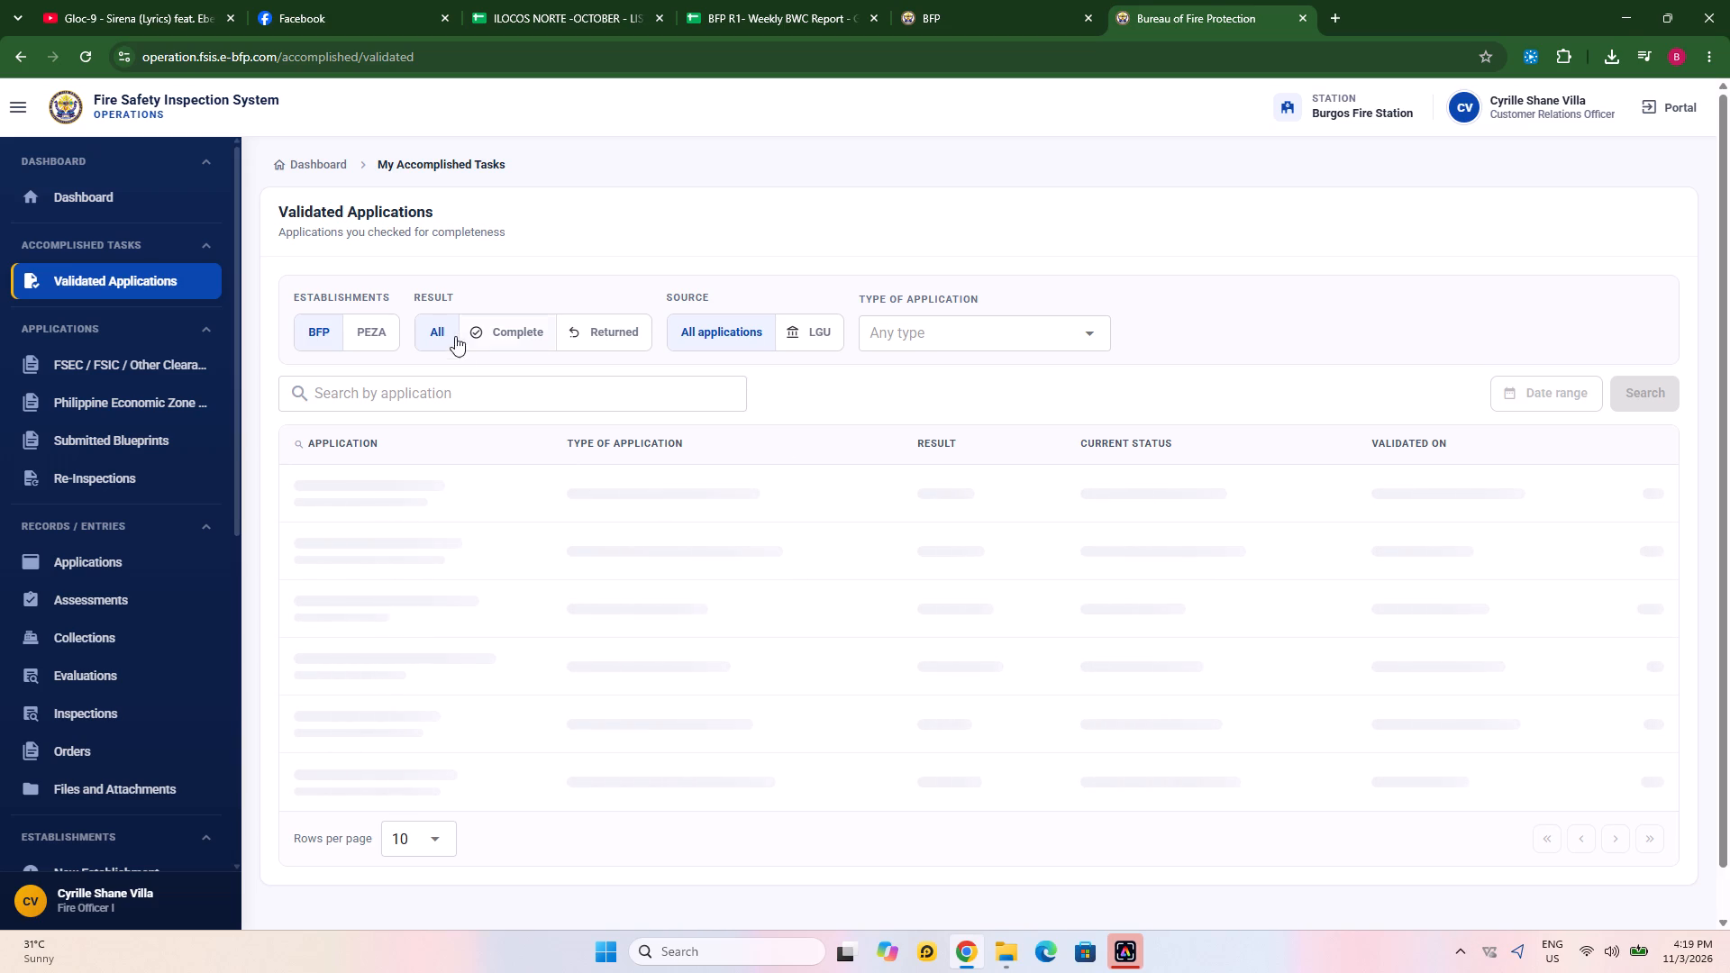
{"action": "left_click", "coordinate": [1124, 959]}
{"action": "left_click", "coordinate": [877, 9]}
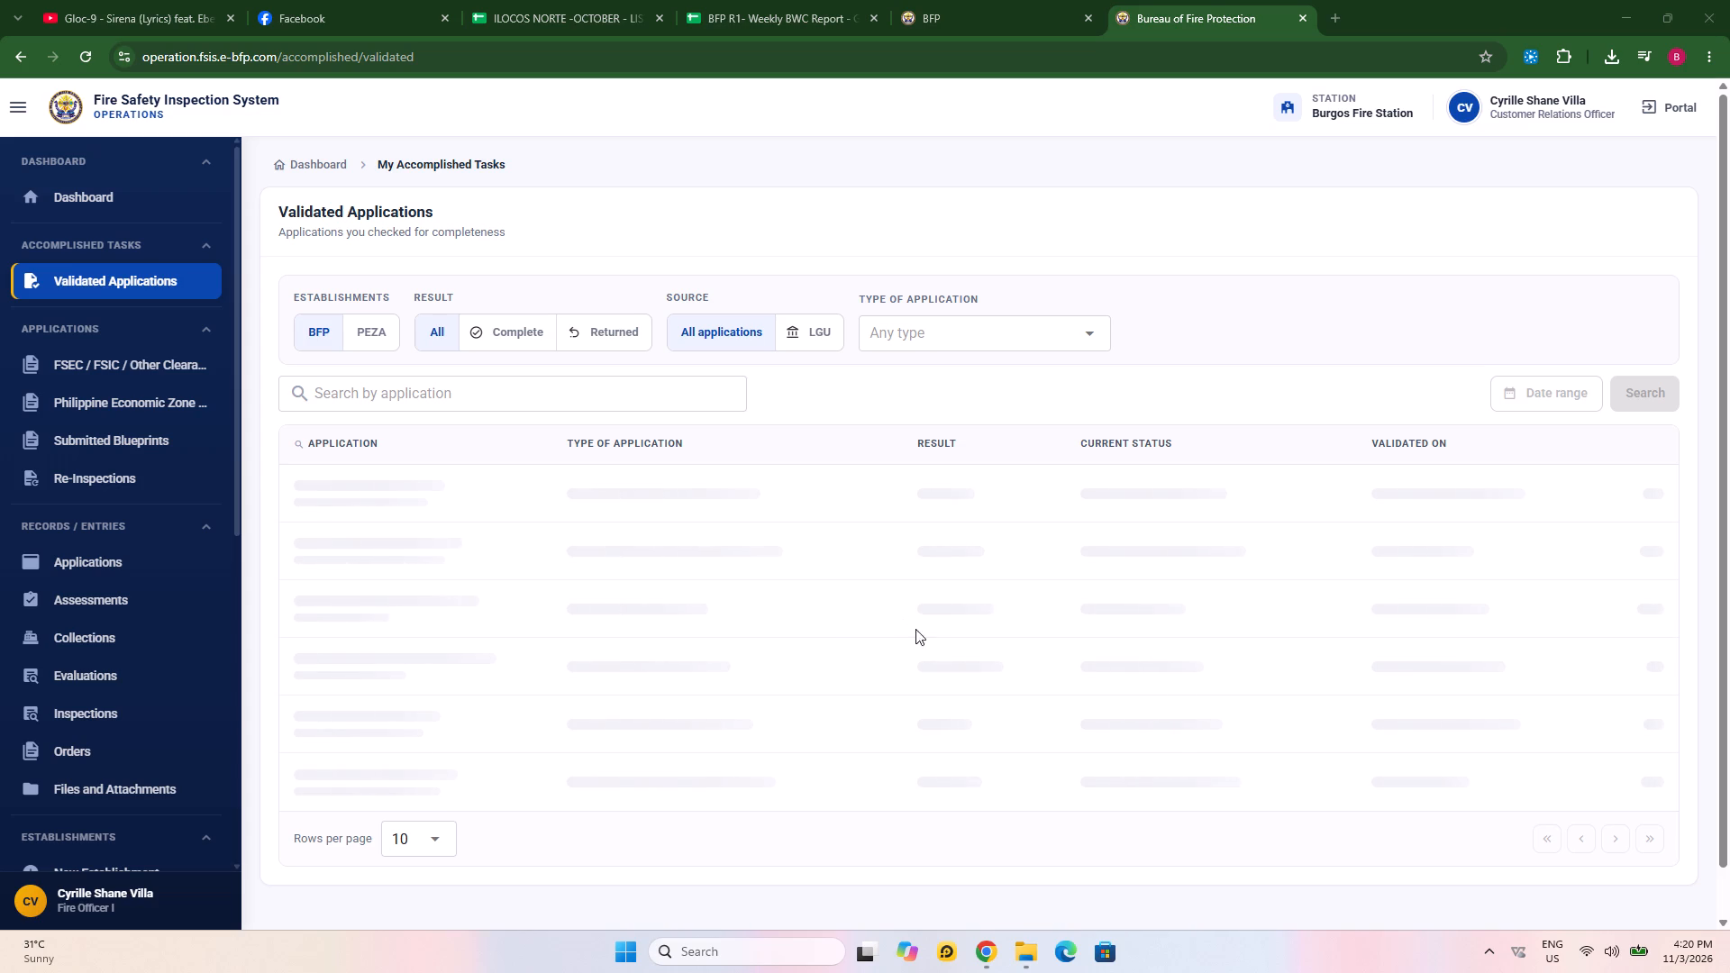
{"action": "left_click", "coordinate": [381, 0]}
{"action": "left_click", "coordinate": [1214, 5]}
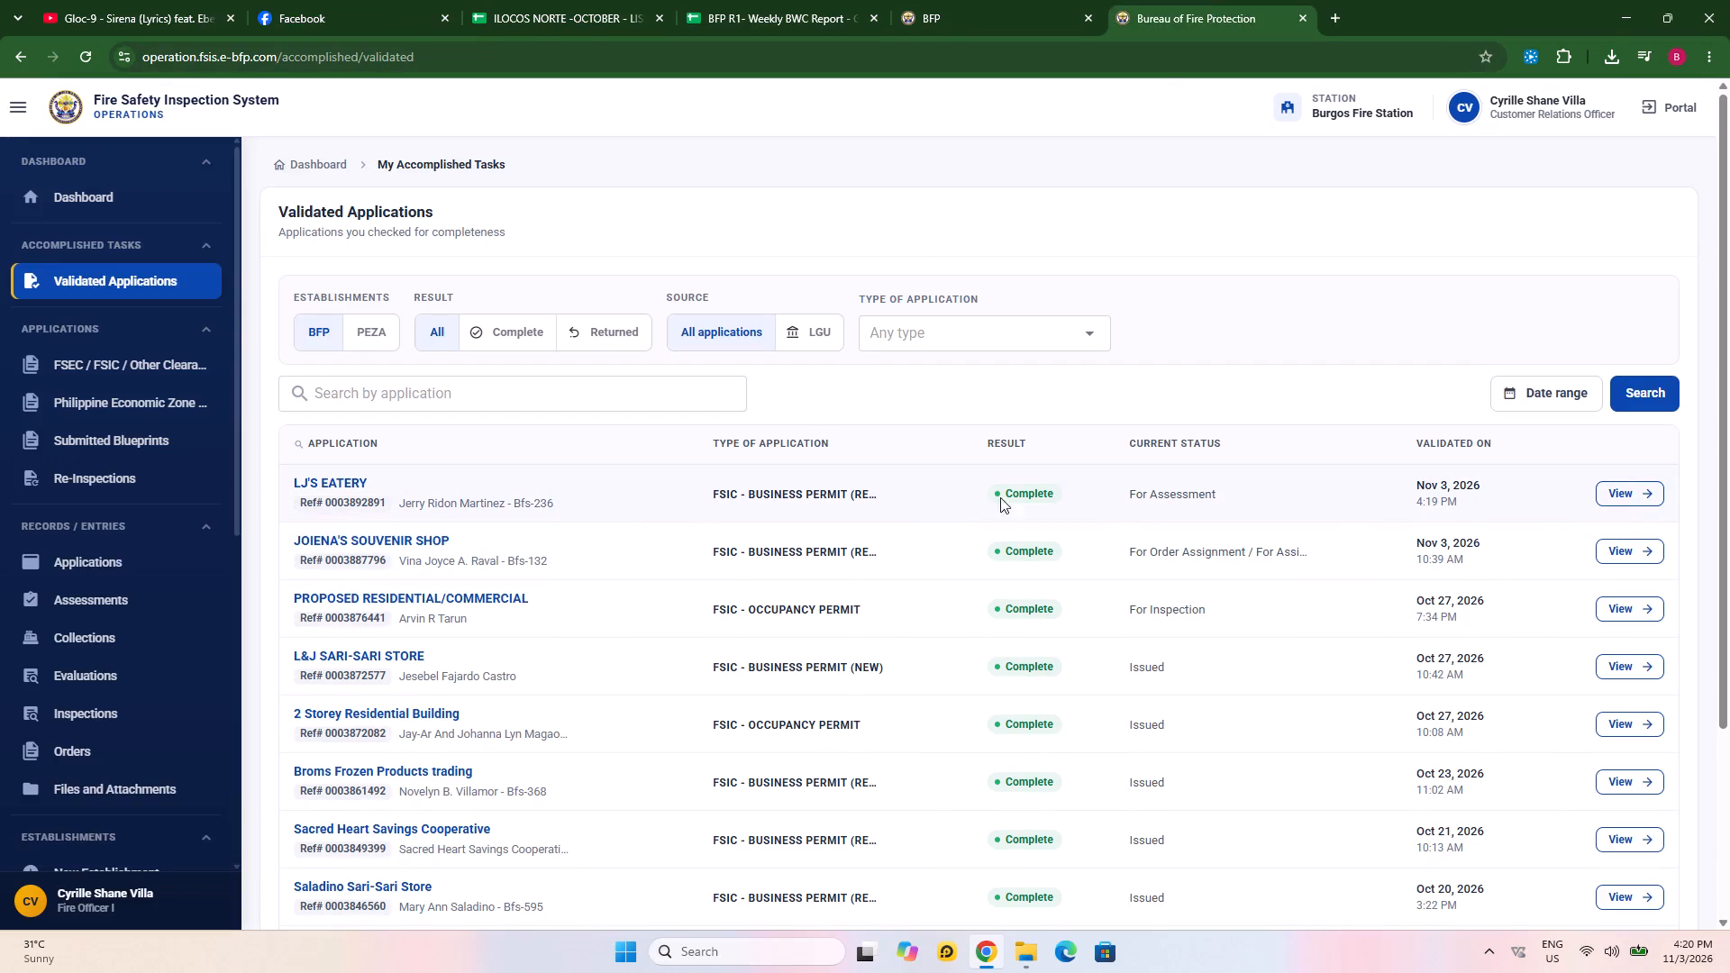
Examine the validation details of LJ'S EATERY's validated application and return to the Validated Applications list.
{"action": "left_click", "coordinate": [1617, 500]}
{"action": "scroll", "coordinate": [660, 587], "scroll_direction": "up", "scroll_amount": 2}
{"action": "scroll", "coordinate": [671, 600], "scroll_direction": "down", "scroll_amount": 4}
{"action": "scroll", "coordinate": [689, 623], "scroll_direction": "up", "scroll_amount": 1}
{"action": "scroll", "coordinate": [689, 623], "scroll_direction": "down", "scroll_amount": 2}
{"action": "scroll", "coordinate": [704, 618], "scroll_direction": "up", "scroll_amount": 1}
{"action": "scroll", "coordinate": [704, 618], "scroll_direction": "down", "scroll_amount": 10}
{"action": "scroll", "coordinate": [702, 616], "scroll_direction": "up", "scroll_amount": 2}
{"action": "scroll", "coordinate": [702, 616], "scroll_direction": "down", "scroll_amount": 1}
{"action": "left_click_drag", "start_coordinate": [1729, 316], "coordinate": [1729, 485]}
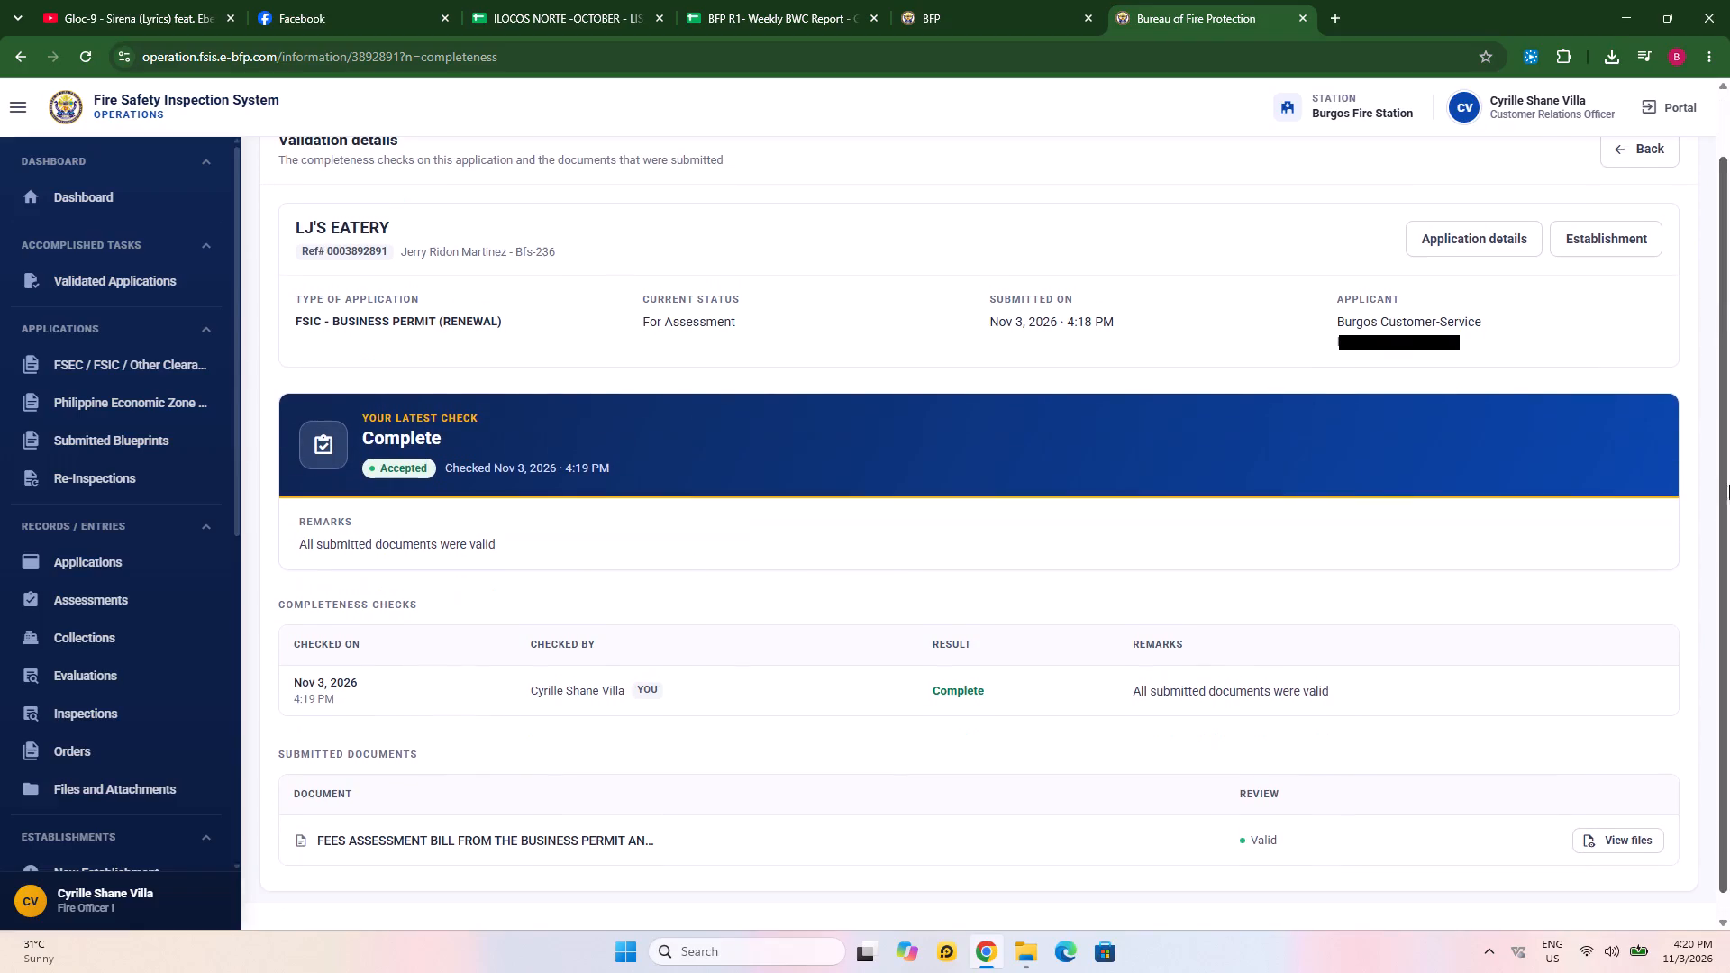
{"action": "left_click_drag", "start_coordinate": [1729, 485], "coordinate": [1696, 562]}
{"action": "left_click", "coordinate": [69, 278]}
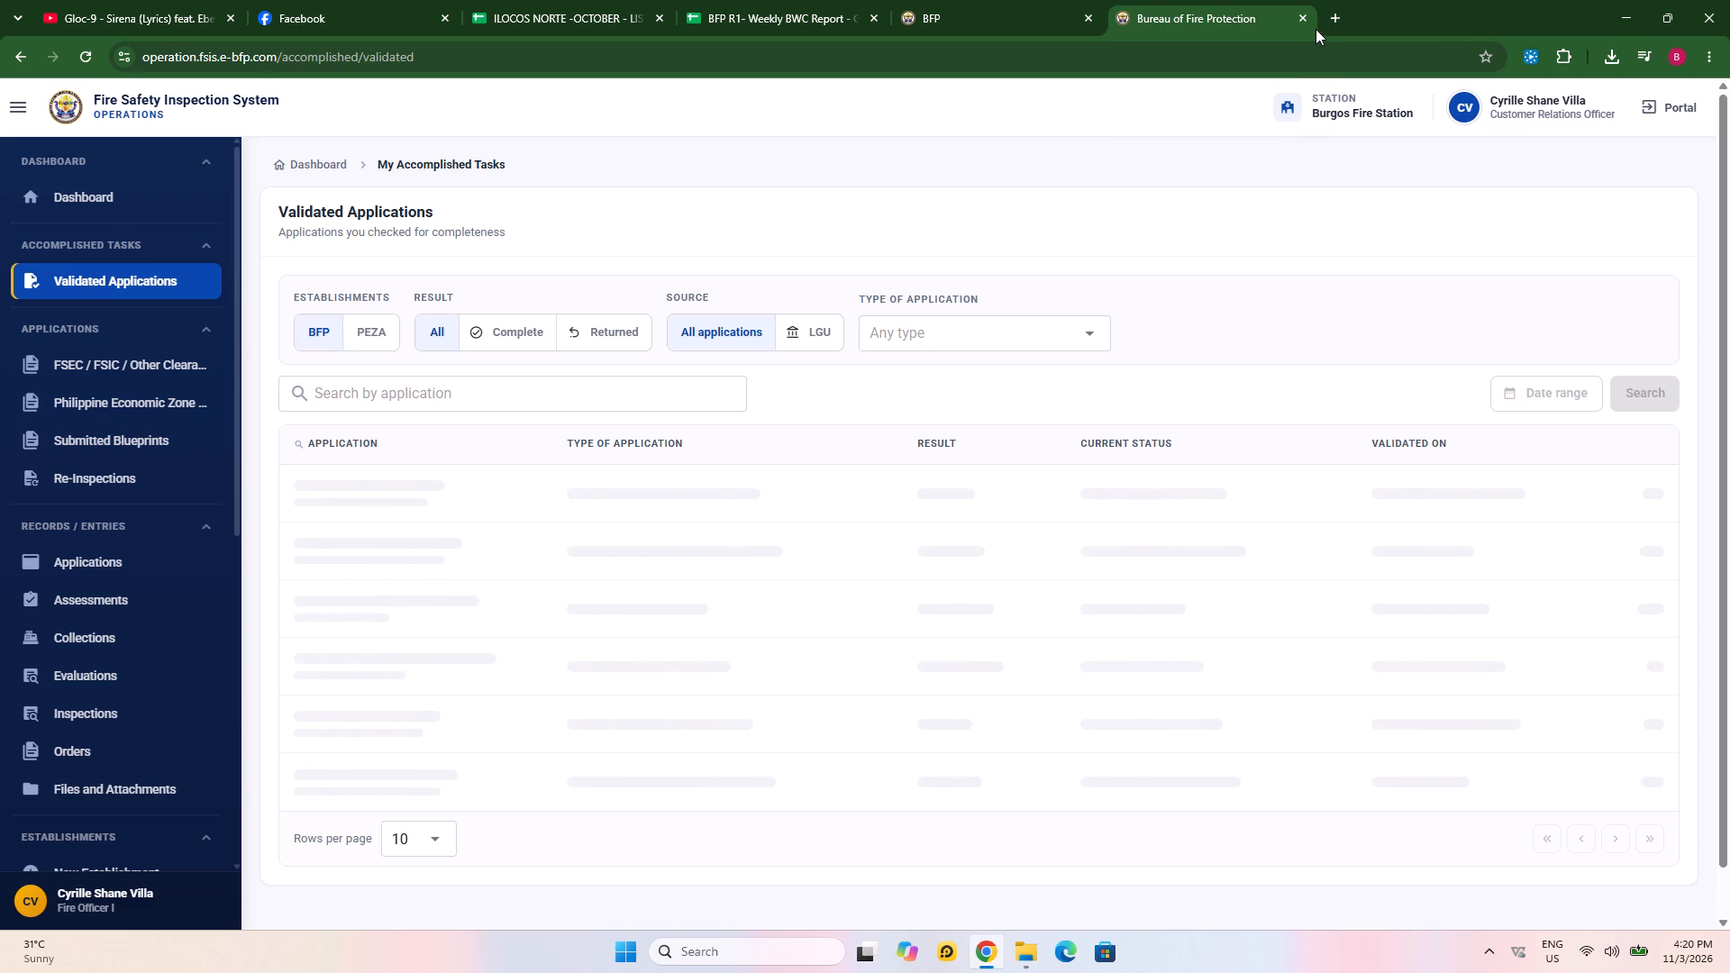
Check the ongoing applications in the applicant portal and close its tab.
{"action": "left_click", "coordinate": [1011, 0]}
{"action": "left_click", "coordinate": [553, 541]}
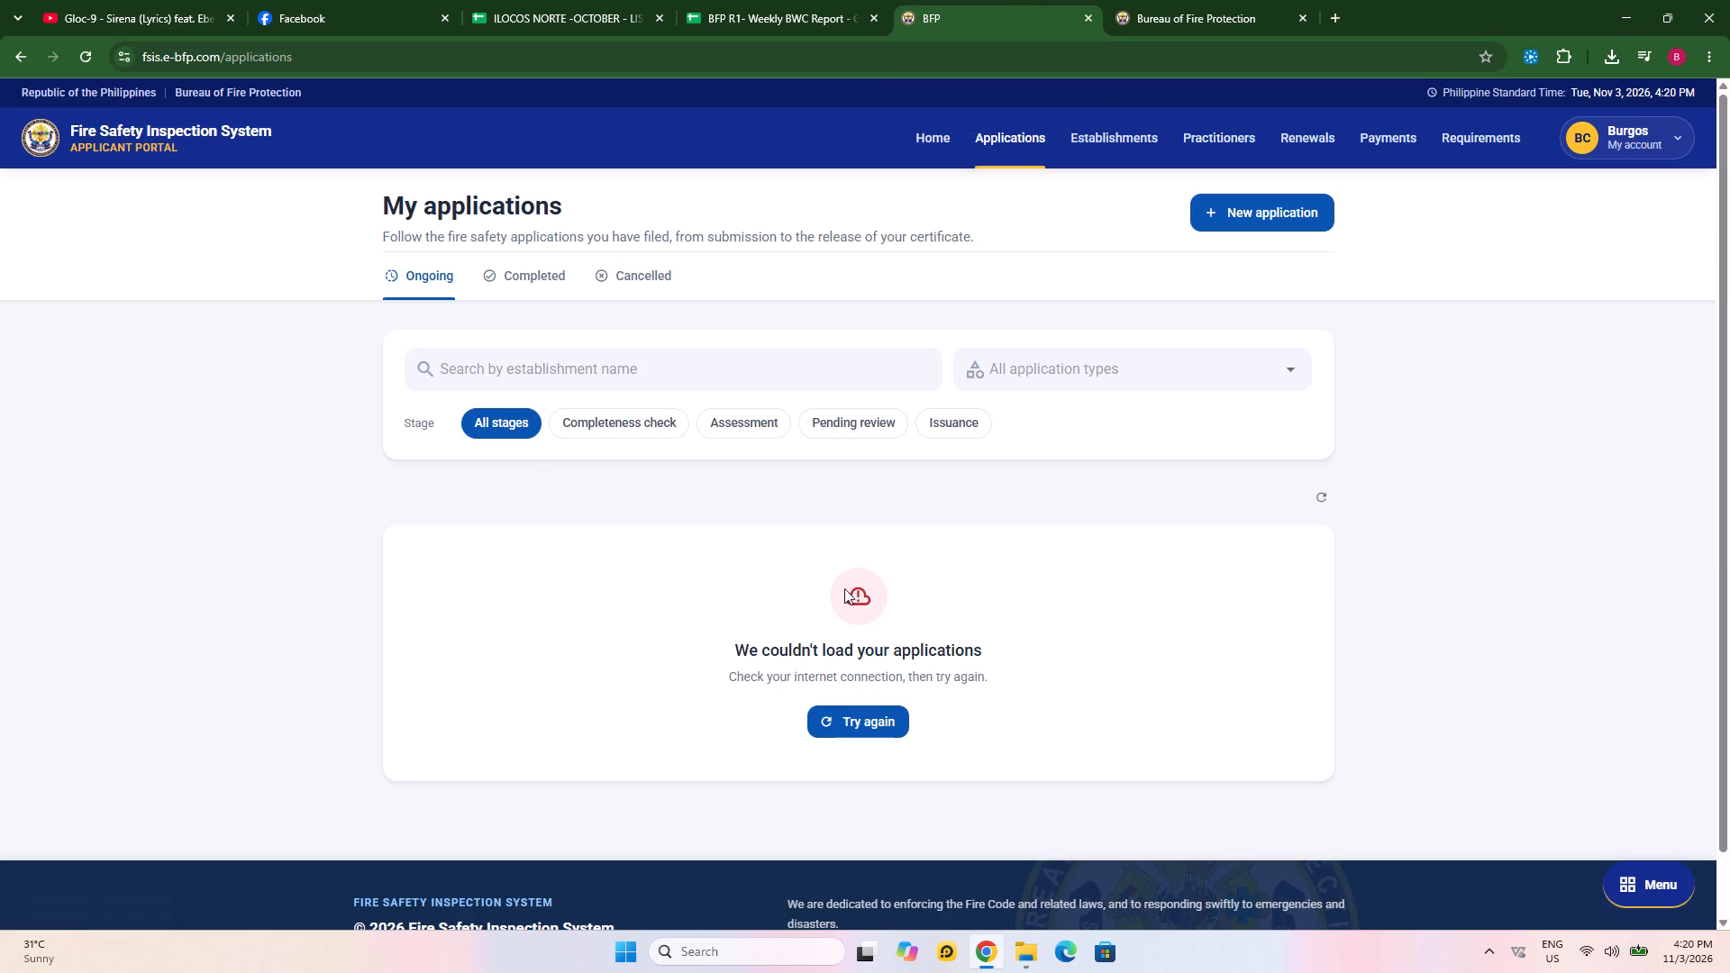
{"action": "double_click", "coordinate": [1079, 16]}
Open the bookmarked FSIS portal in a new tab and request access to the Fire Safety Inspection System.
{"action": "left_click", "coordinate": [1115, 15]}
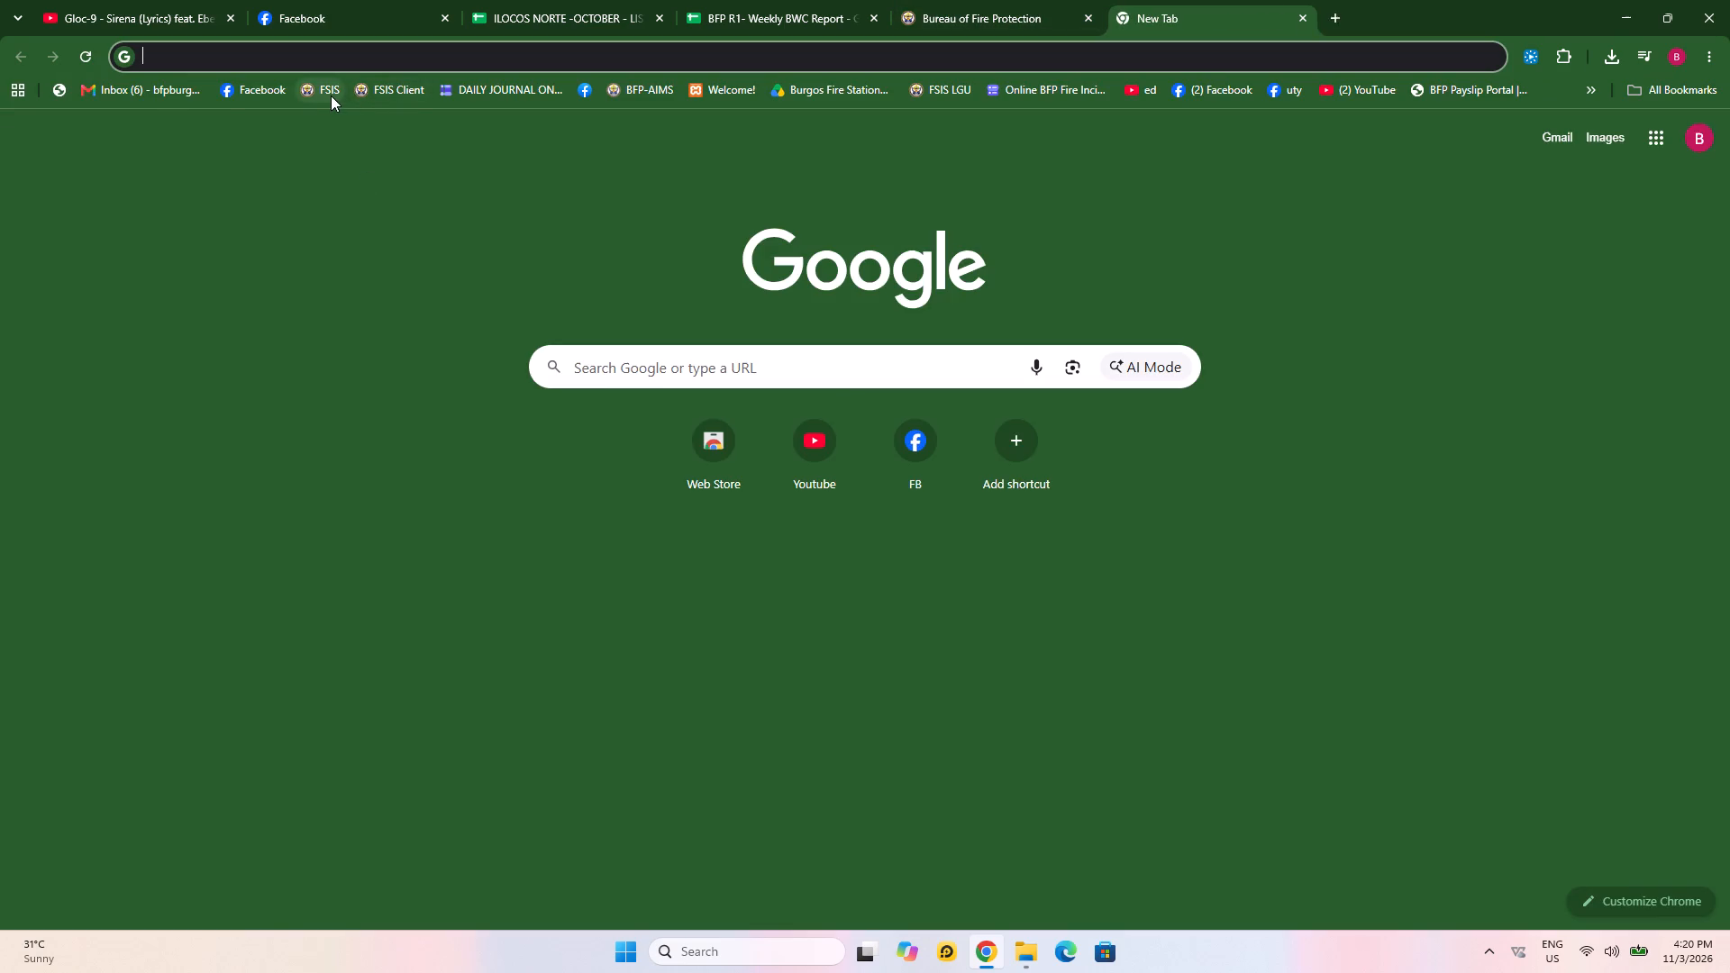
{"action": "left_click", "coordinate": [331, 95]}
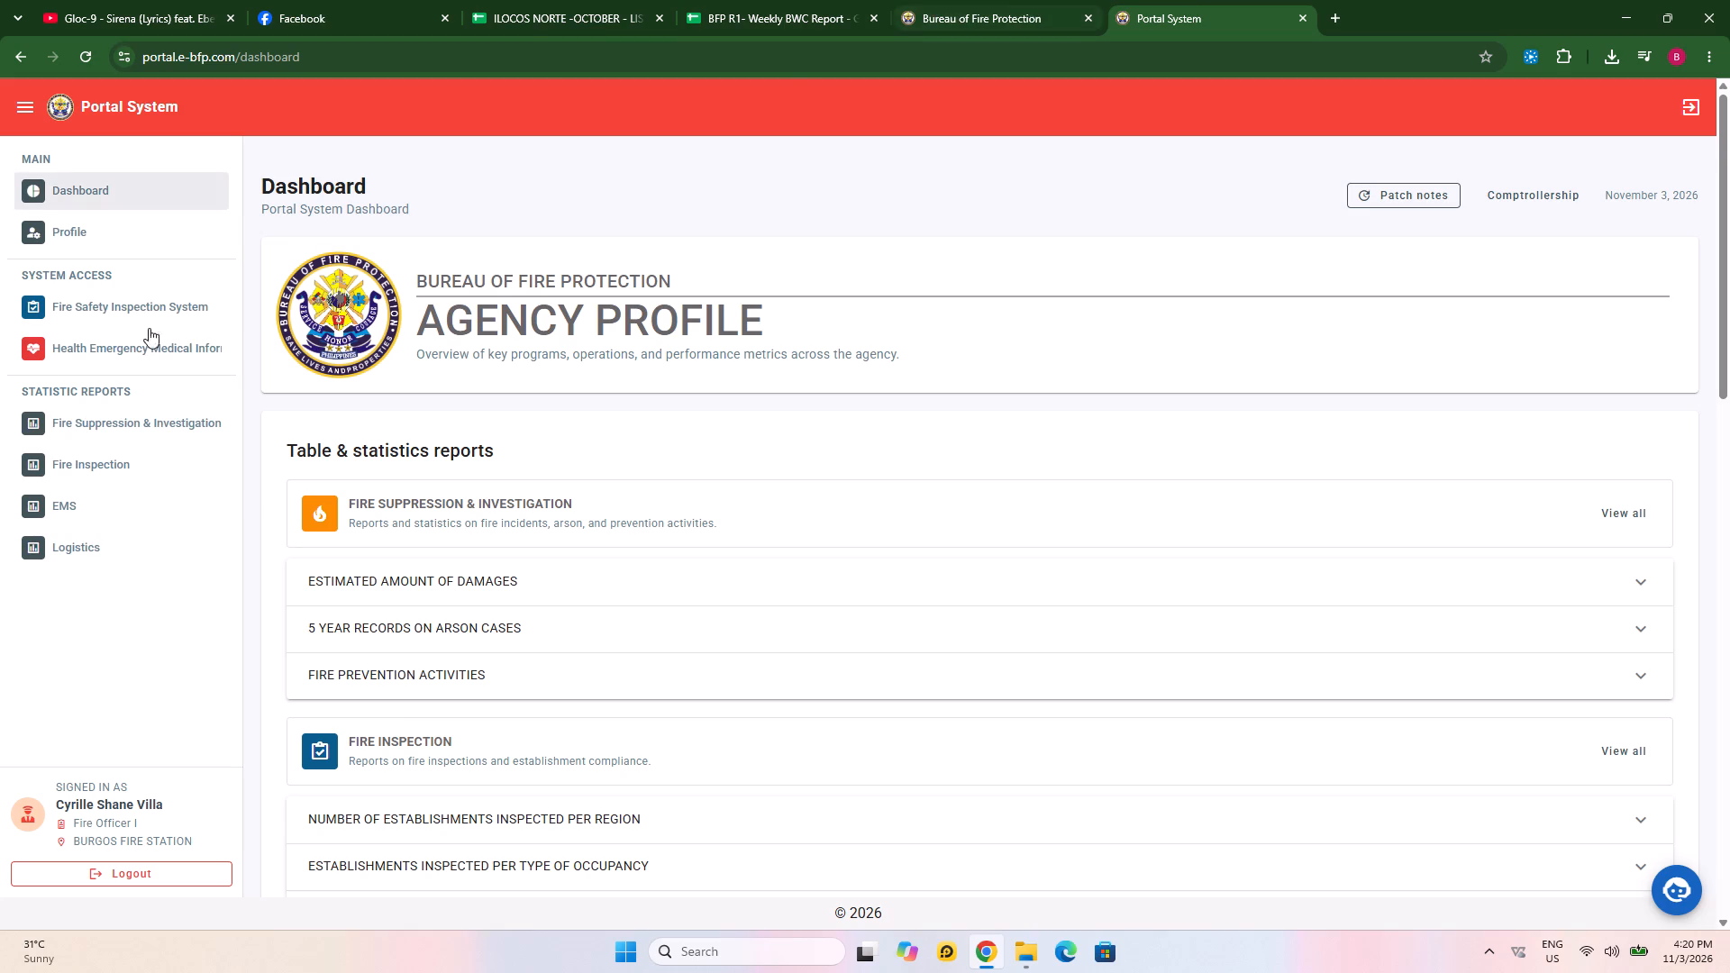
{"action": "left_click", "coordinate": [130, 428]}
{"action": "left_click", "coordinate": [165, 304]}
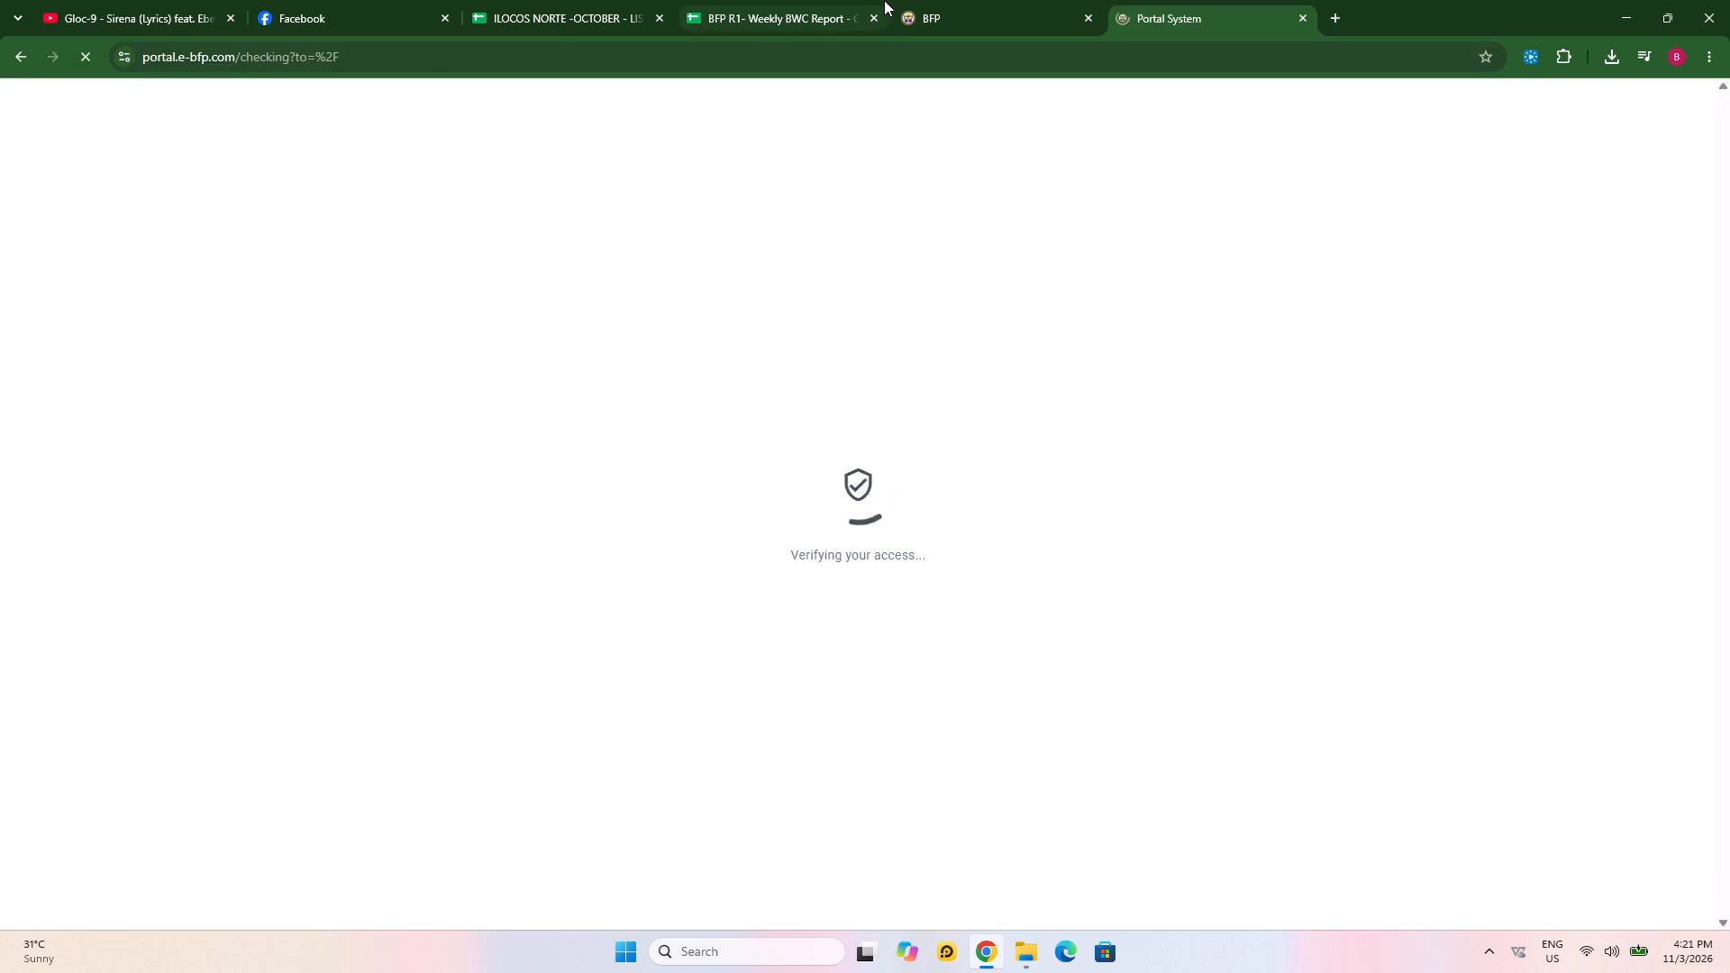
Examine LJ'S EATERY's business permit renewal details among the ongoing applications in the applicant portal.
{"action": "left_click", "coordinate": [909, 2]}
{"action": "left_click", "coordinate": [471, 568]}
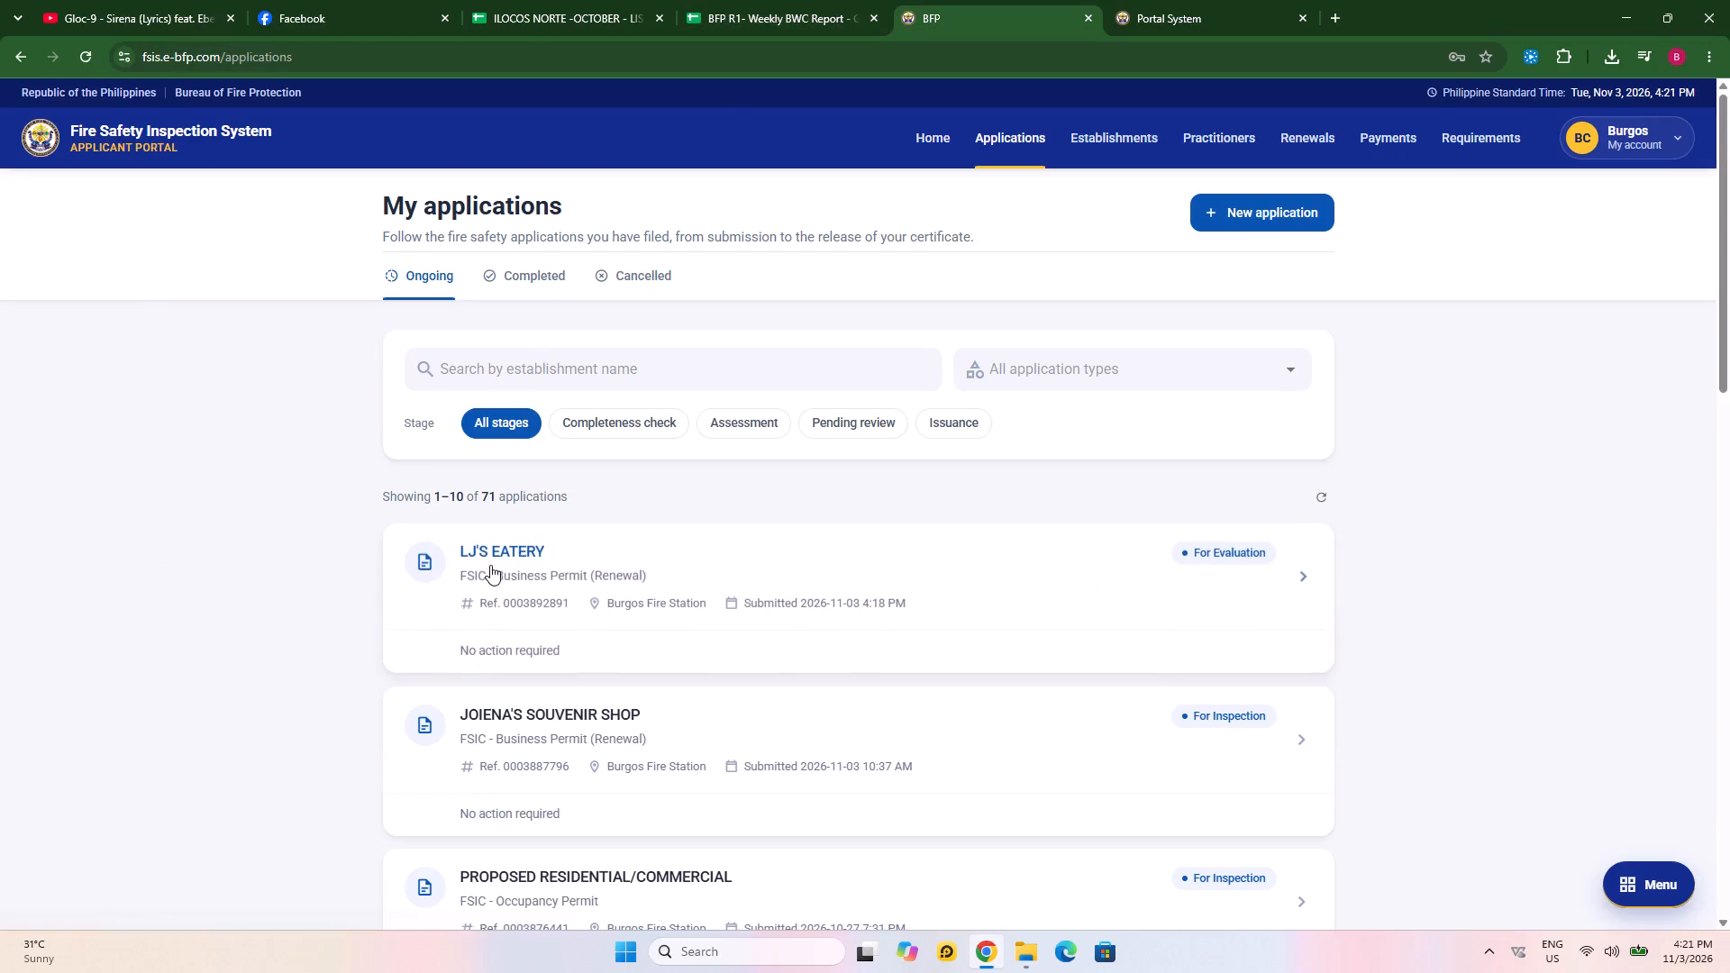
{"action": "left_click", "coordinate": [1303, 569]}
{"action": "scroll", "coordinate": [934, 523], "scroll_direction": "down", "scroll_amount": 1}
{"action": "scroll", "coordinate": [935, 523], "scroll_direction": "up", "scroll_amount": 3}
{"action": "scroll", "coordinate": [936, 524], "scroll_direction": "down", "scroll_amount": 1}
{"action": "scroll", "coordinate": [936, 524], "scroll_direction": "up", "scroll_amount": 1}
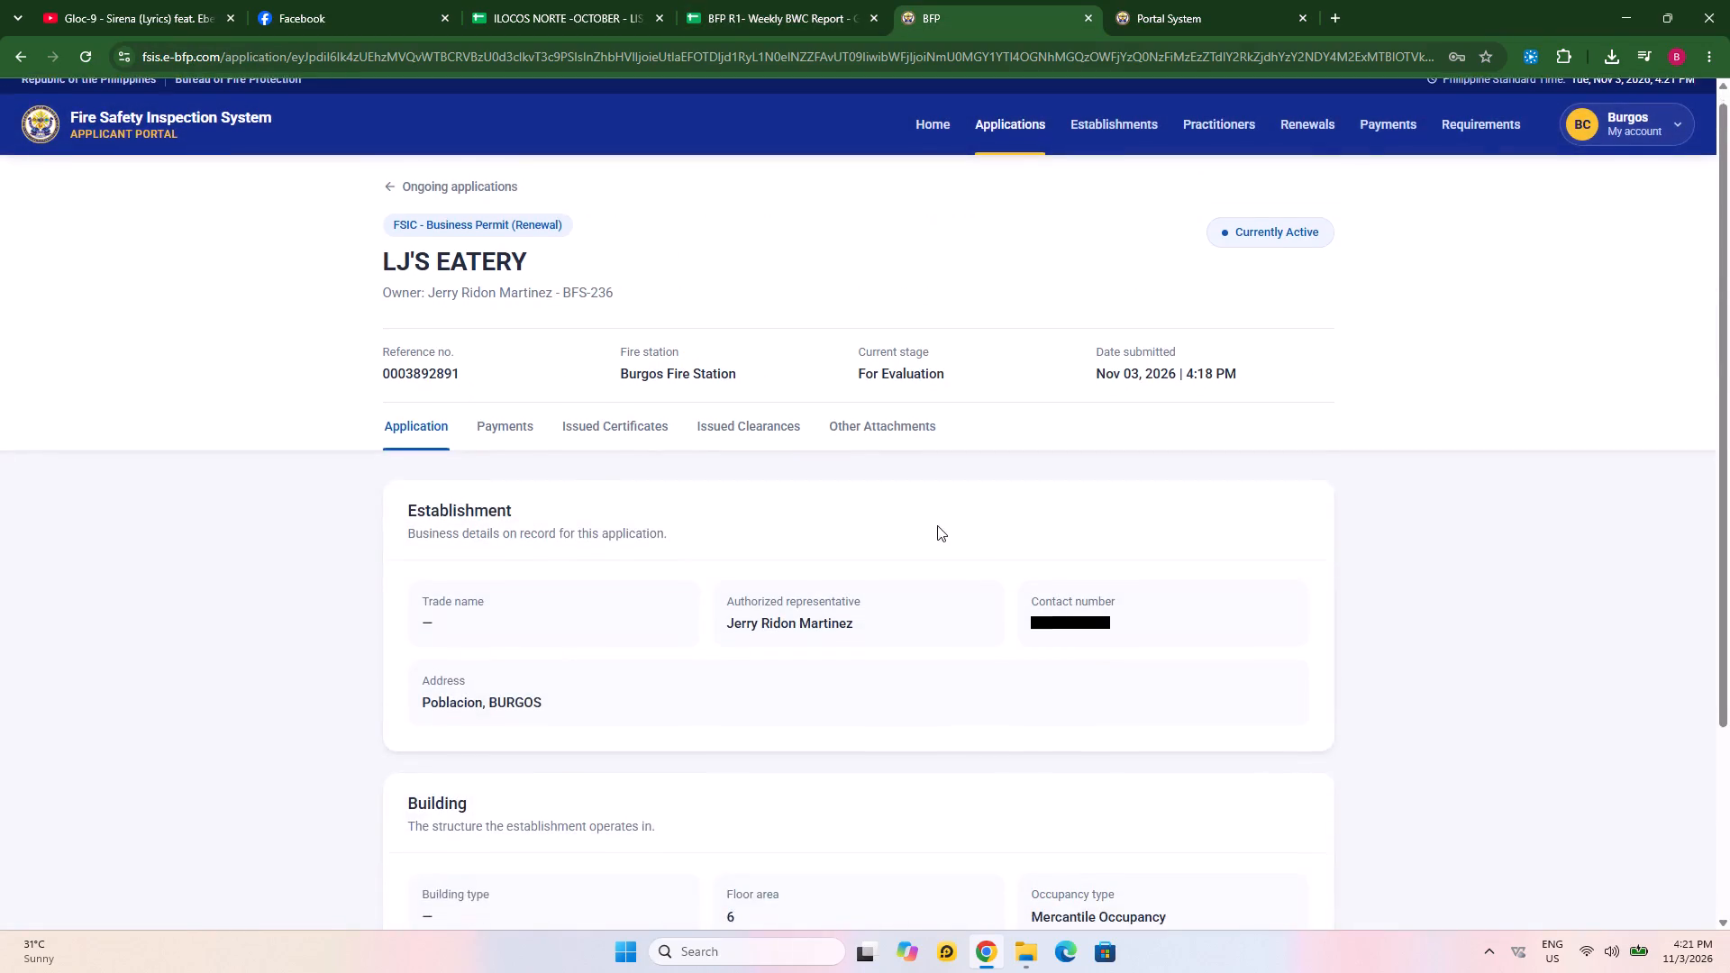
{"action": "scroll", "coordinate": [937, 525], "scroll_direction": "up", "scroll_amount": 1}
{"action": "scroll", "coordinate": [944, 544], "scroll_direction": "down", "scroll_amount": 1}
{"action": "scroll", "coordinate": [945, 547], "scroll_direction": "up", "scroll_amount": 1}
{"action": "scroll", "coordinate": [946, 548], "scroll_direction": "down", "scroll_amount": 5}
{"action": "scroll", "coordinate": [1136, 578], "scroll_direction": "up", "scroll_amount": 6}
Continue from the portal tab into the Fire Safety Inspection System and check the validated and pending FSEC / FSIC applications.
{"action": "left_click", "coordinate": [1251, 0]}
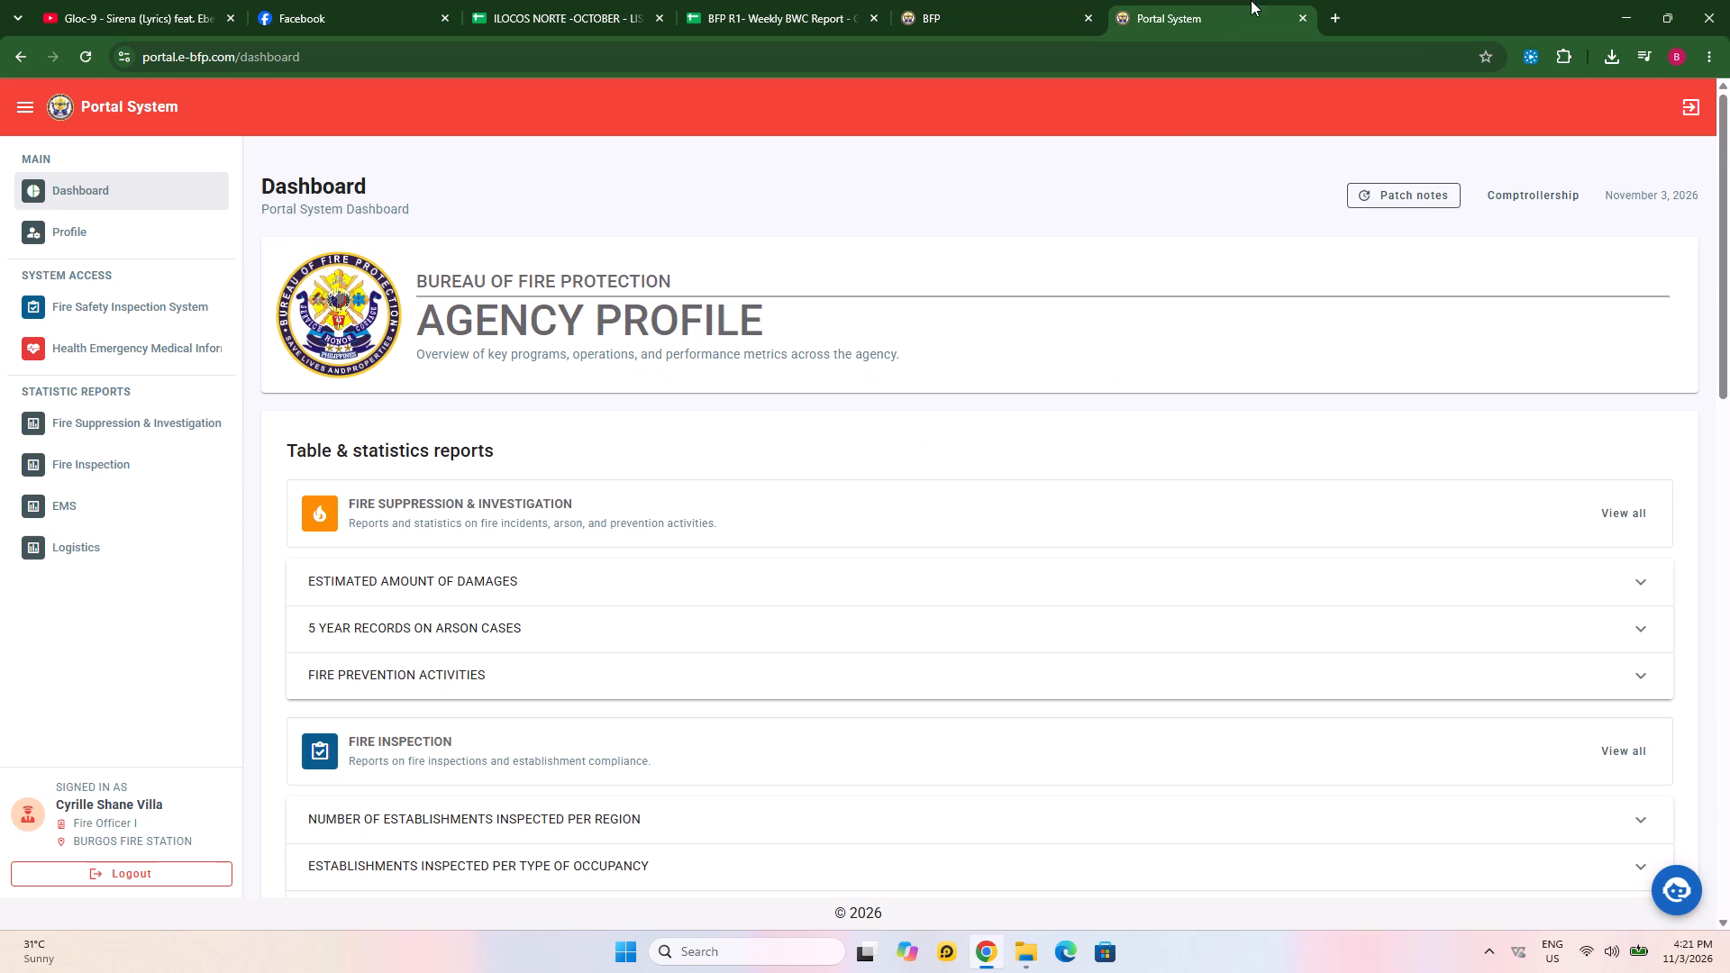
{"action": "left_click", "coordinate": [155, 305]}
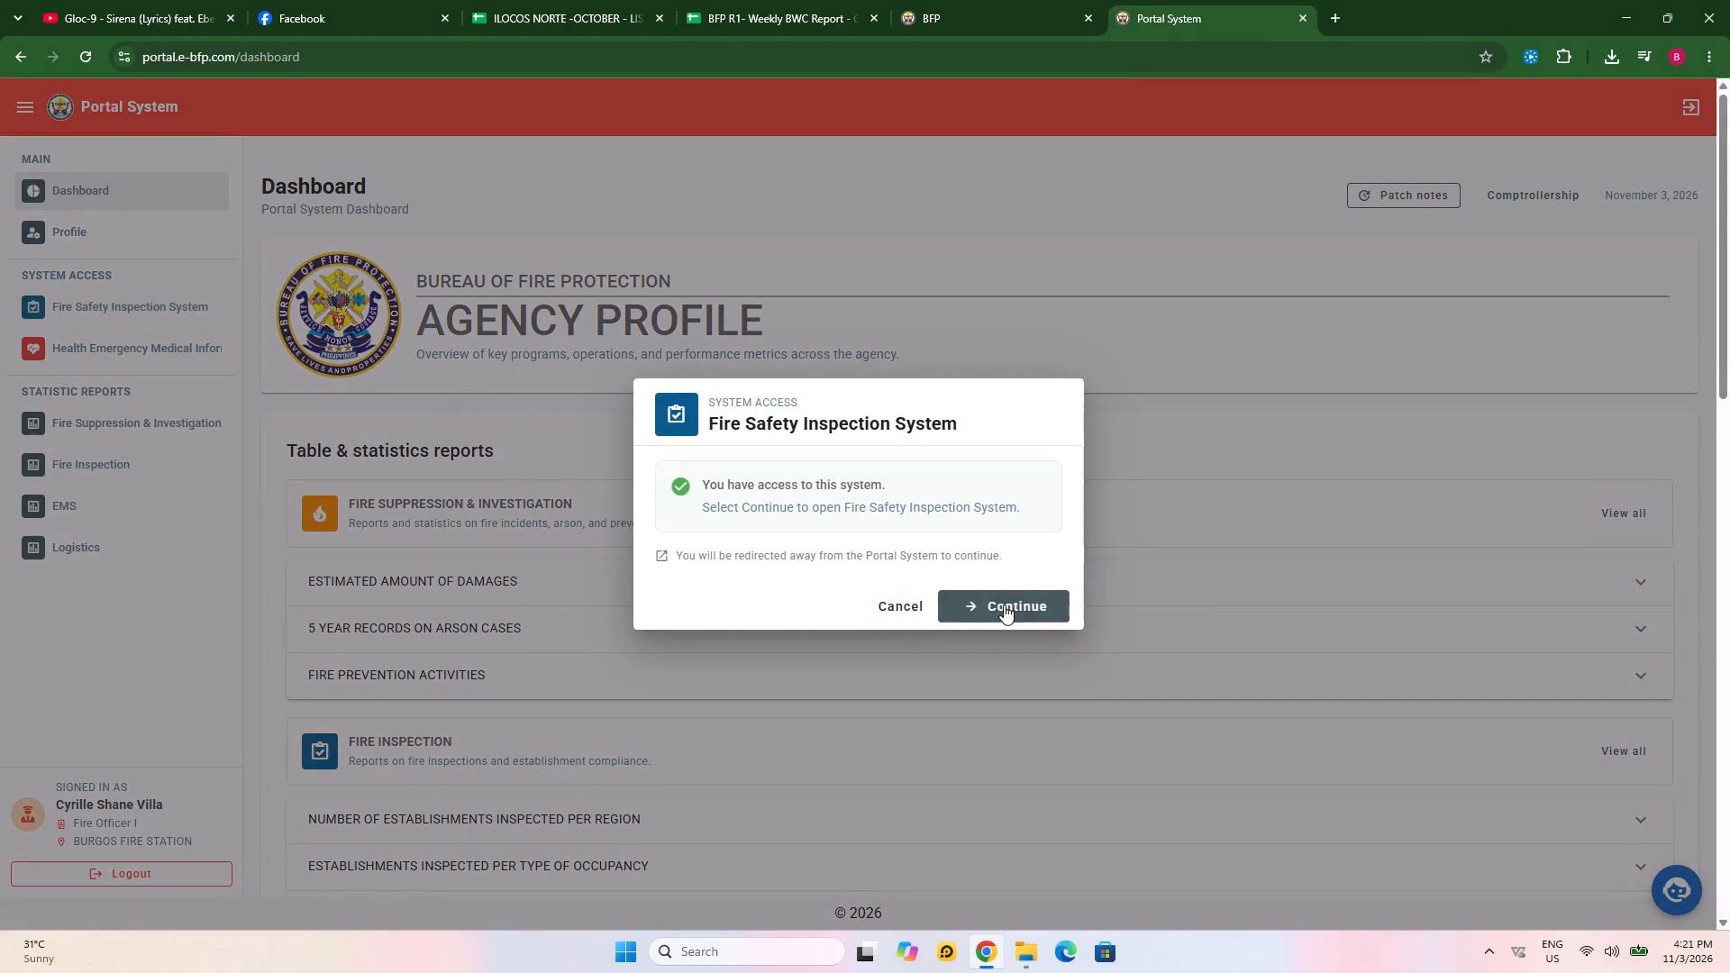
{"action": "left_click", "coordinate": [1020, 606]}
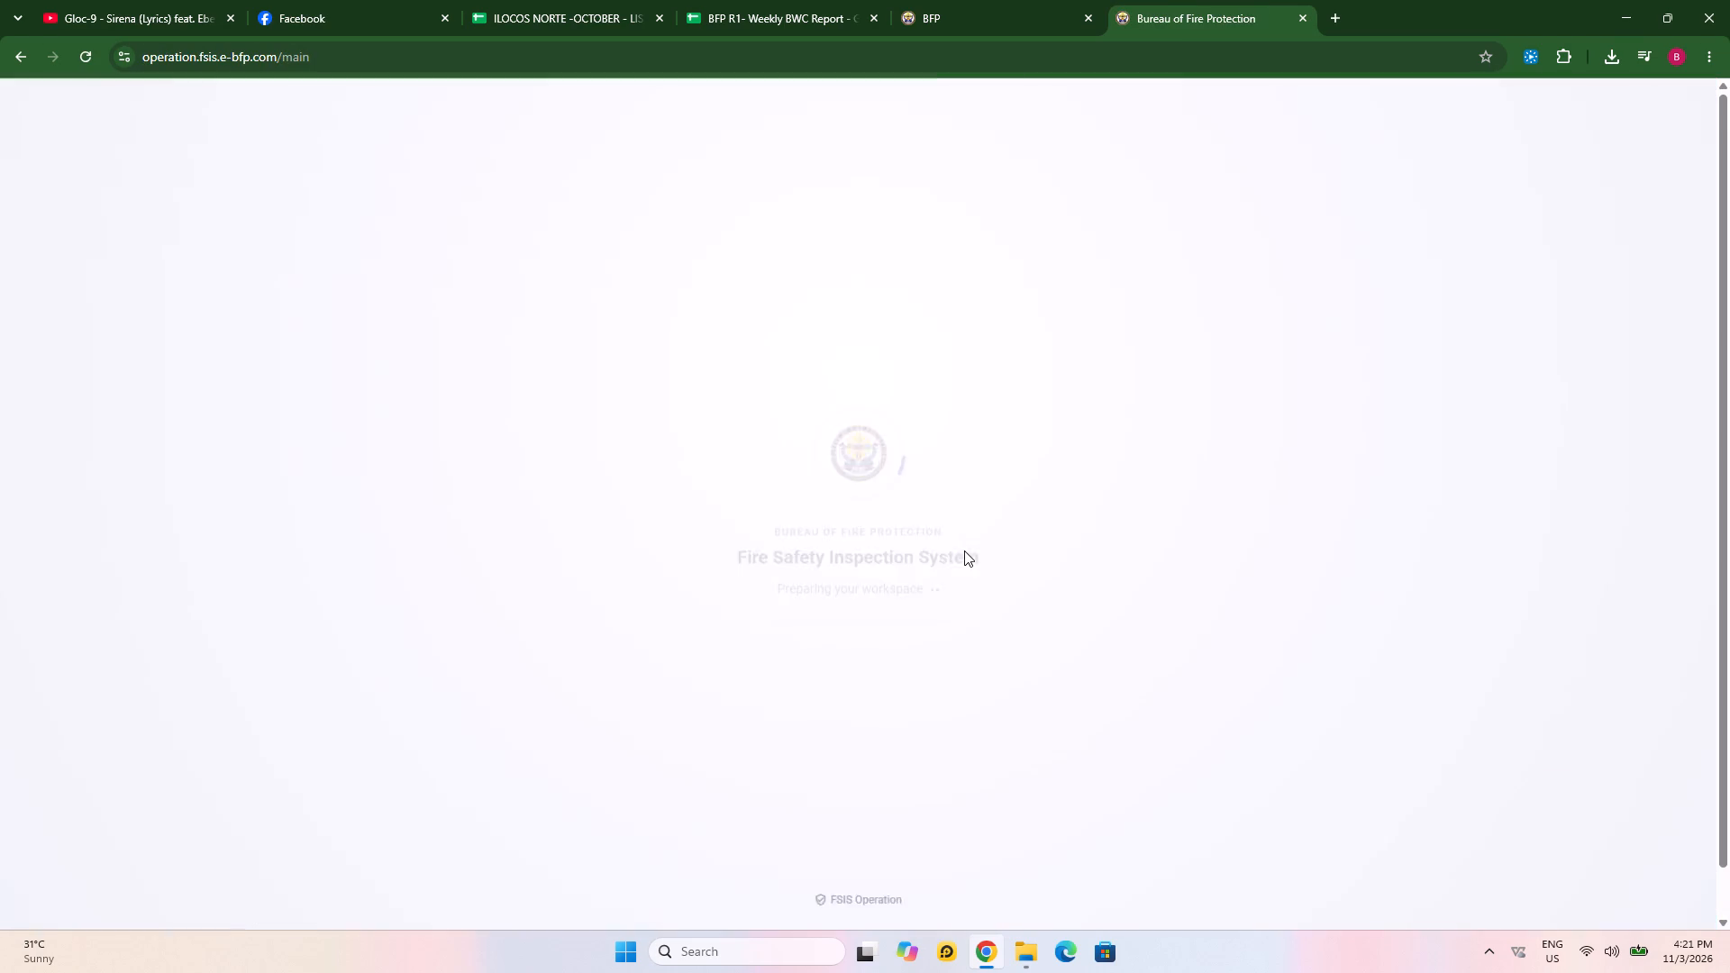
{"action": "left_click", "coordinate": [132, 291]}
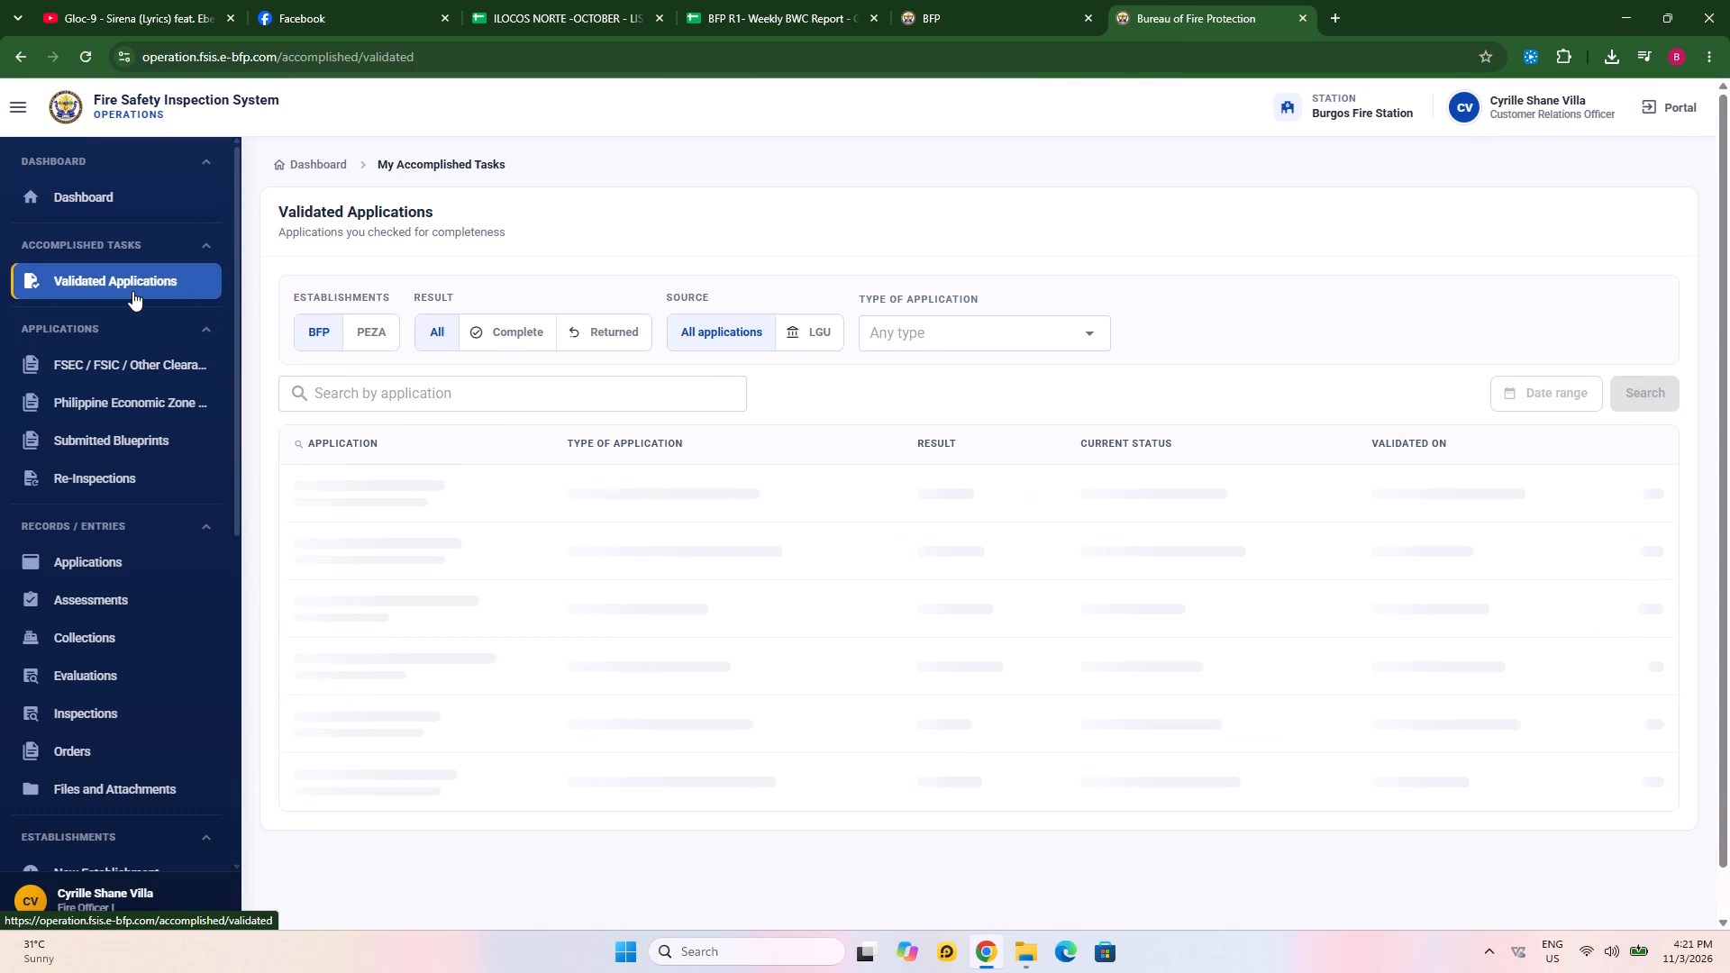
{"action": "left_click", "coordinate": [123, 360]}
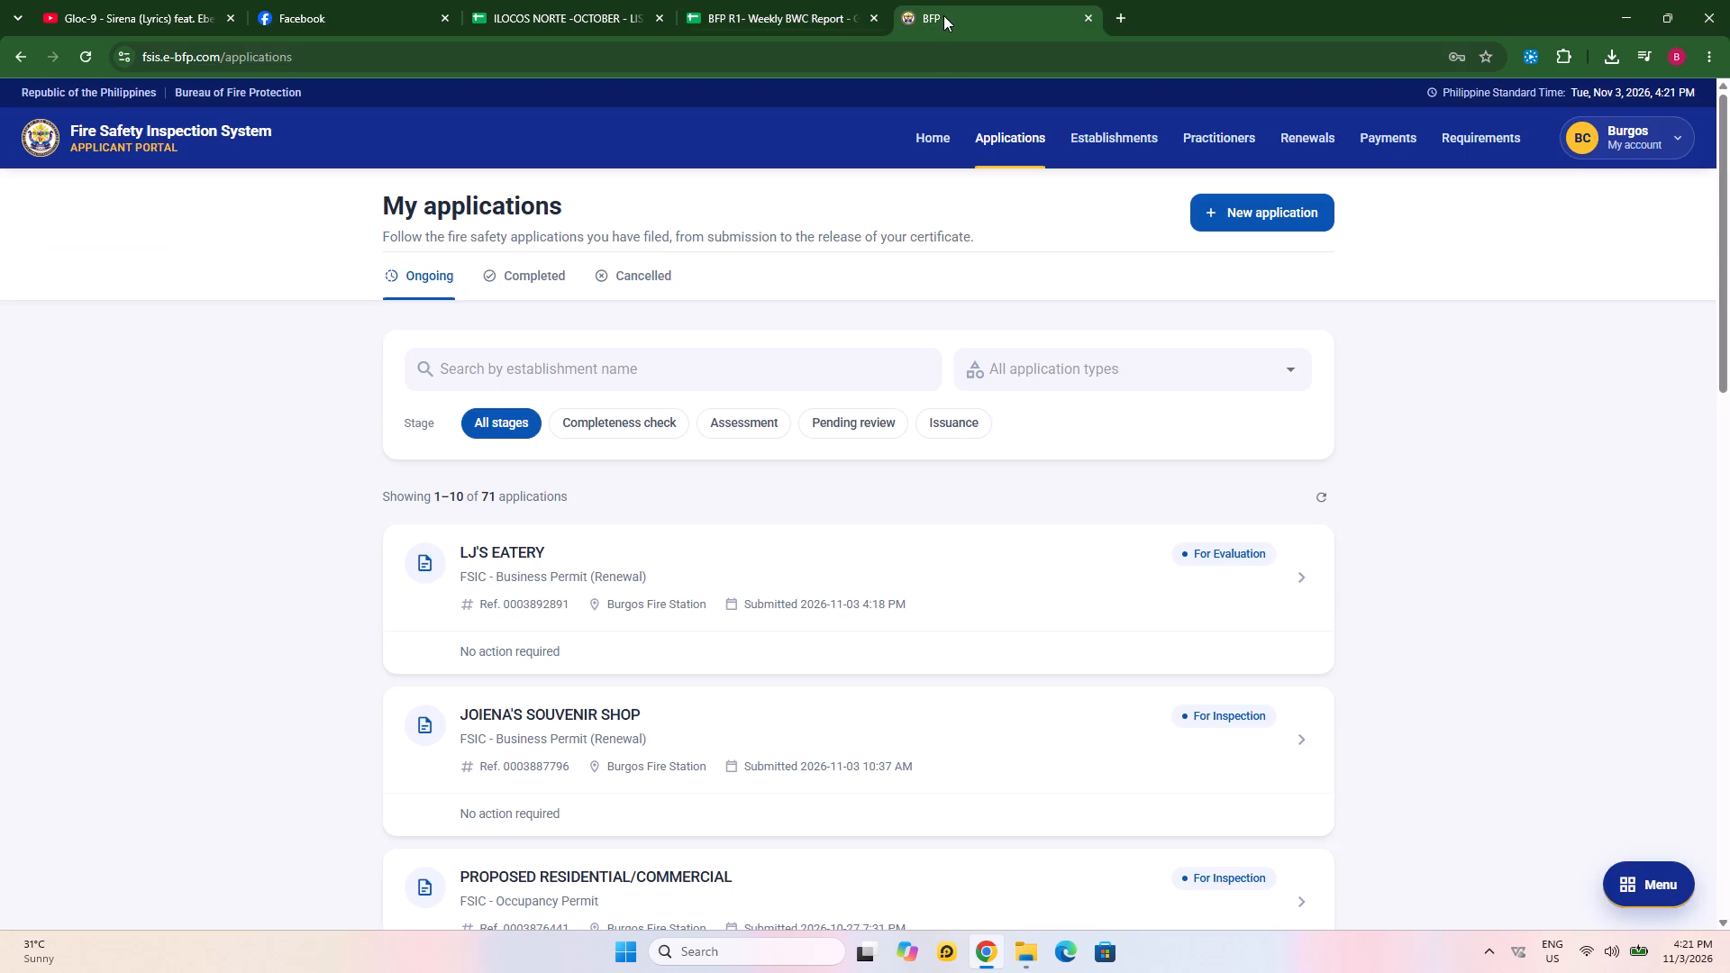
Reopen the bookmarked FSIS portal in a new tab, continue into the Fire Safety Inspection System and open Validated Applications.
{"action": "left_click", "coordinate": [1141, 24]}
{"action": "left_click", "coordinate": [1110, 14]}
{"action": "left_click", "coordinate": [303, 93]}
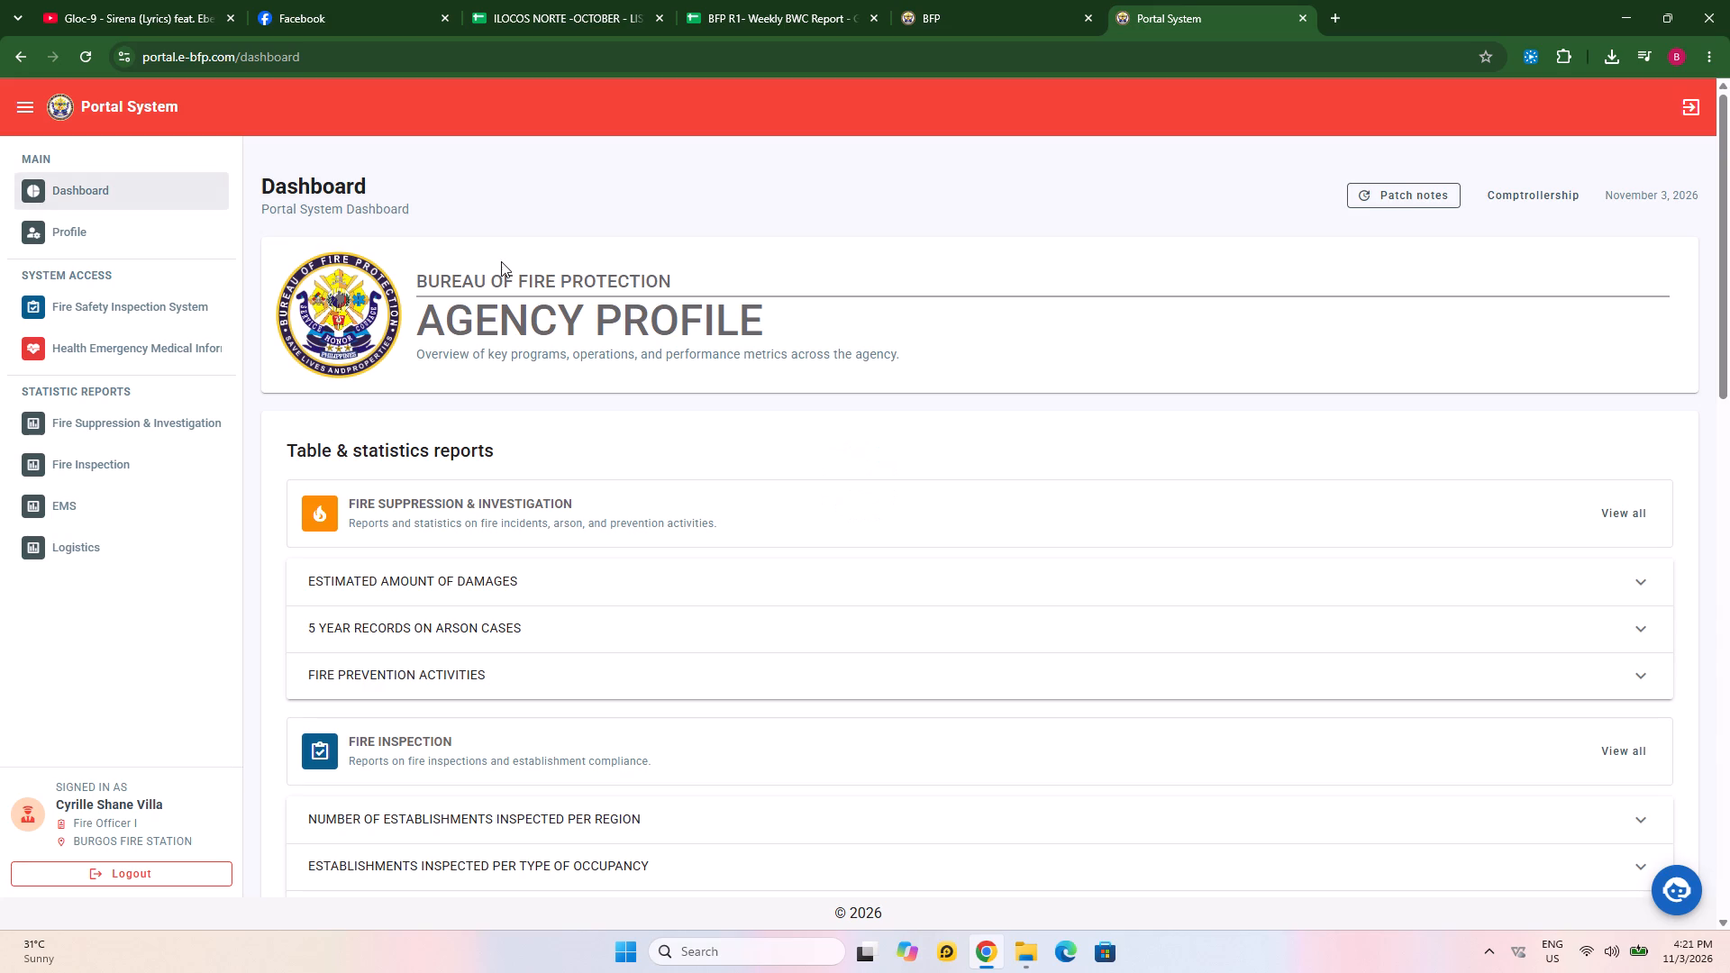
{"action": "left_click", "coordinate": [162, 315]}
{"action": "left_click", "coordinate": [1012, 609]}
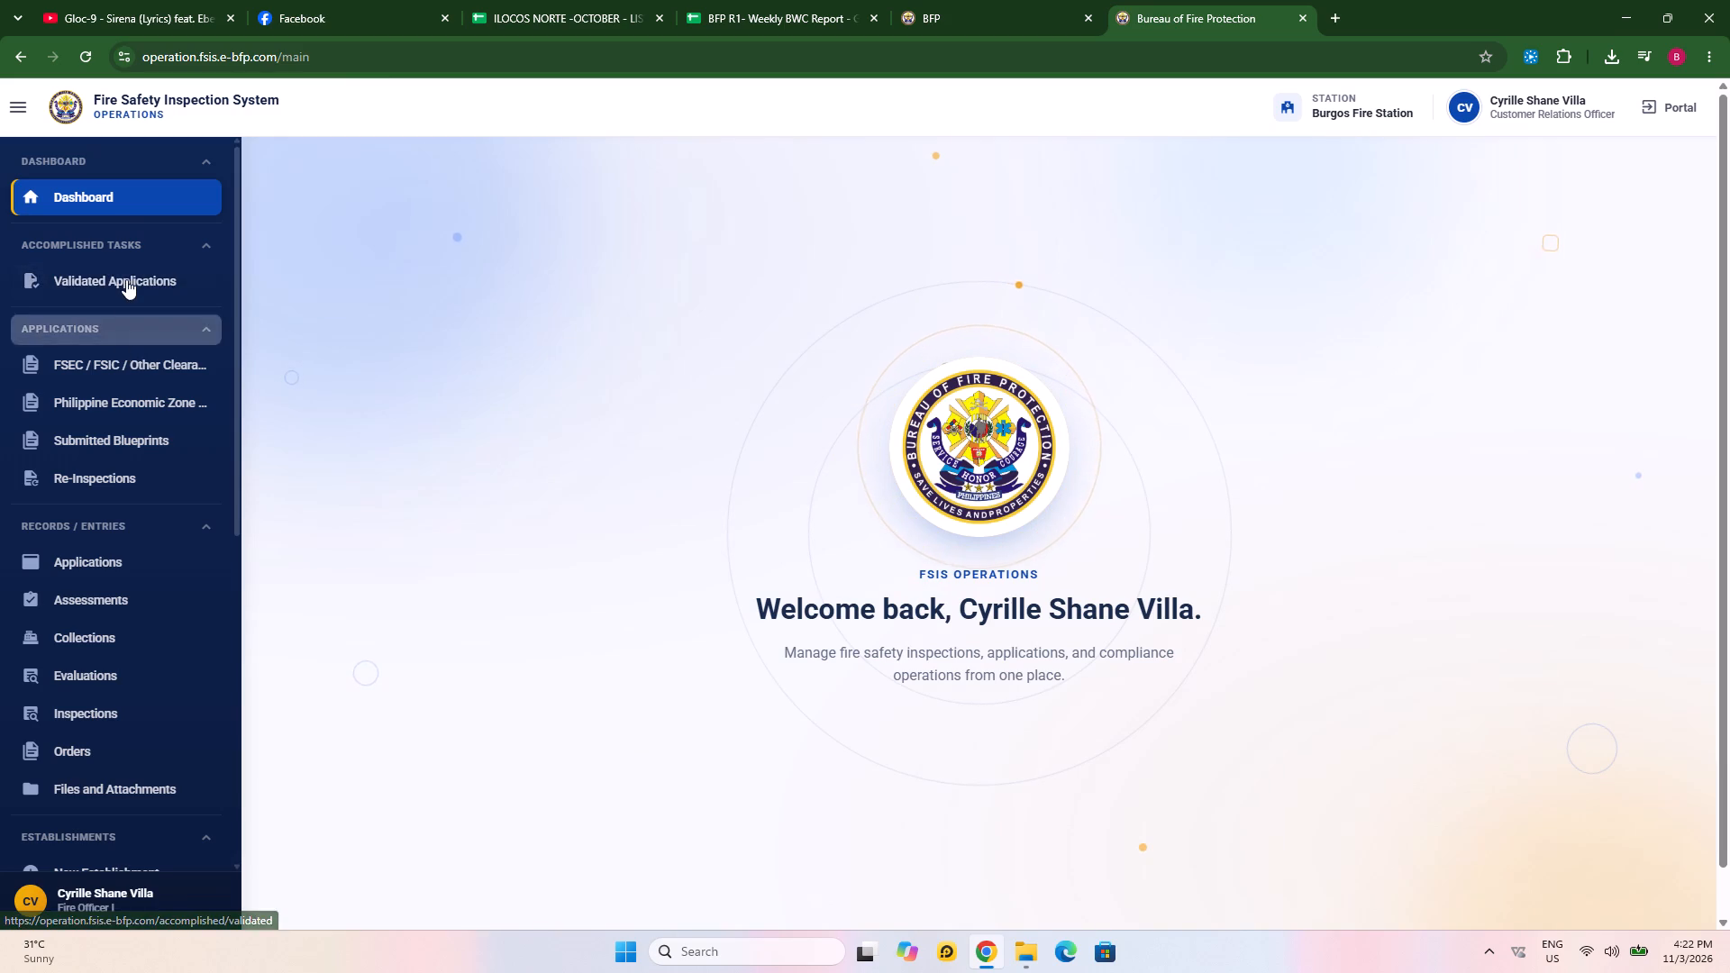
{"action": "left_click", "coordinate": [126, 279]}
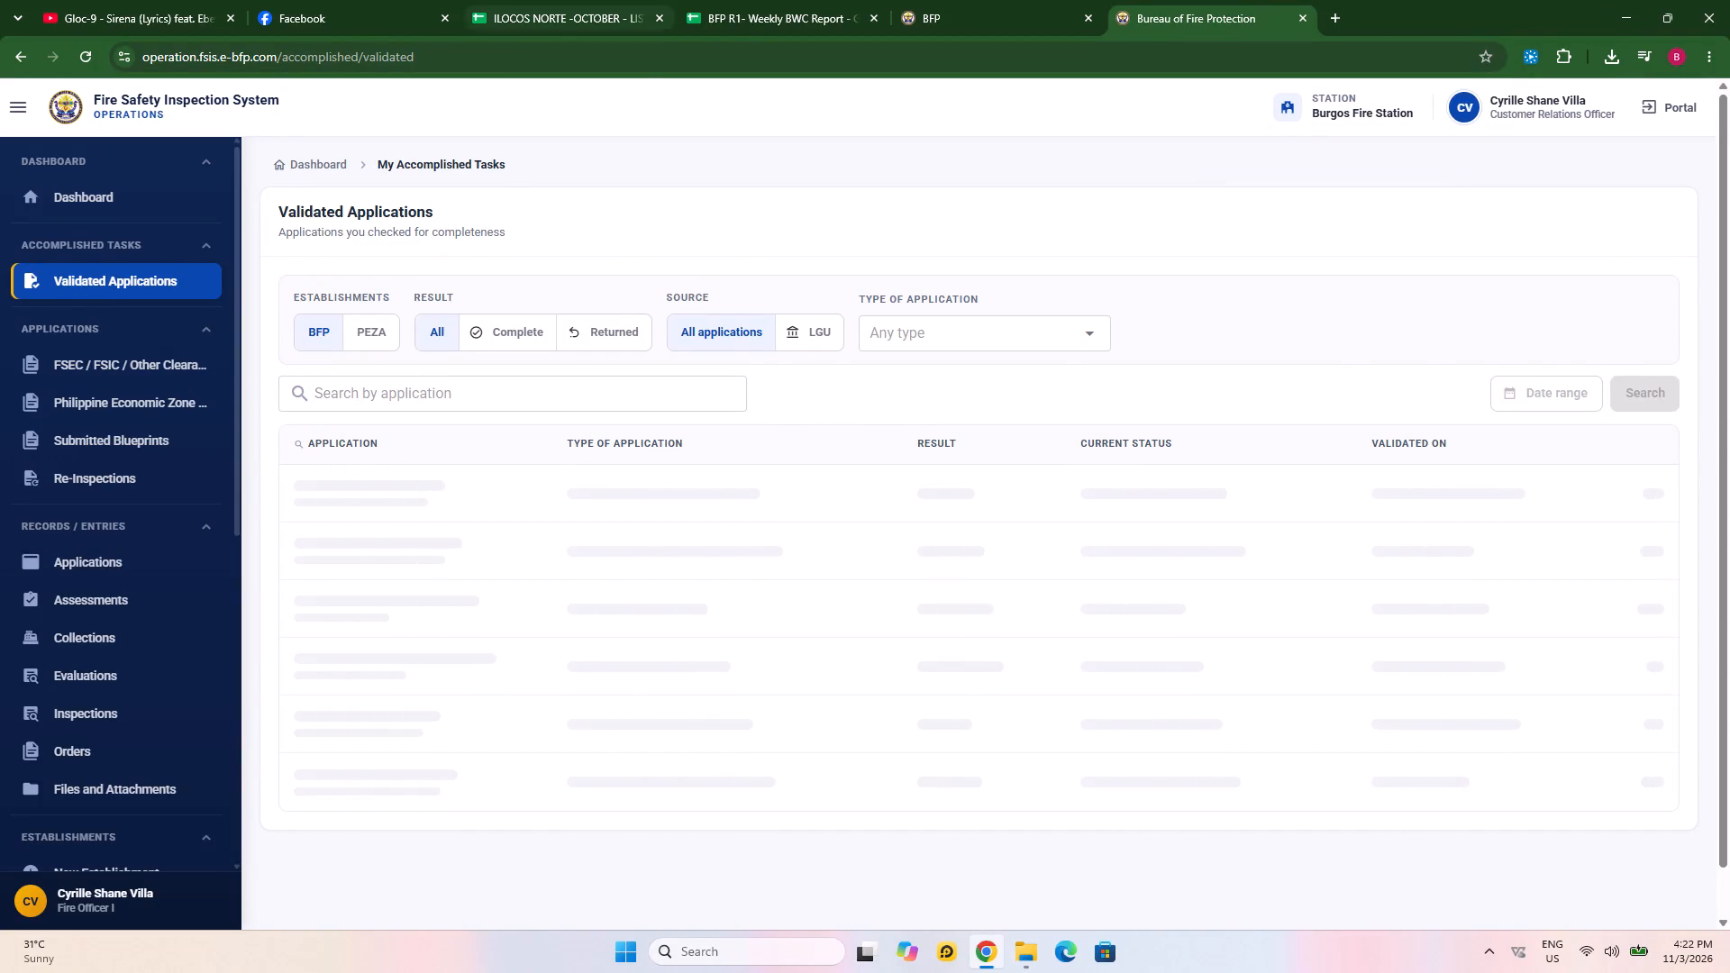
Close the applicant portal tab, reopen the FSIS Client bookmark in a new tab and sign in with the saved credentials.
{"action": "left_click", "coordinate": [687, 23]}
{"action": "left_click", "coordinate": [1022, 9]}
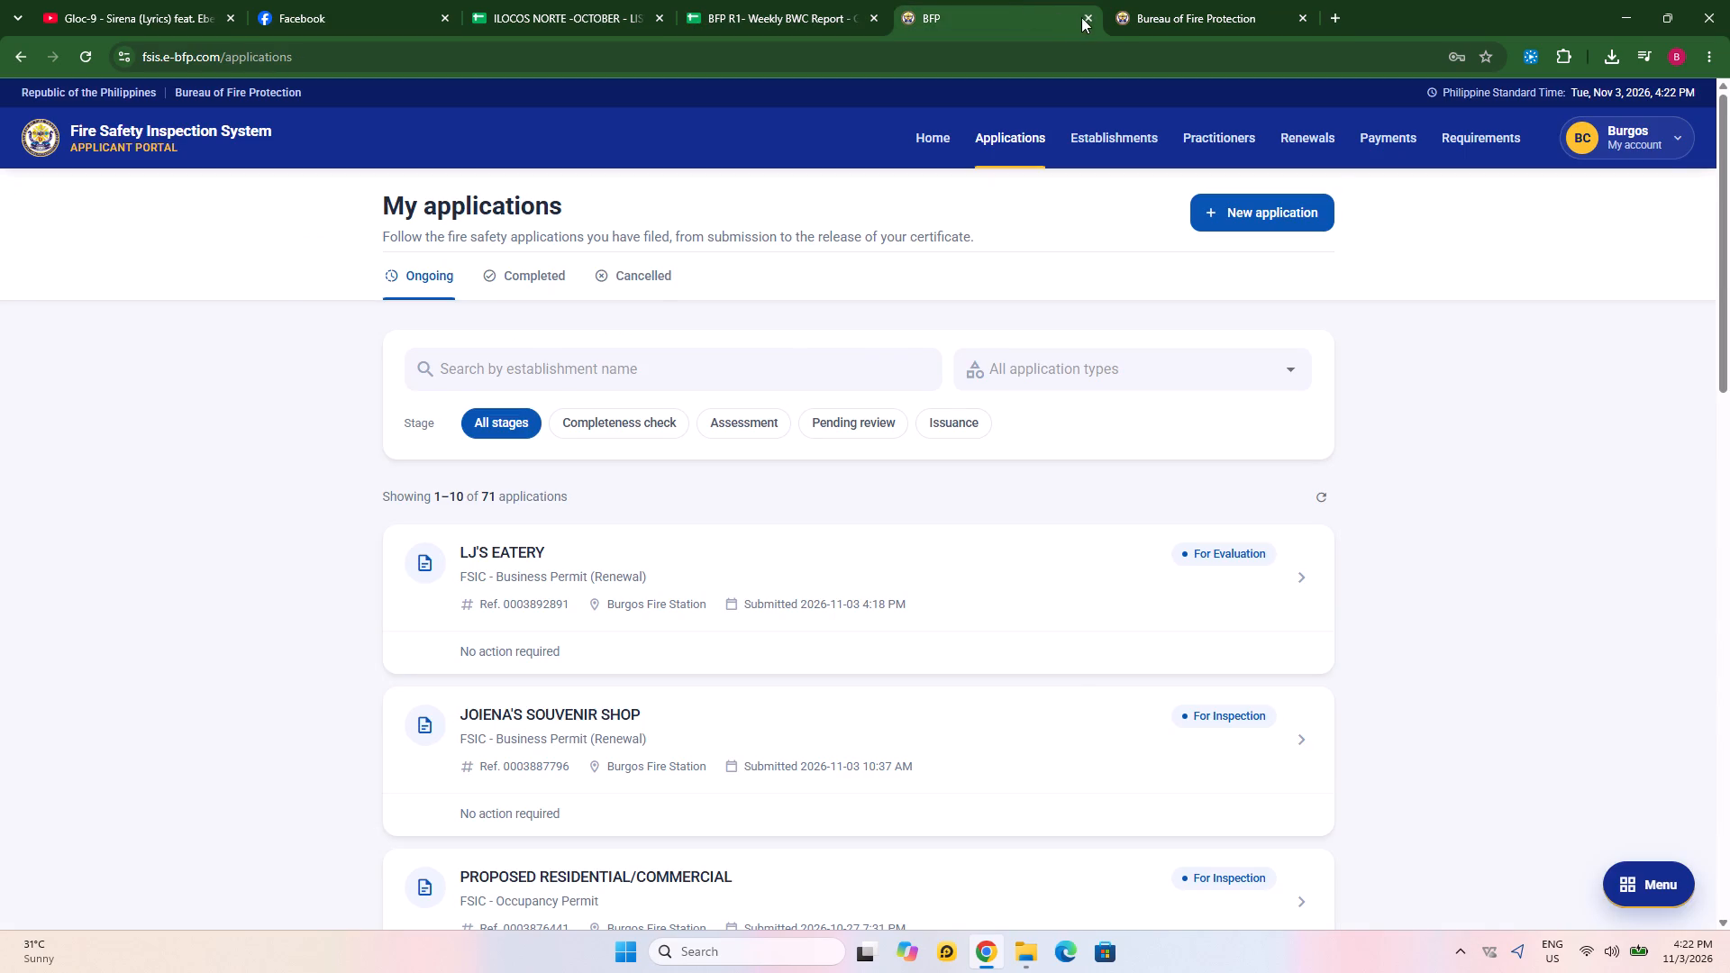
{"action": "left_click", "coordinate": [1084, 17]}
{"action": "left_click", "coordinate": [1148, 13]}
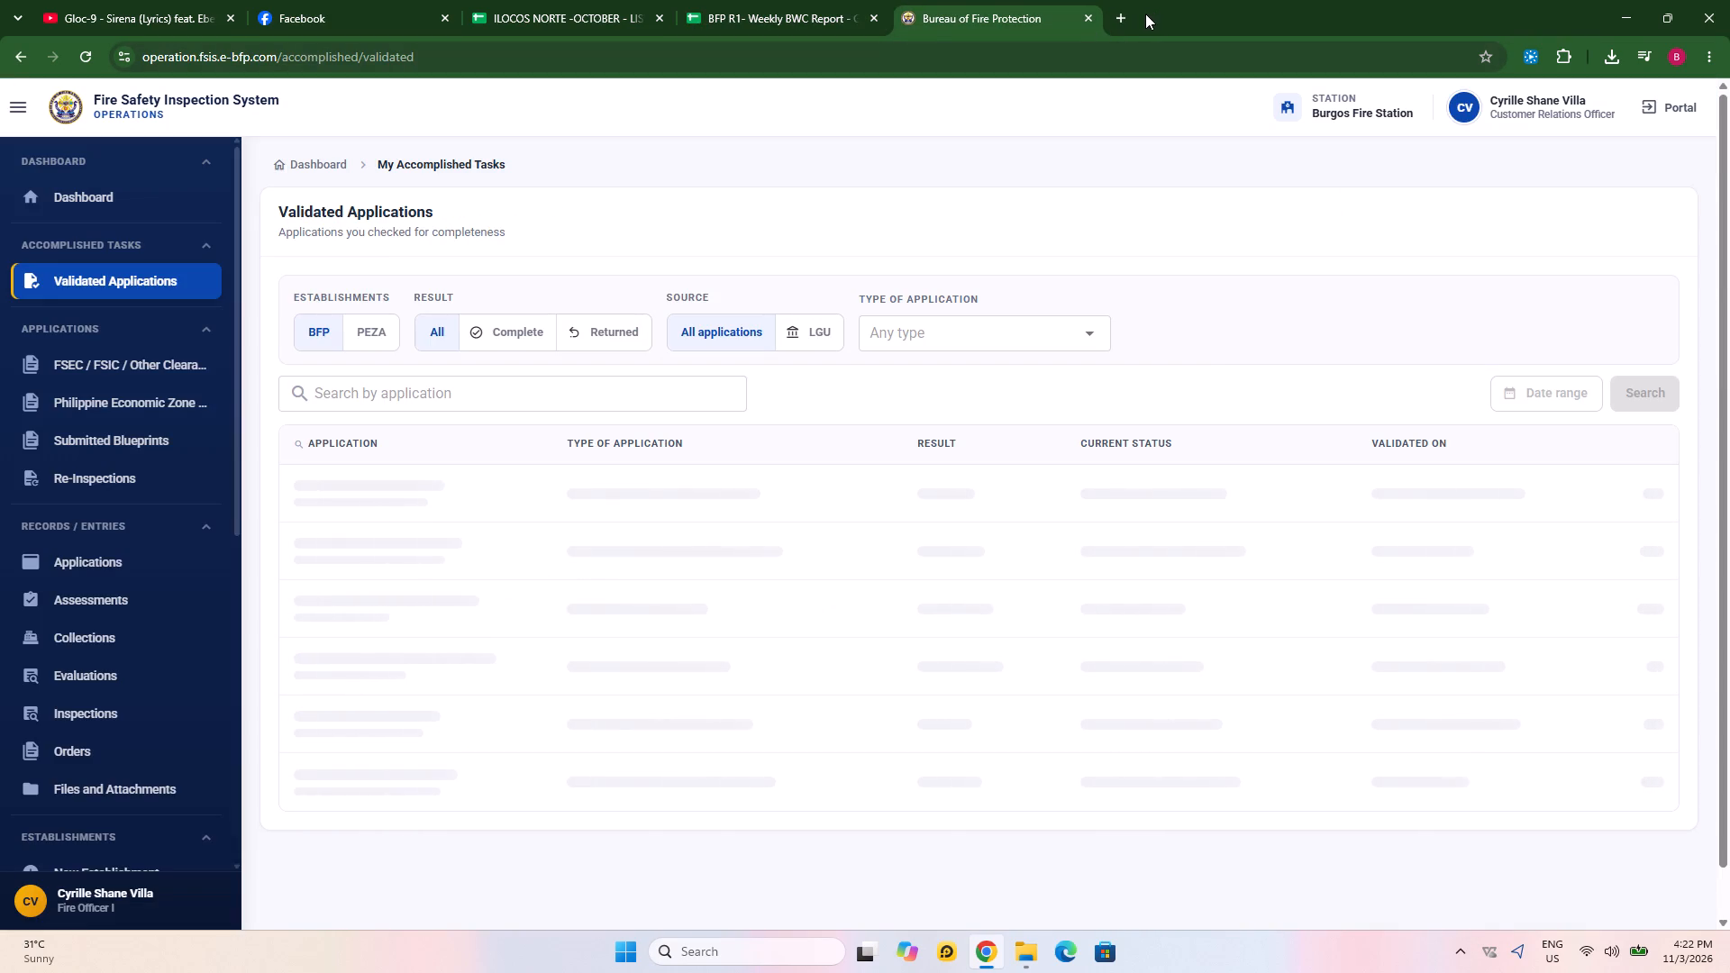
{"action": "left_click", "coordinate": [1132, 15]}
{"action": "left_click", "coordinate": [387, 95]}
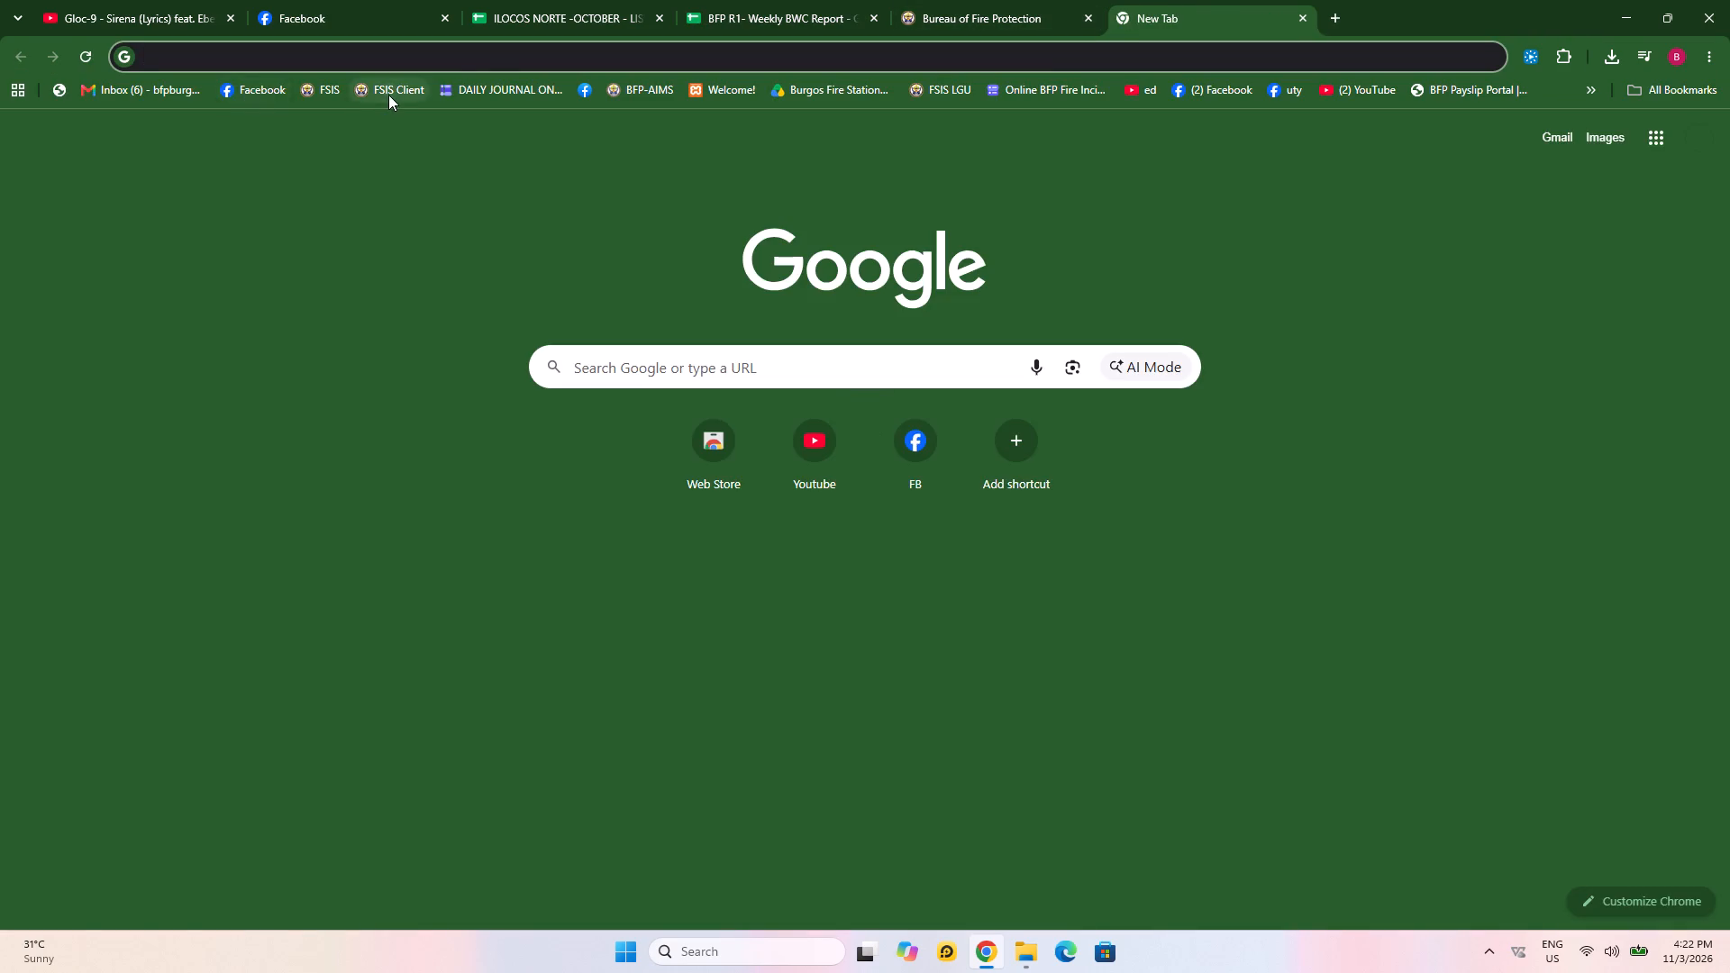
{"action": "left_click", "coordinate": [979, 0]}
{"action": "left_click", "coordinate": [1174, 9]}
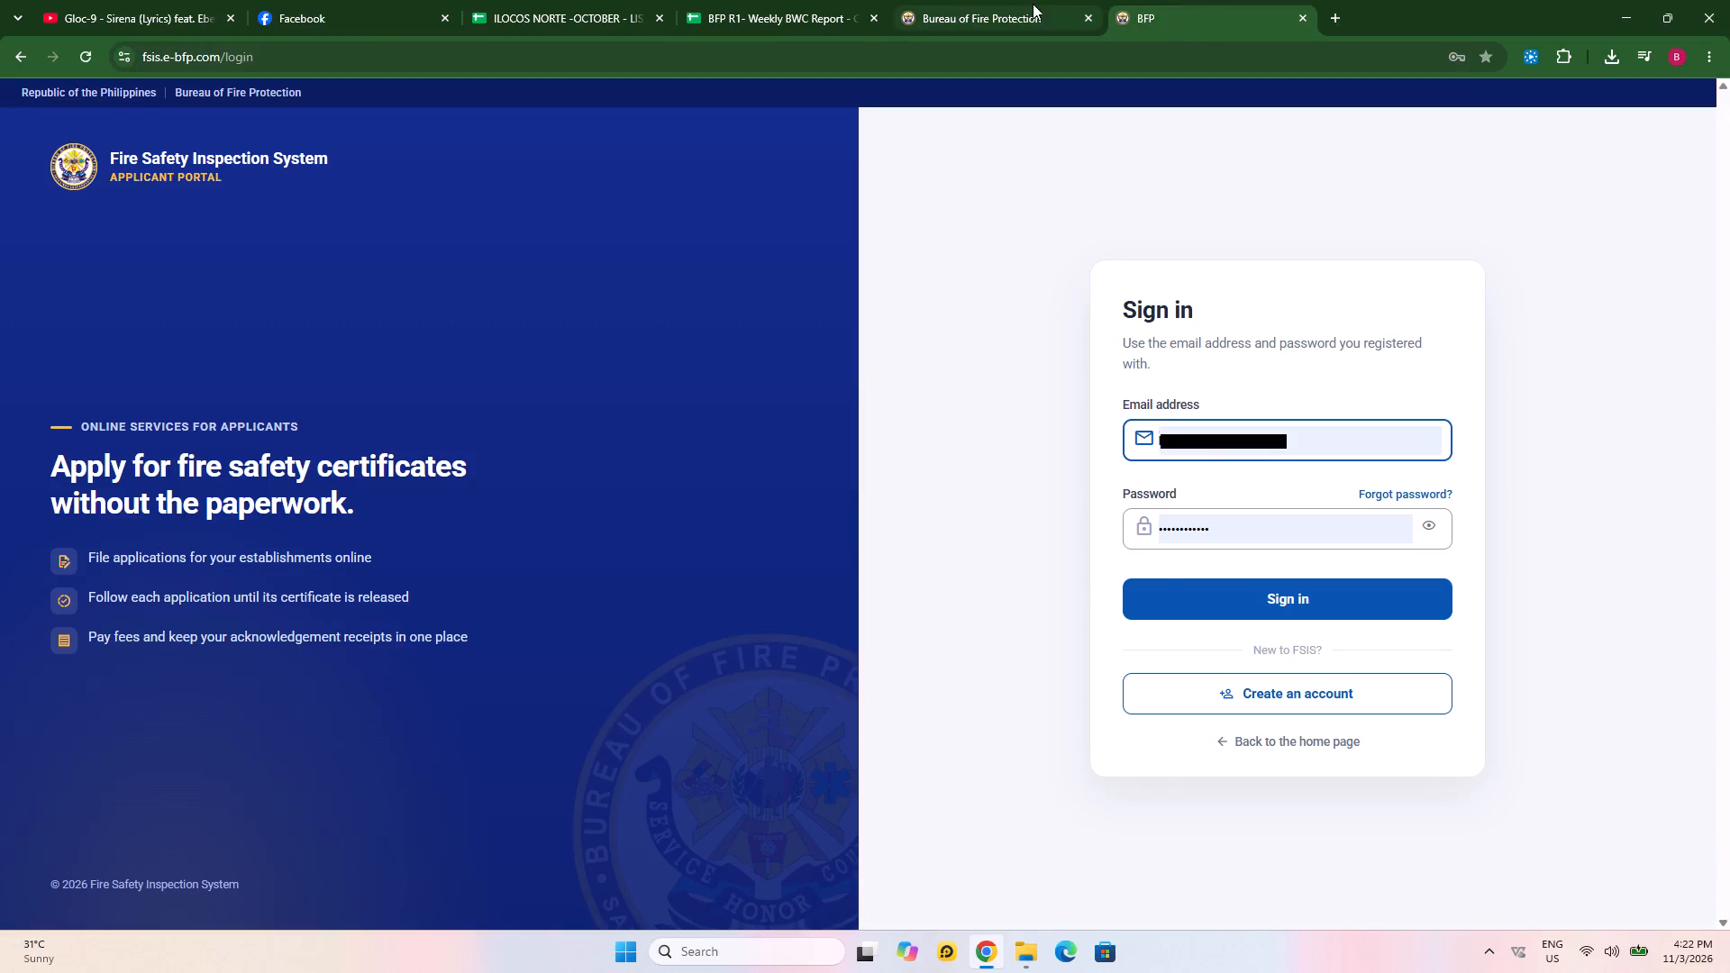
{"action": "left_click", "coordinate": [1170, 595]}
Look through the operations site's pending applications, application records, assessments and validated applications.
{"action": "left_click", "coordinate": [956, 0]}
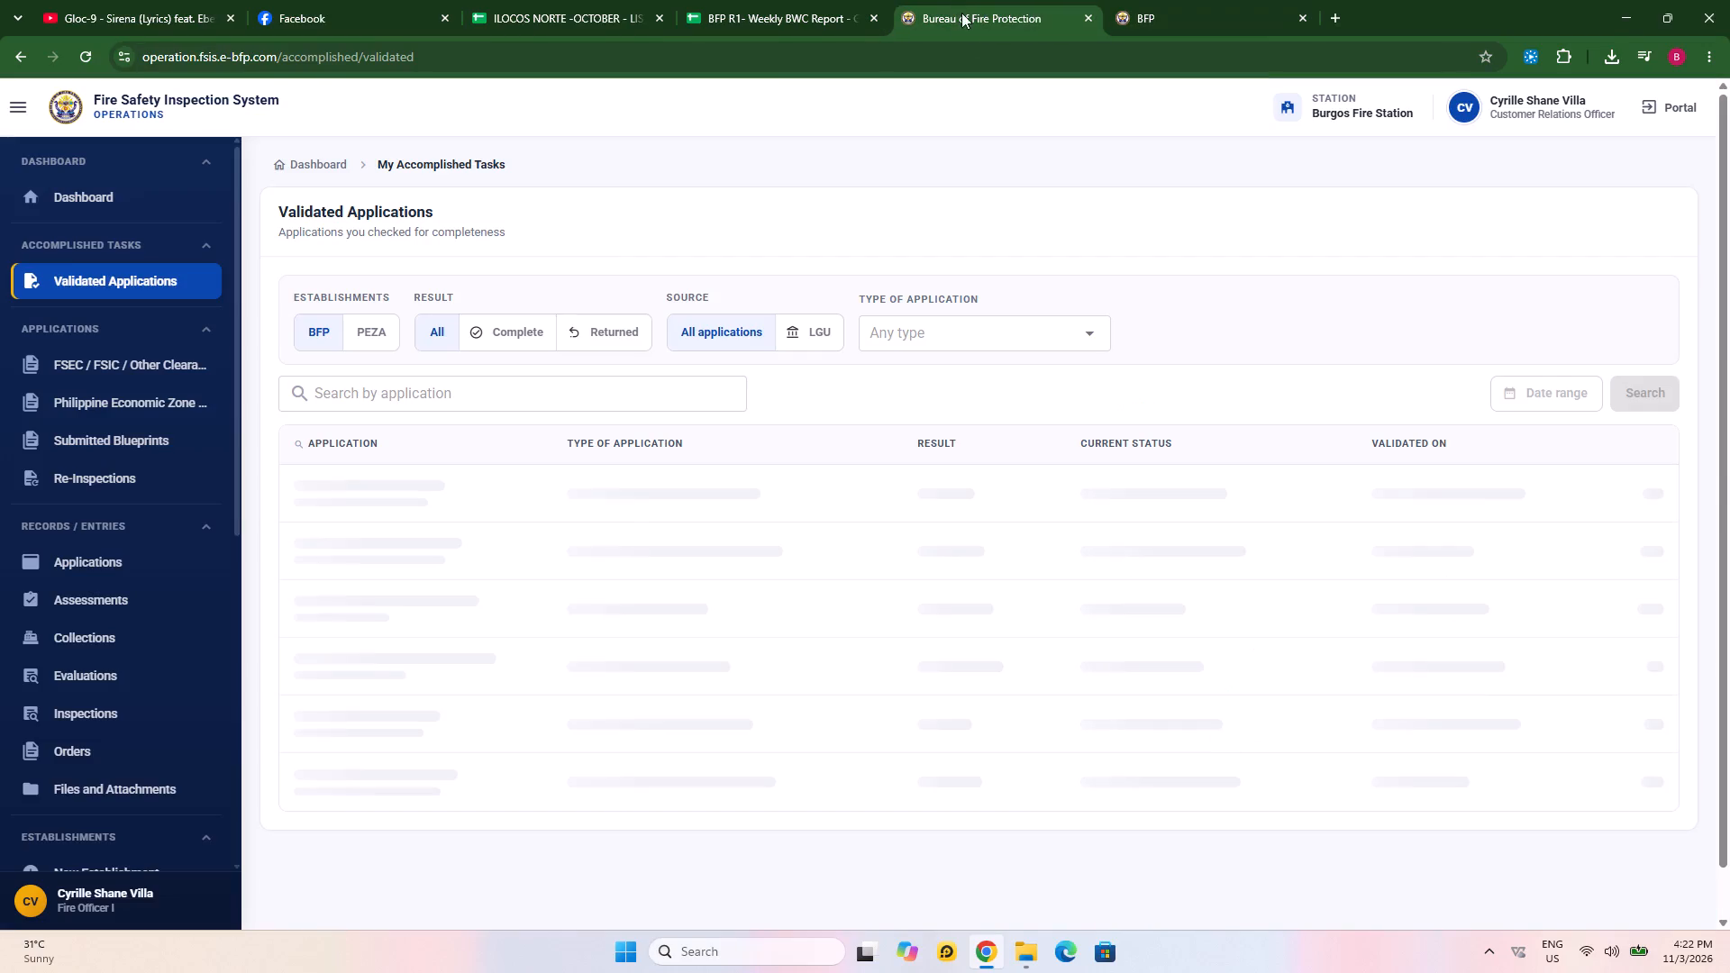
{"action": "left_click", "coordinate": [68, 369]}
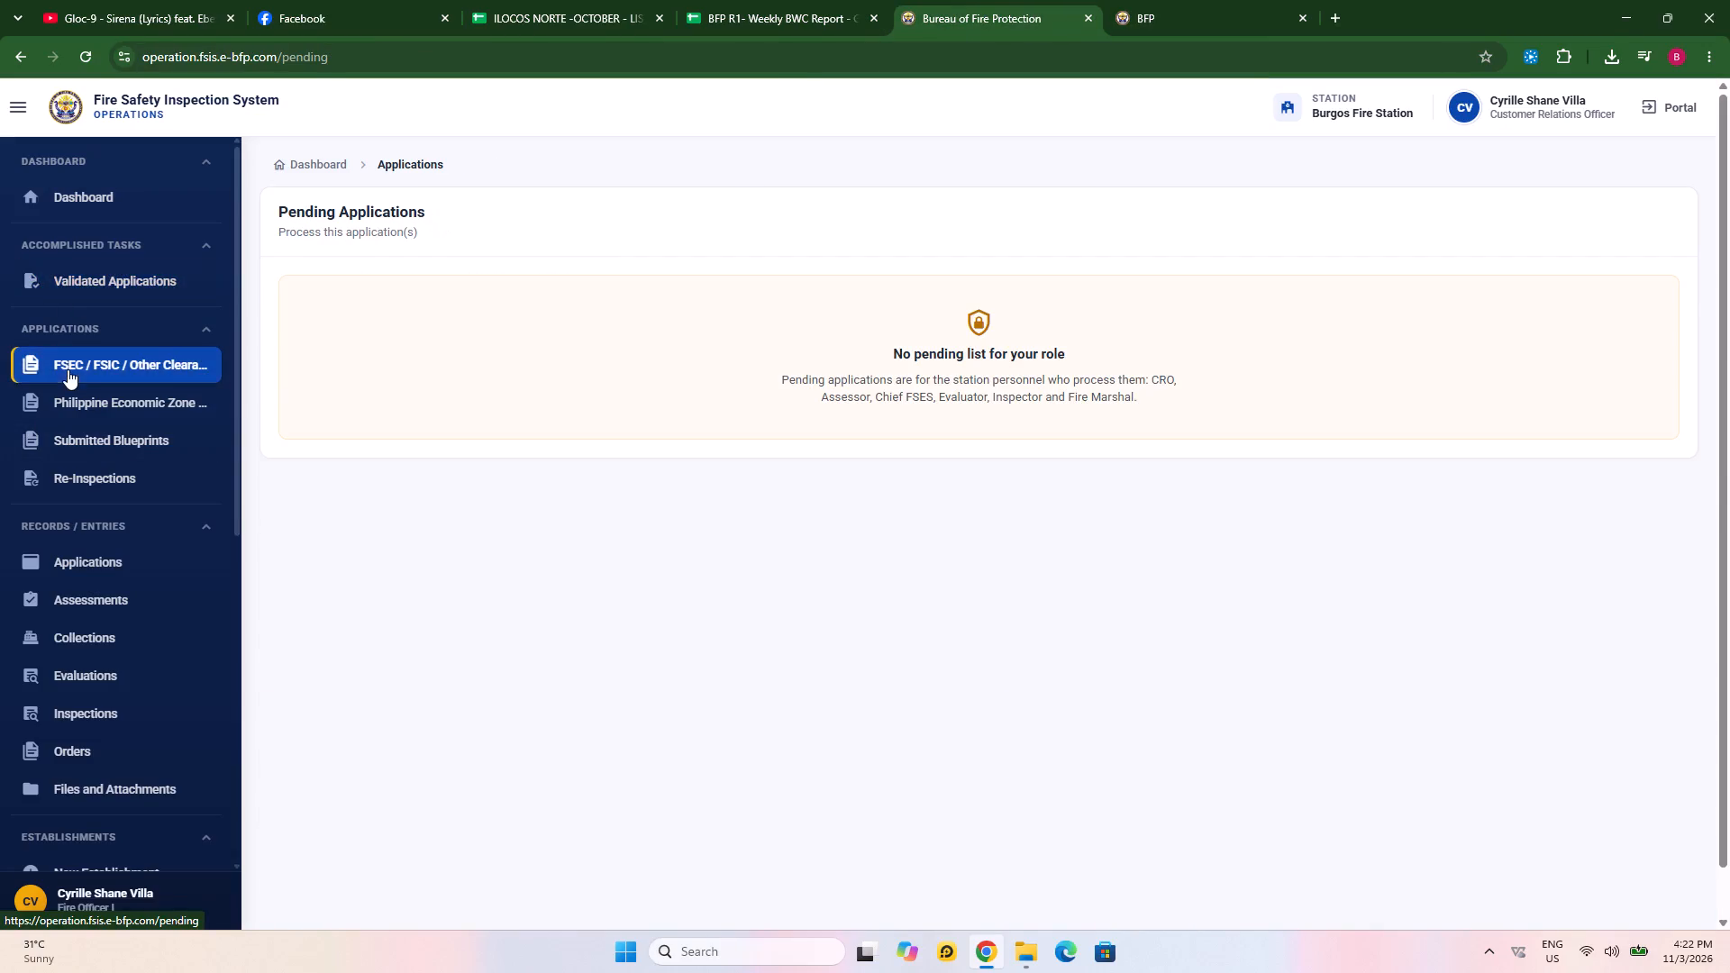
{"action": "left_click", "coordinate": [134, 277]}
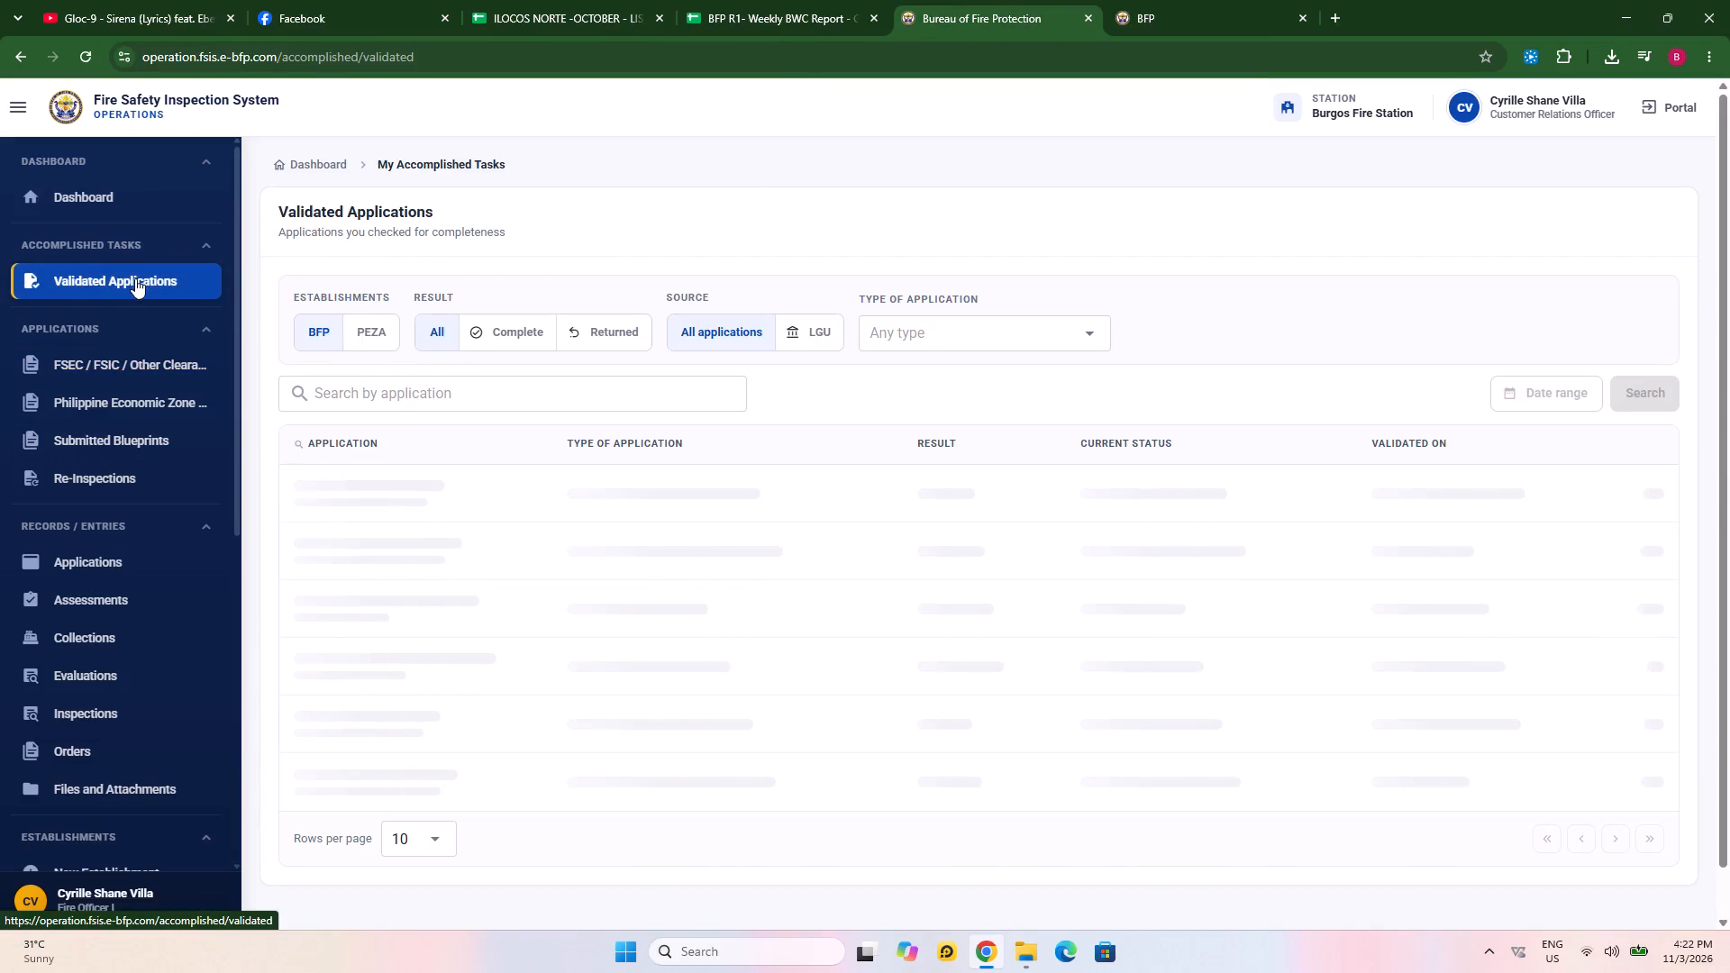
{"action": "left_click", "coordinate": [169, 562]}
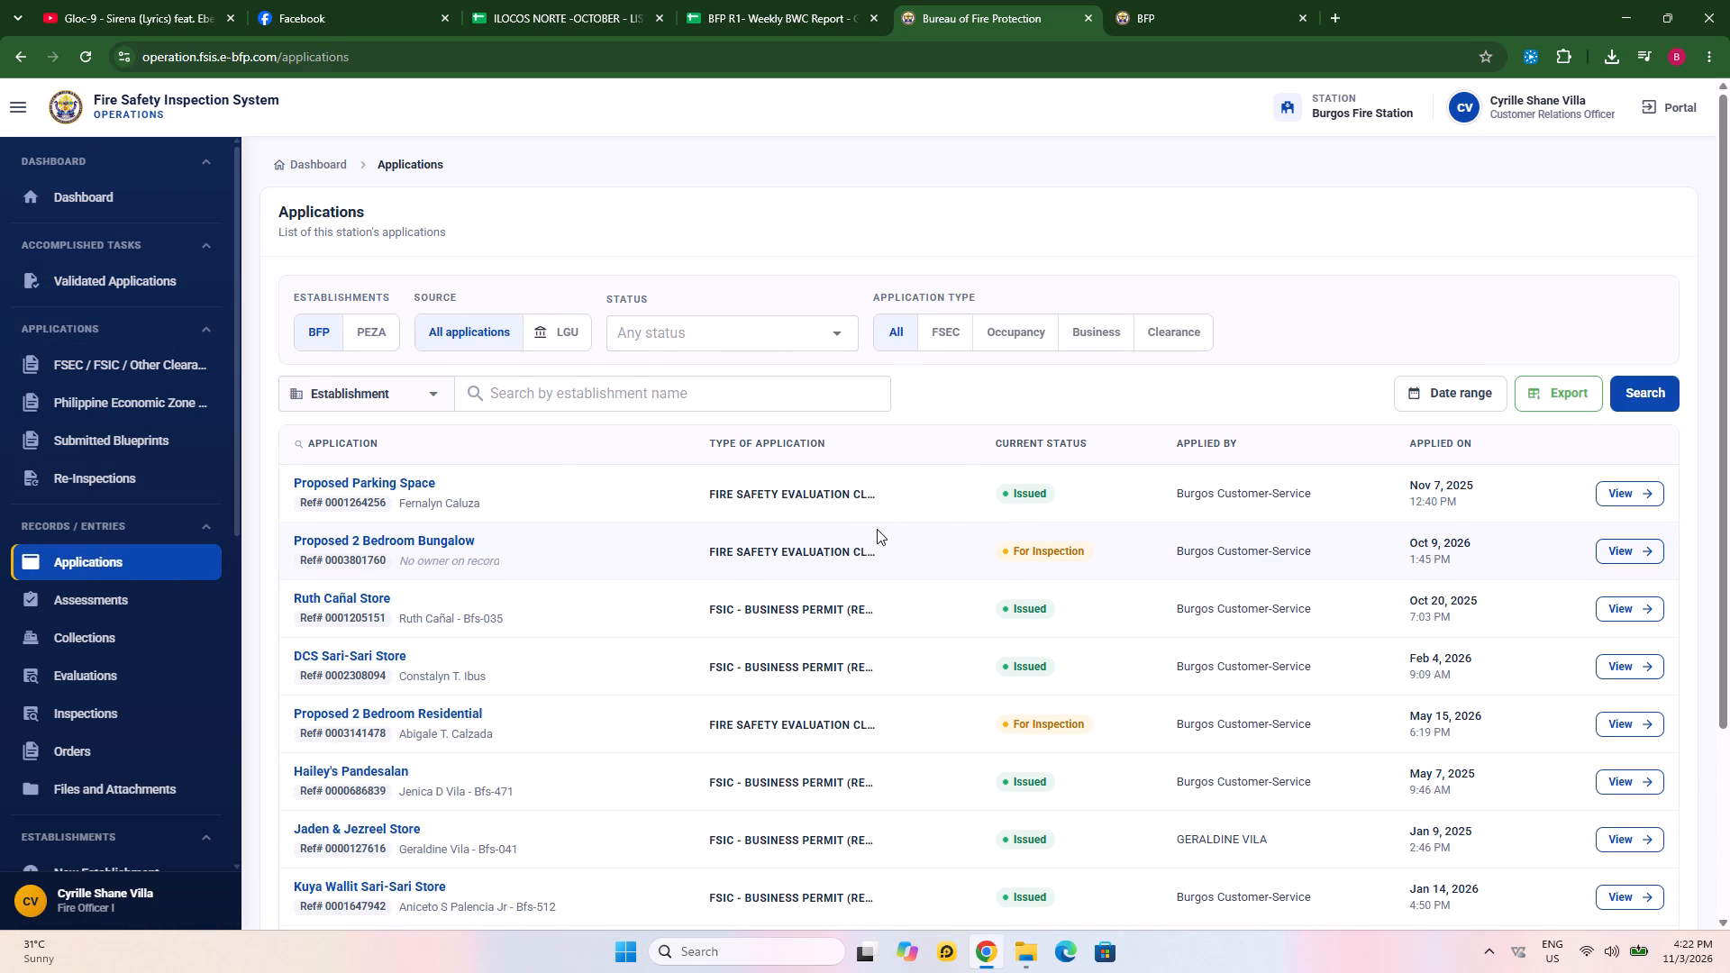
{"action": "left_click", "coordinate": [46, 611]}
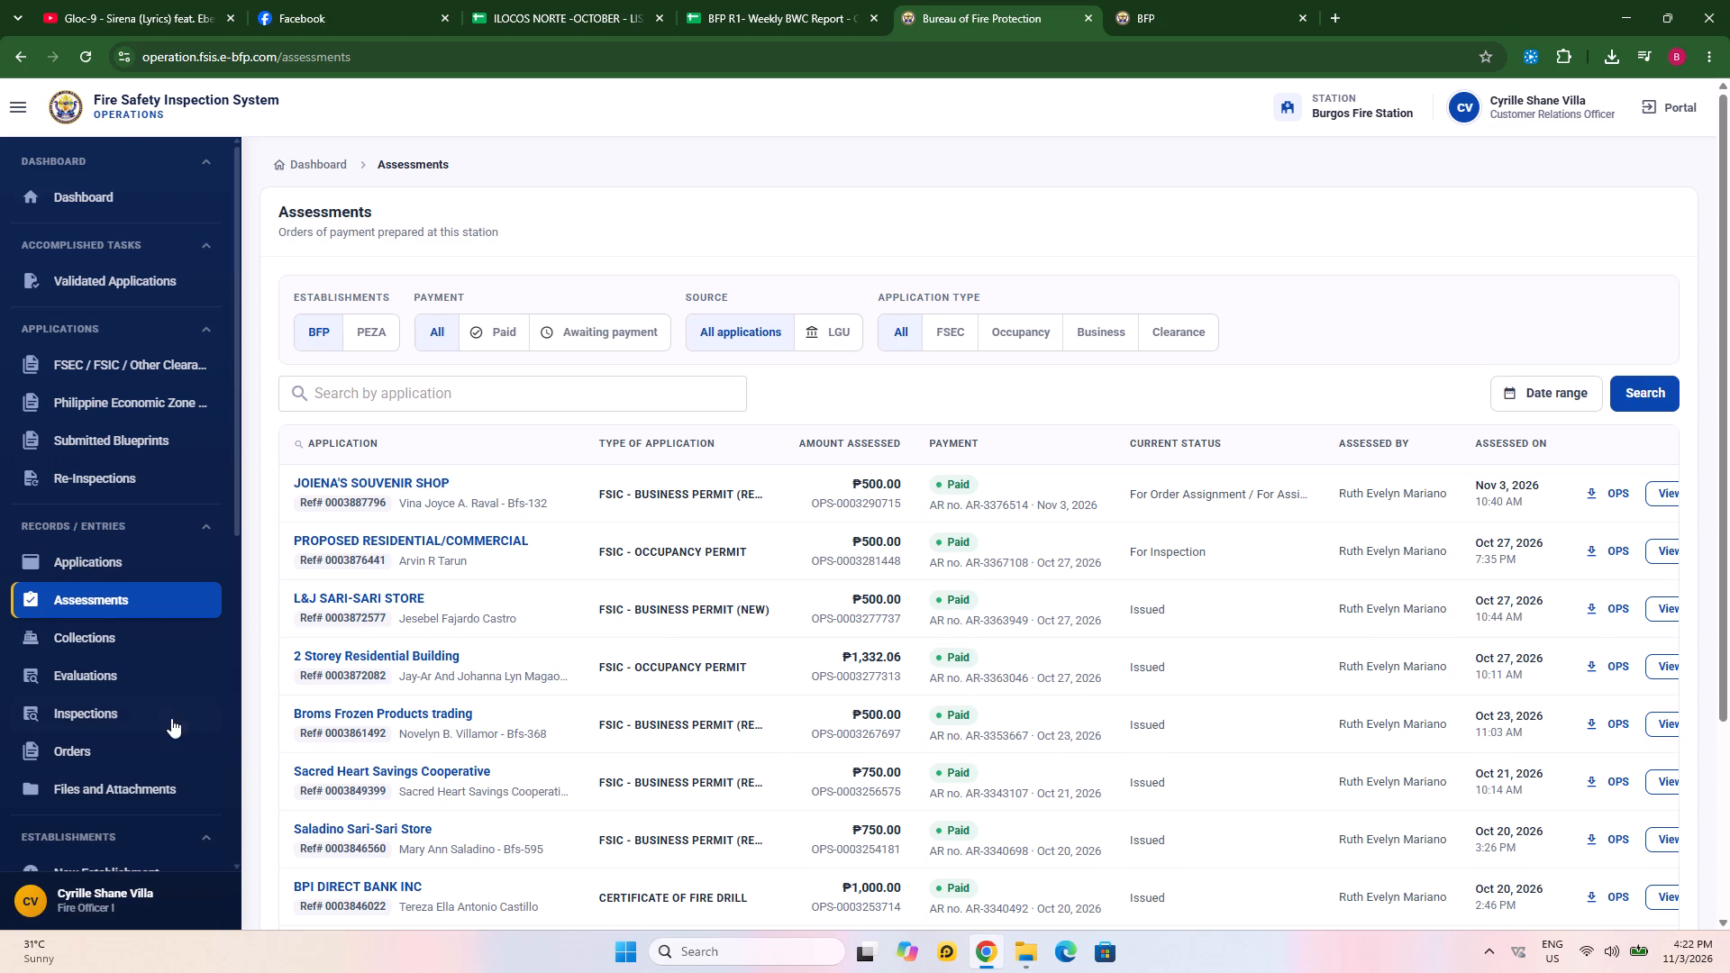
{"action": "left_click", "coordinate": [133, 278]}
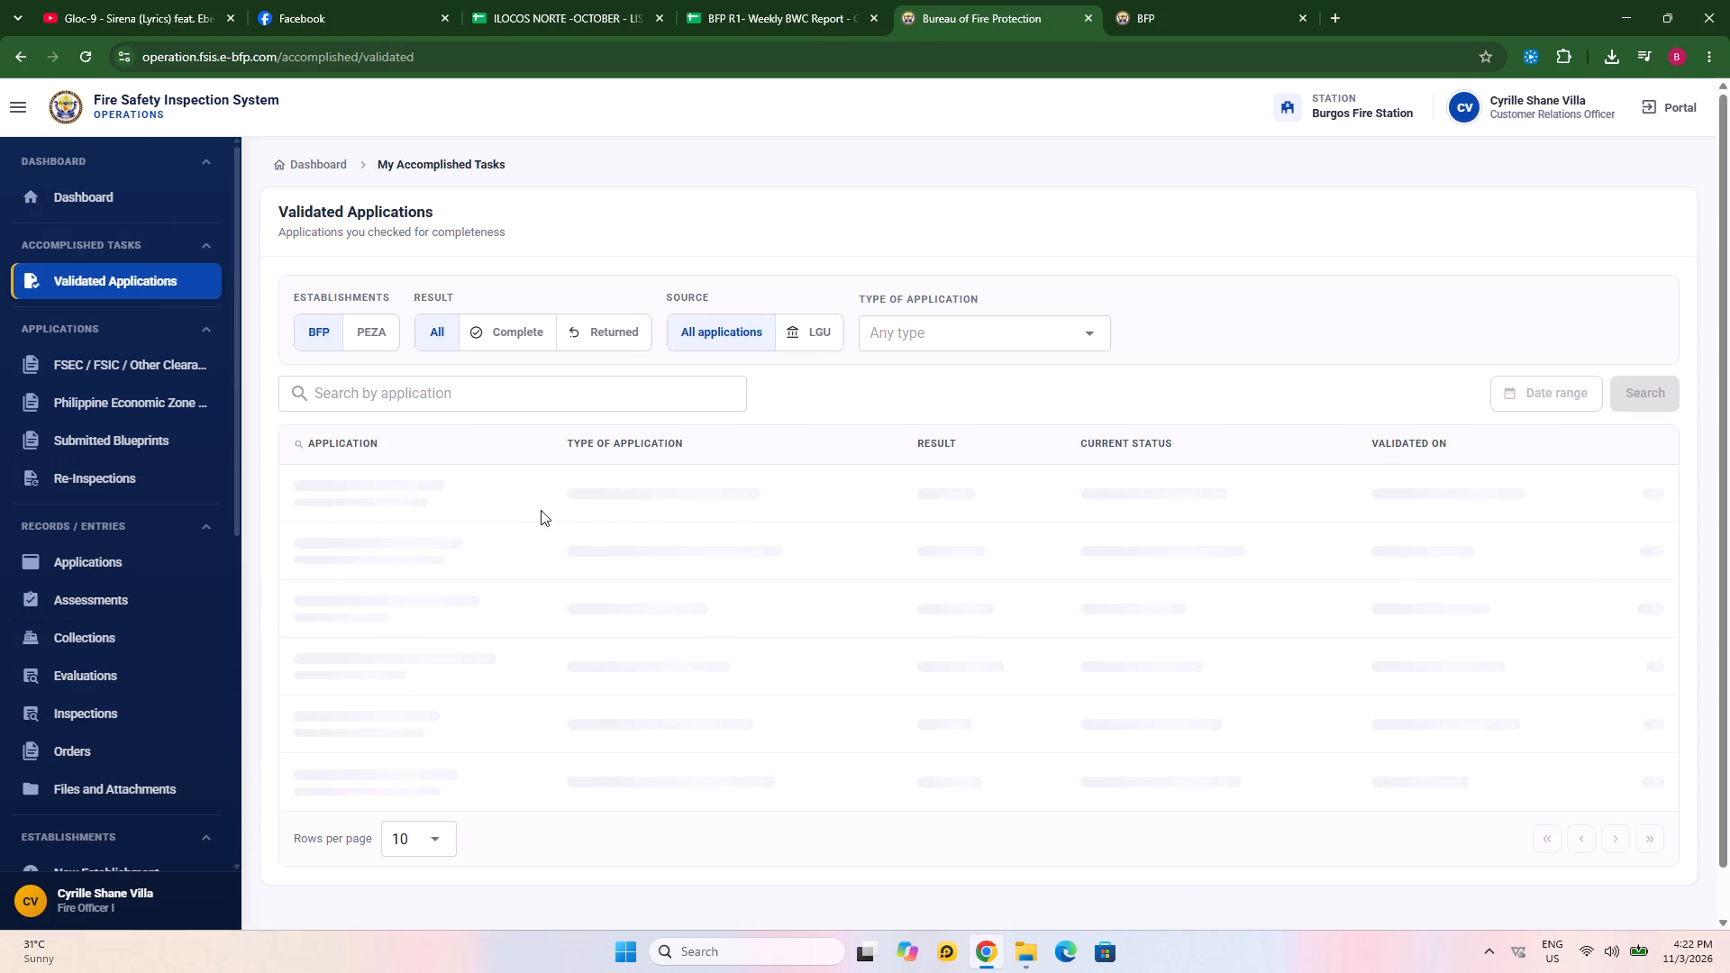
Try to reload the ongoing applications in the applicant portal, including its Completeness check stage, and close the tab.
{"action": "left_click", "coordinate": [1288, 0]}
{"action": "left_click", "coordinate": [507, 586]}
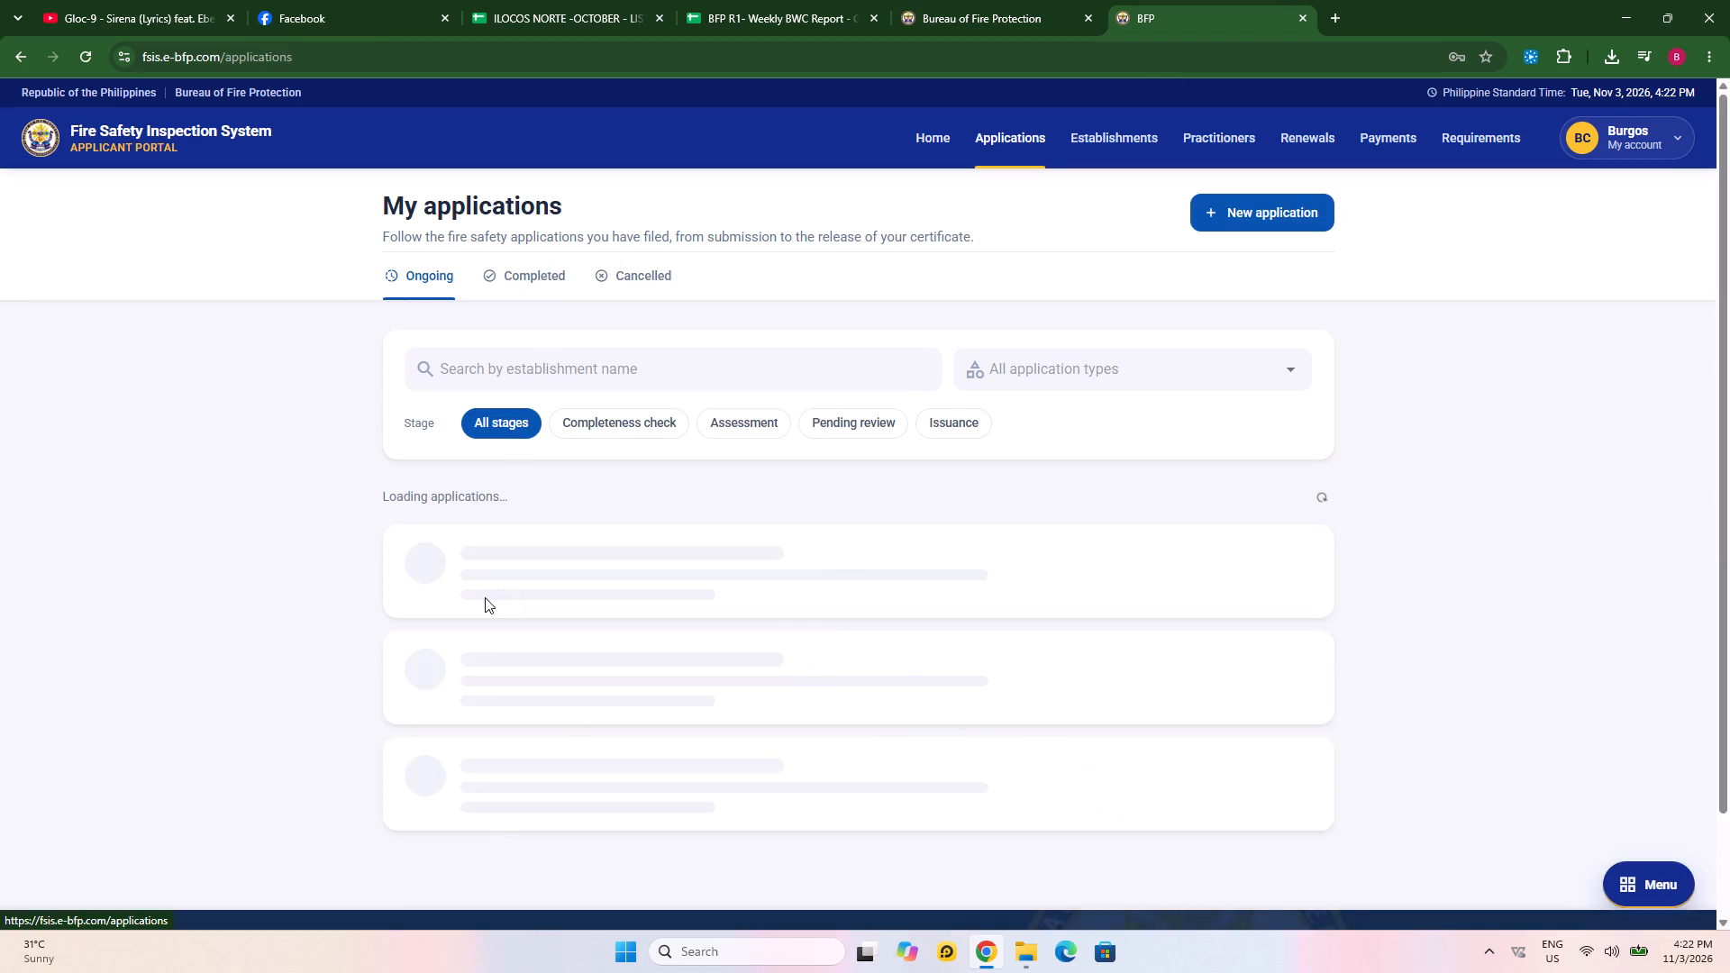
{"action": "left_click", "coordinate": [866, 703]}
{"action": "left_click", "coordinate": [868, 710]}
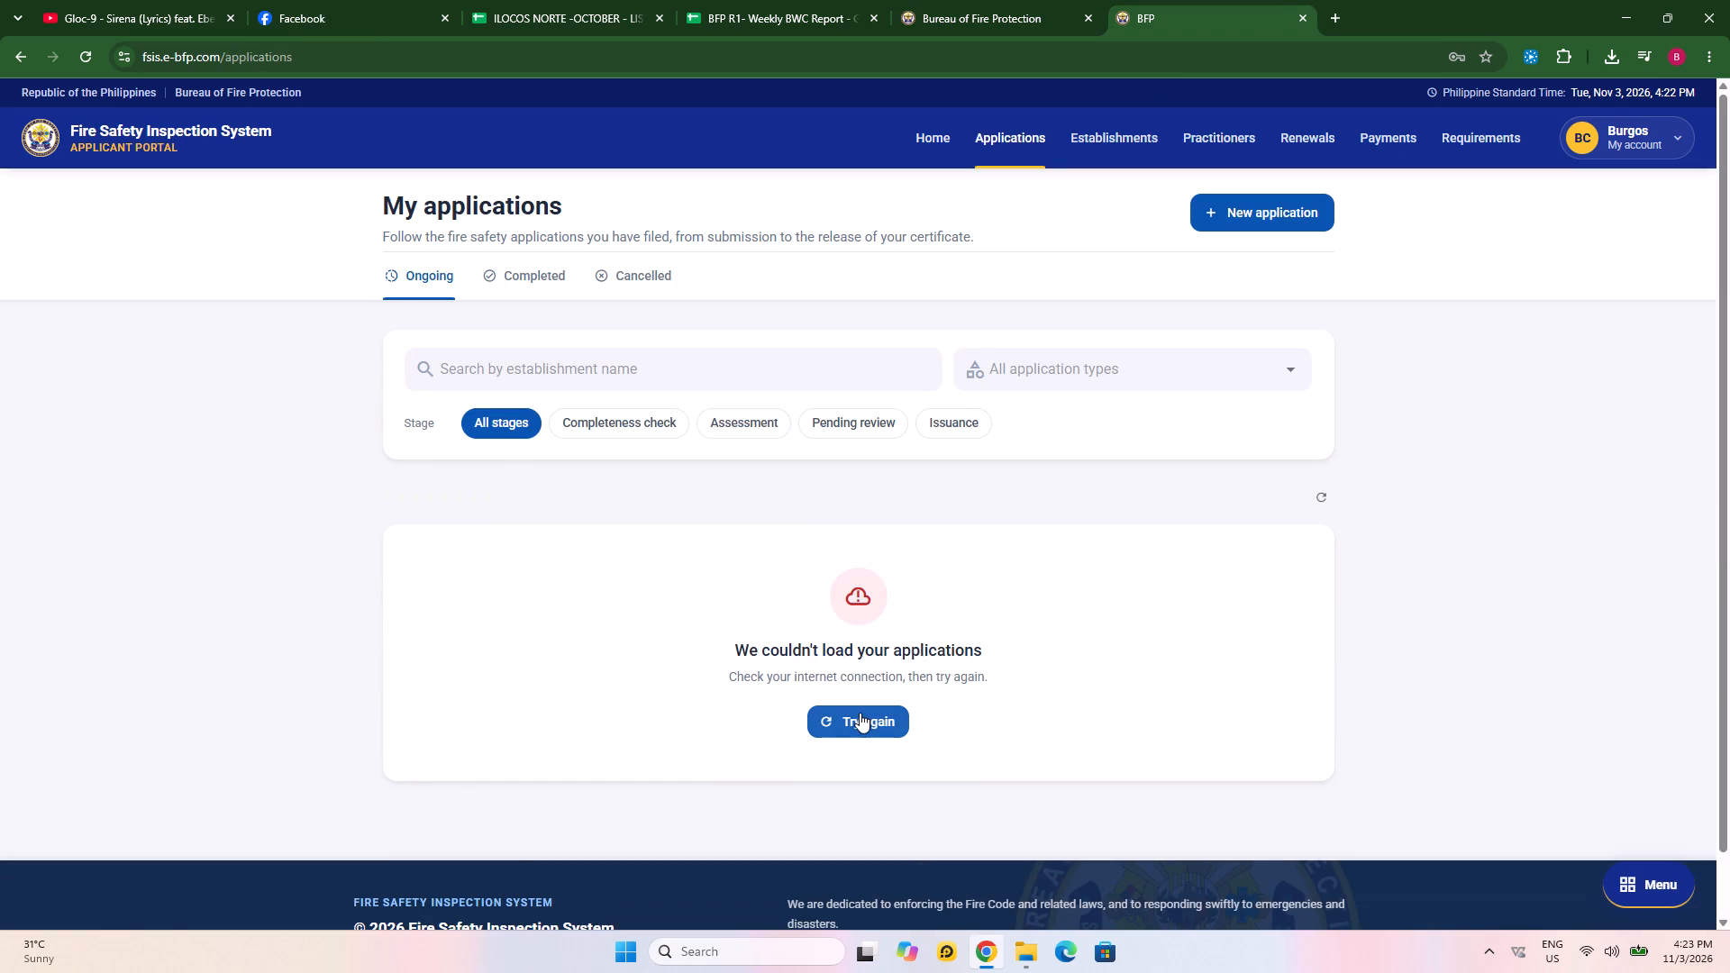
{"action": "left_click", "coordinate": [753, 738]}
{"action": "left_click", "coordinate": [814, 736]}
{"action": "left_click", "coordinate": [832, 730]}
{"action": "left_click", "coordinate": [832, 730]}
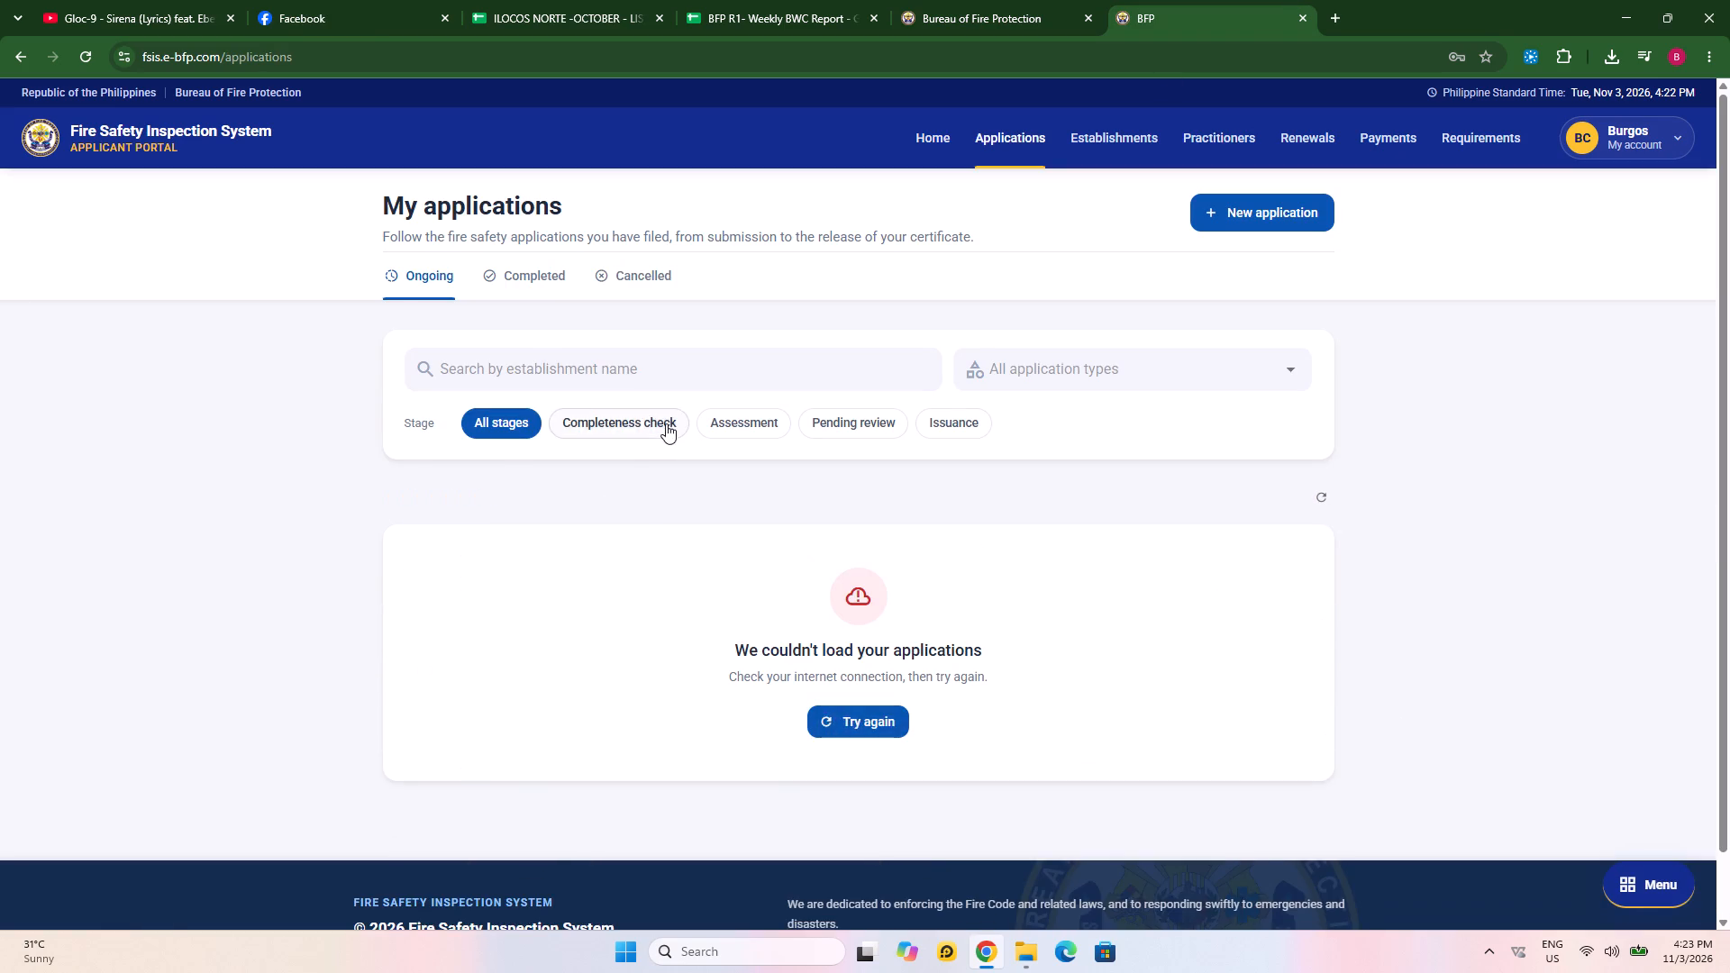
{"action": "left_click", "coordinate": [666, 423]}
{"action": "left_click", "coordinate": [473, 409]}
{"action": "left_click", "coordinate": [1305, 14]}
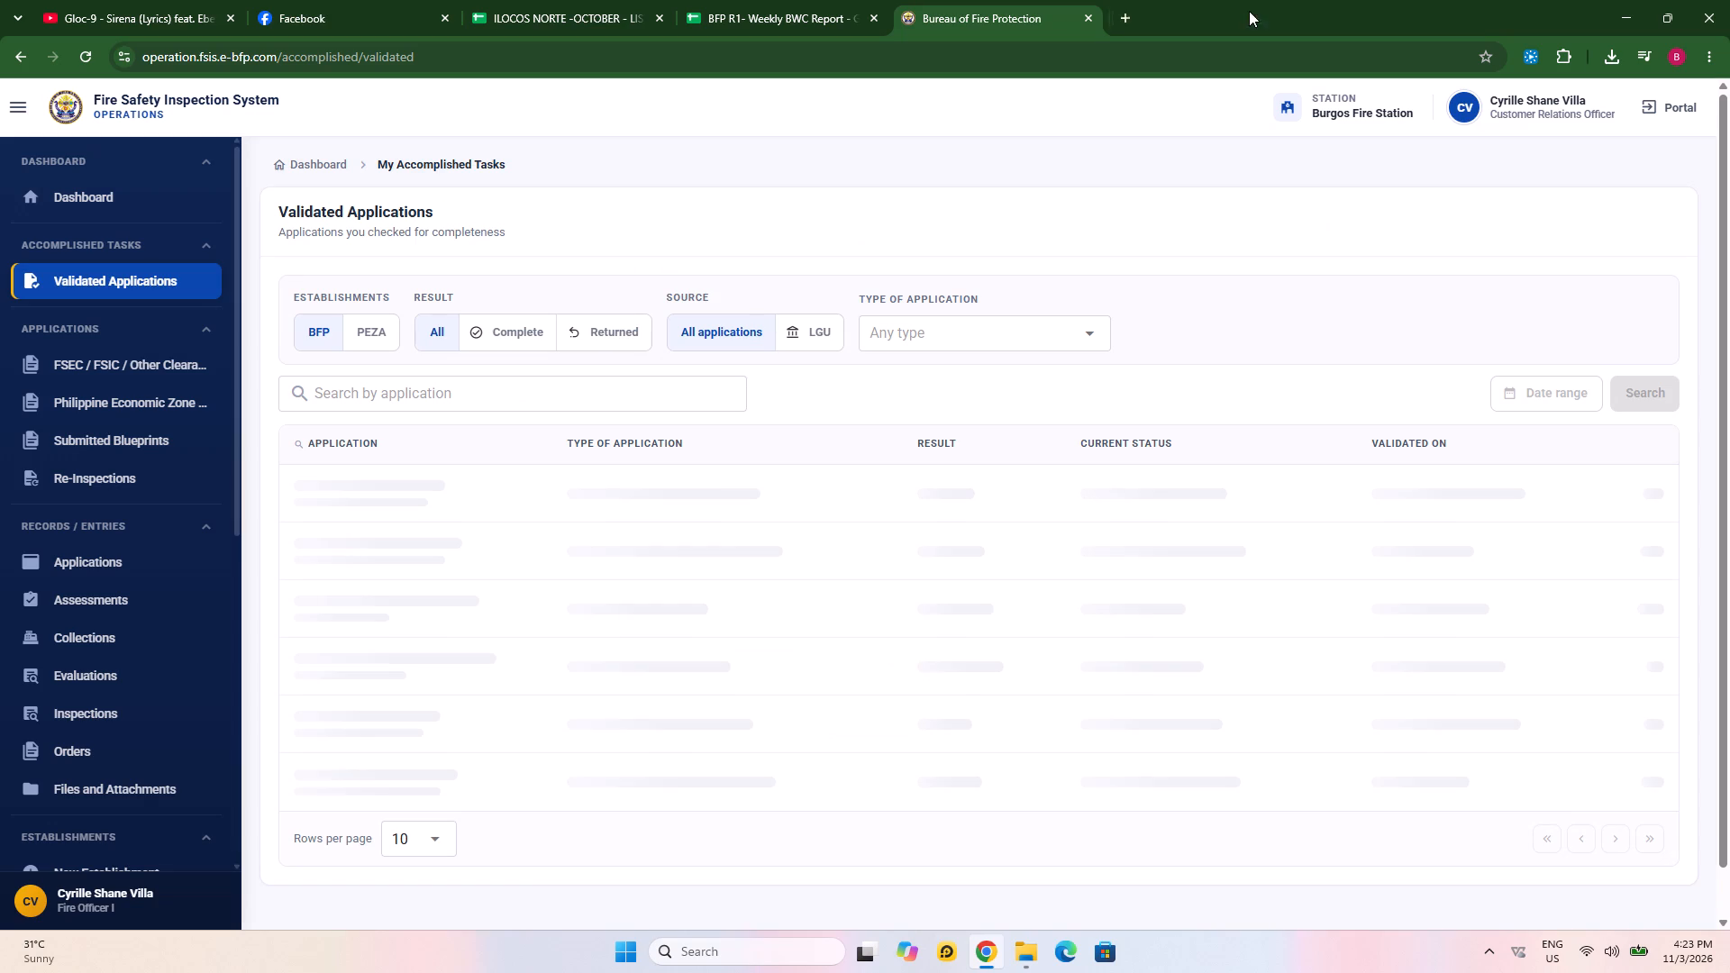
Open the FSIS Client bookmark in a new tab and sign in to the applicant portal with the saved credentials.
{"action": "left_click", "coordinate": [1134, 15]}
{"action": "left_click", "coordinate": [1128, 15]}
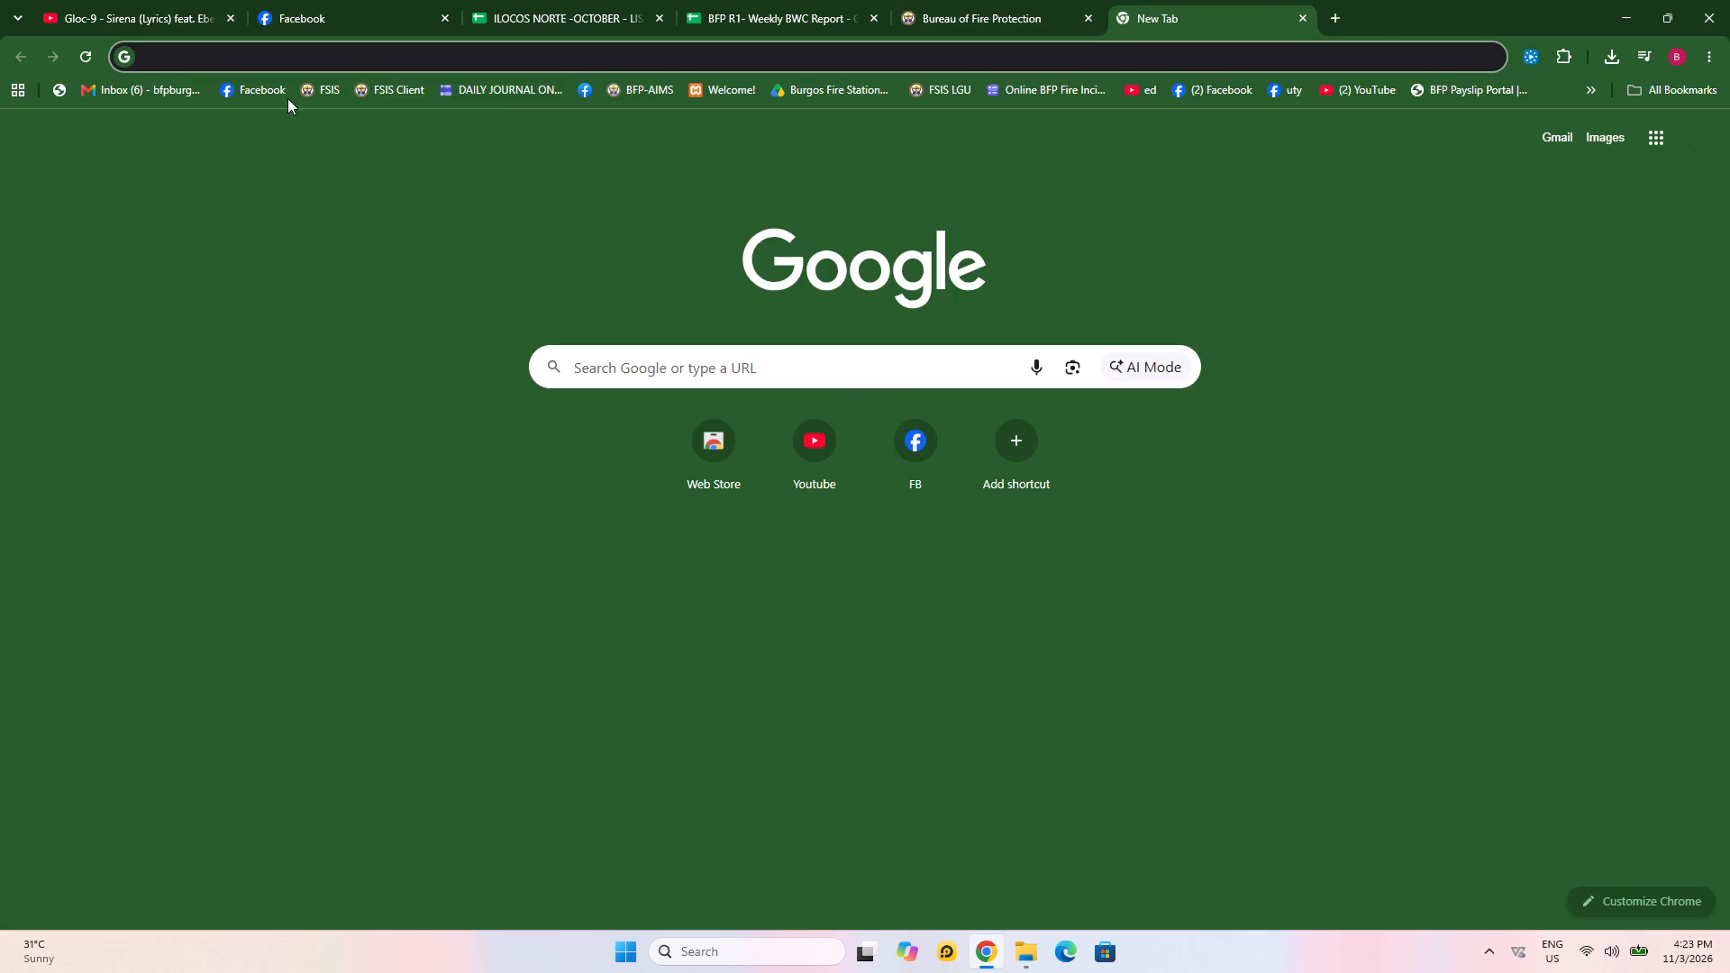
{"action": "left_click", "coordinate": [409, 85]}
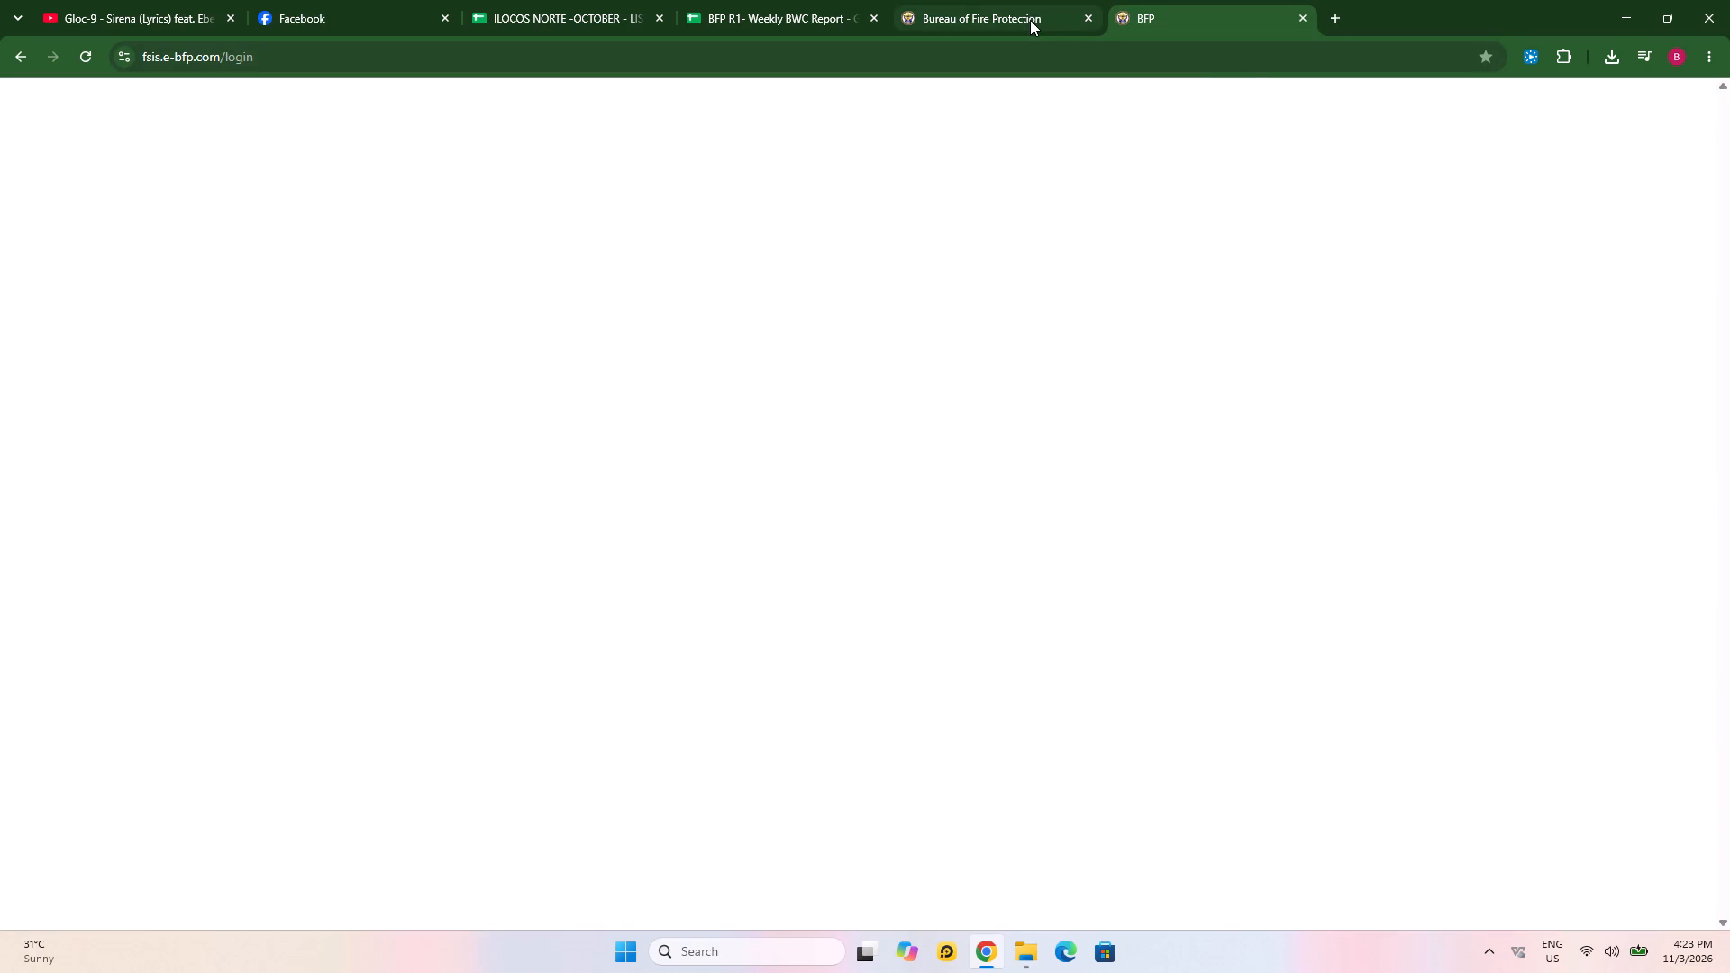
{"action": "left_click", "coordinate": [1314, 622]}
{"action": "left_click", "coordinate": [1316, 609]}
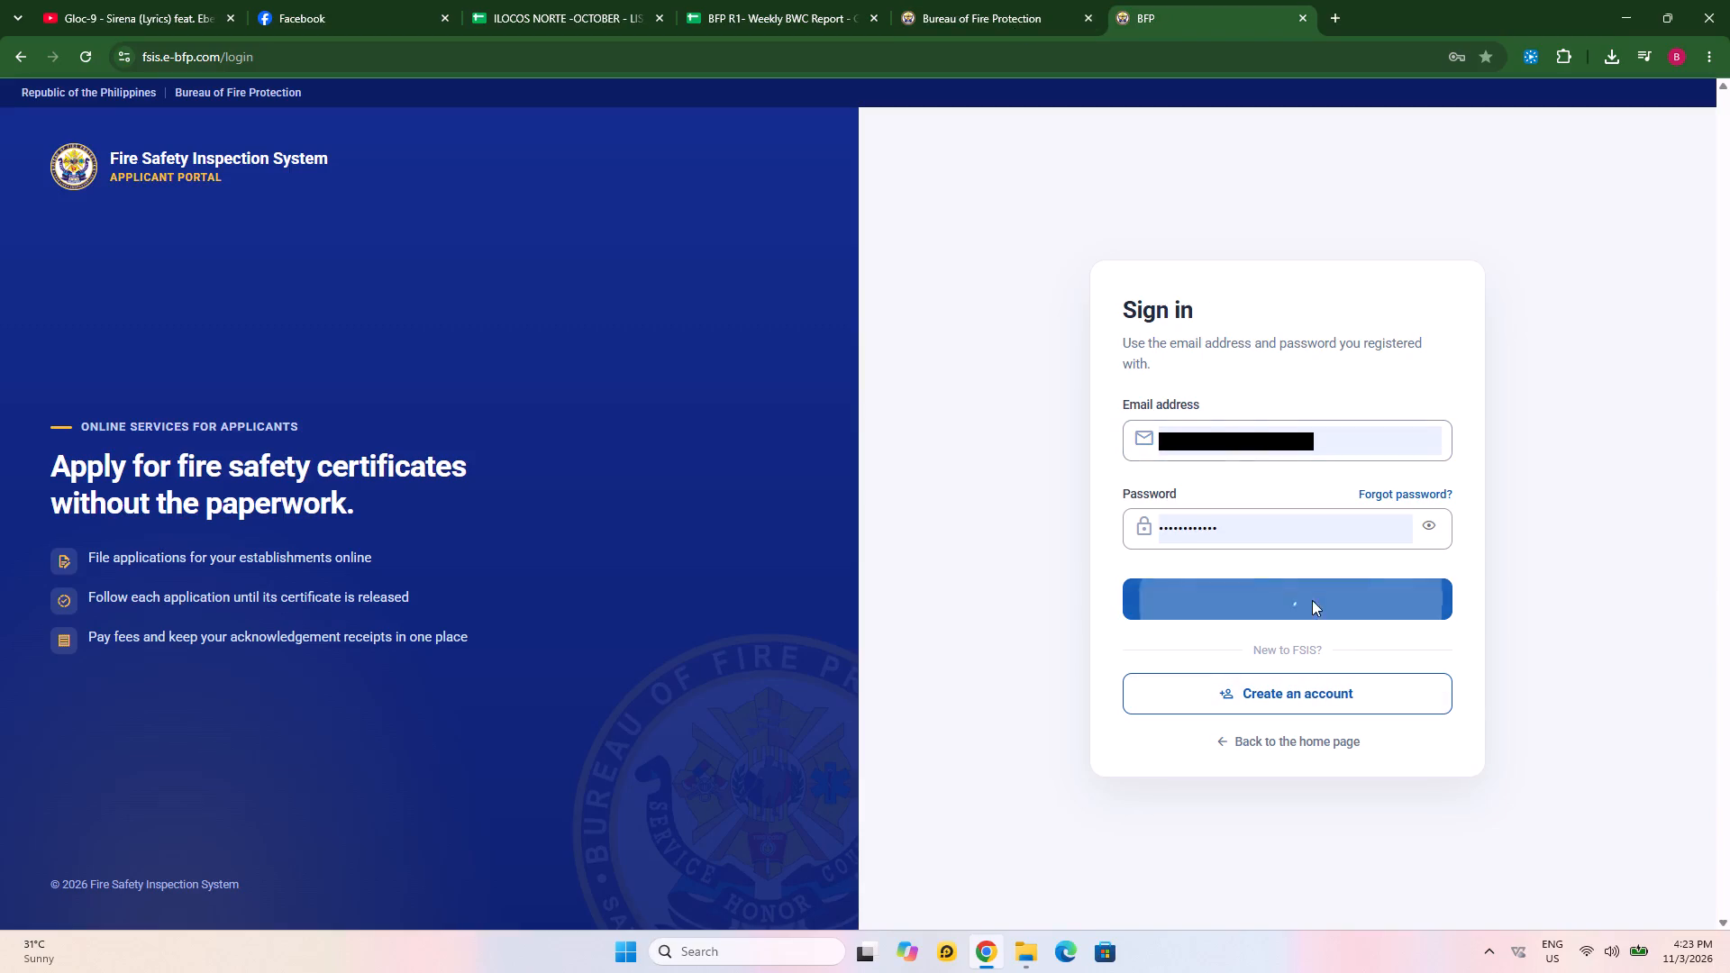
Check the operations site's pending FSEC/FSIC applications and the applicant portal's ongoing applications, trying the Completeness check and All stages filters.
{"action": "left_click", "coordinate": [930, 0]}
{"action": "left_click", "coordinate": [91, 359]}
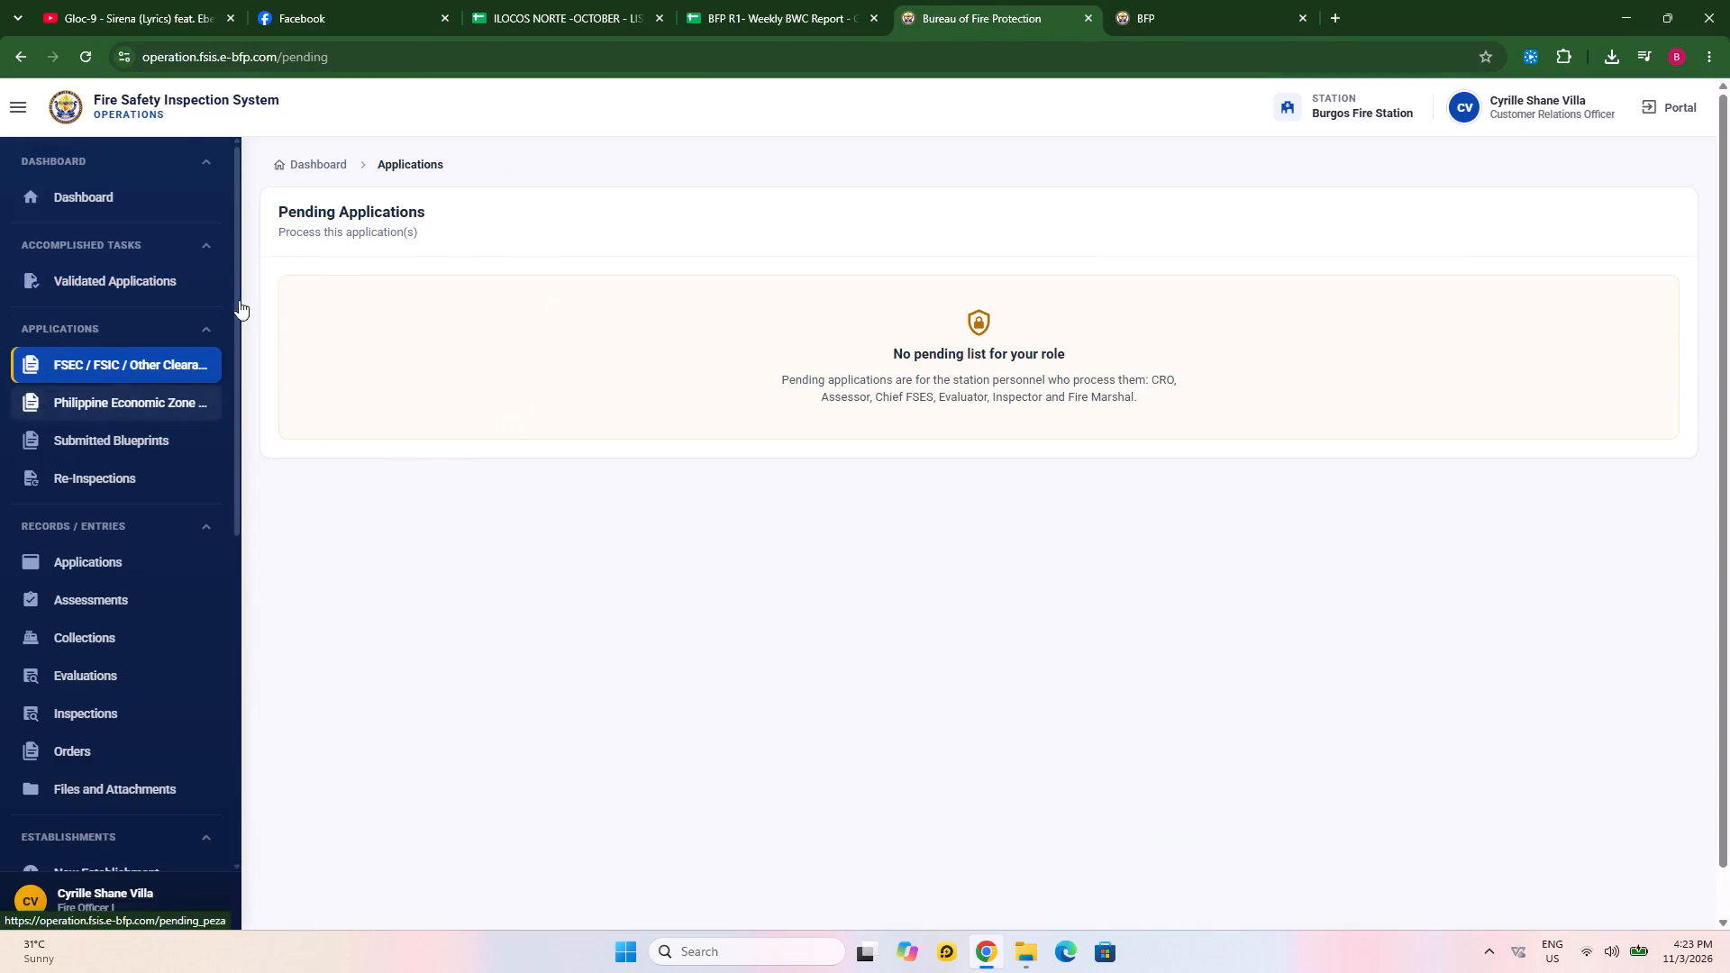
{"action": "left_click", "coordinate": [1234, 2]}
{"action": "left_click", "coordinate": [354, 523]}
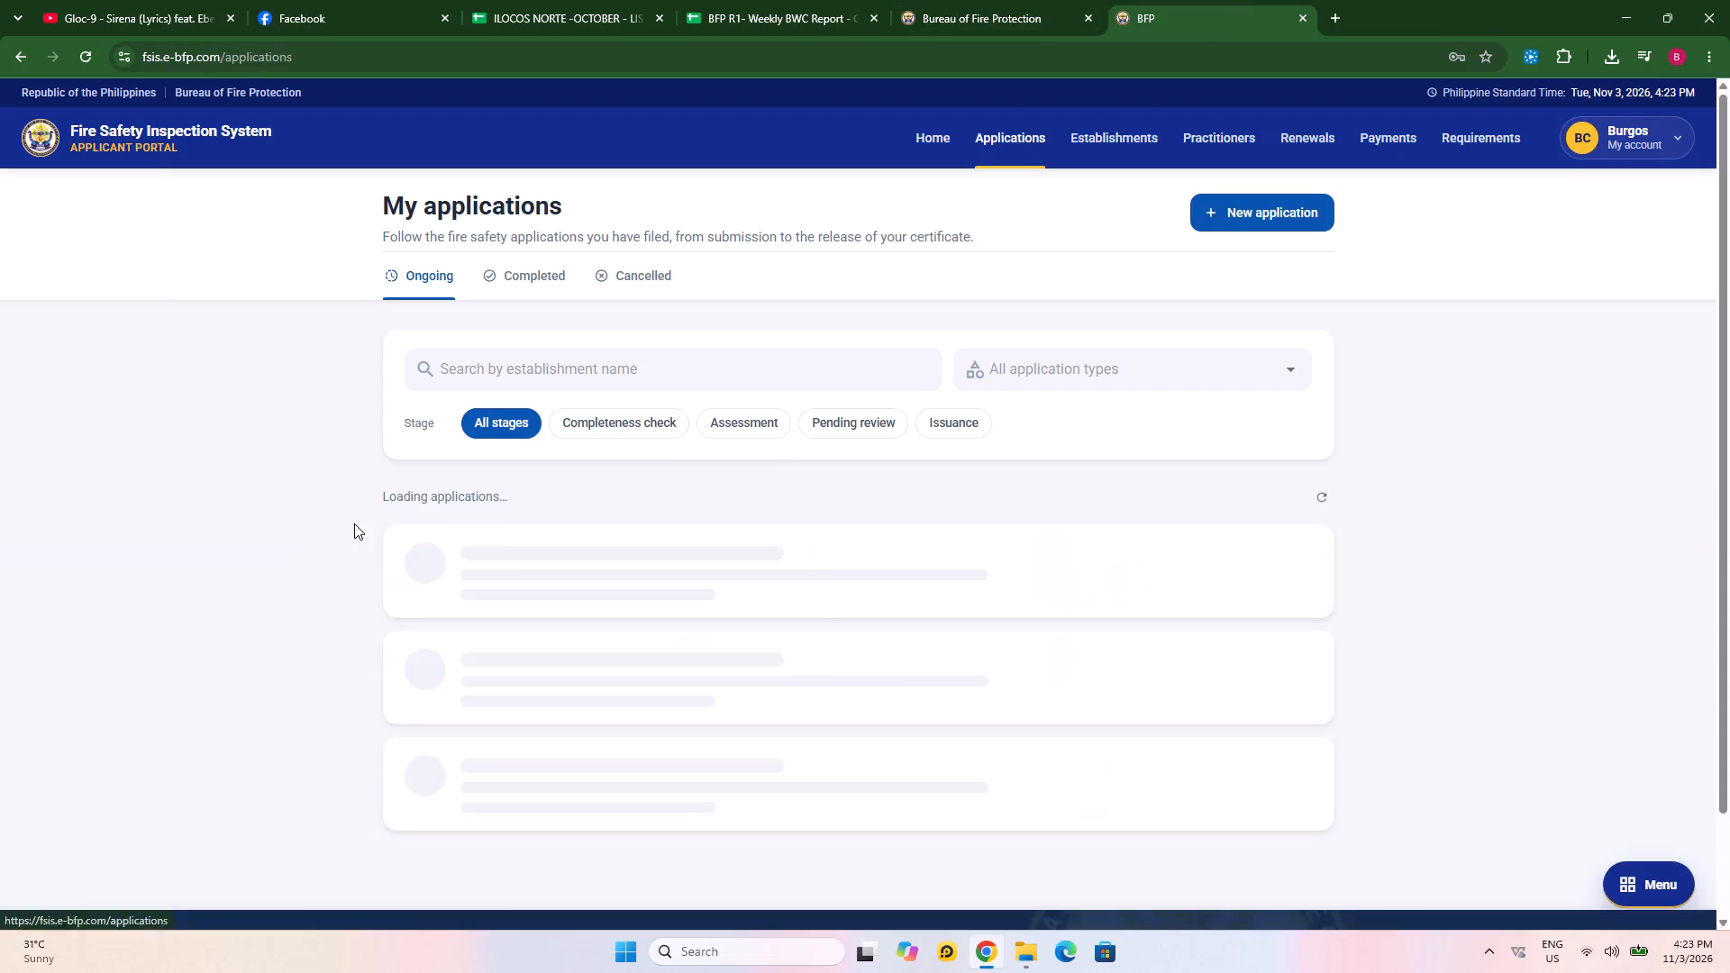
{"action": "left_click", "coordinate": [661, 414]}
{"action": "left_click", "coordinate": [533, 423]}
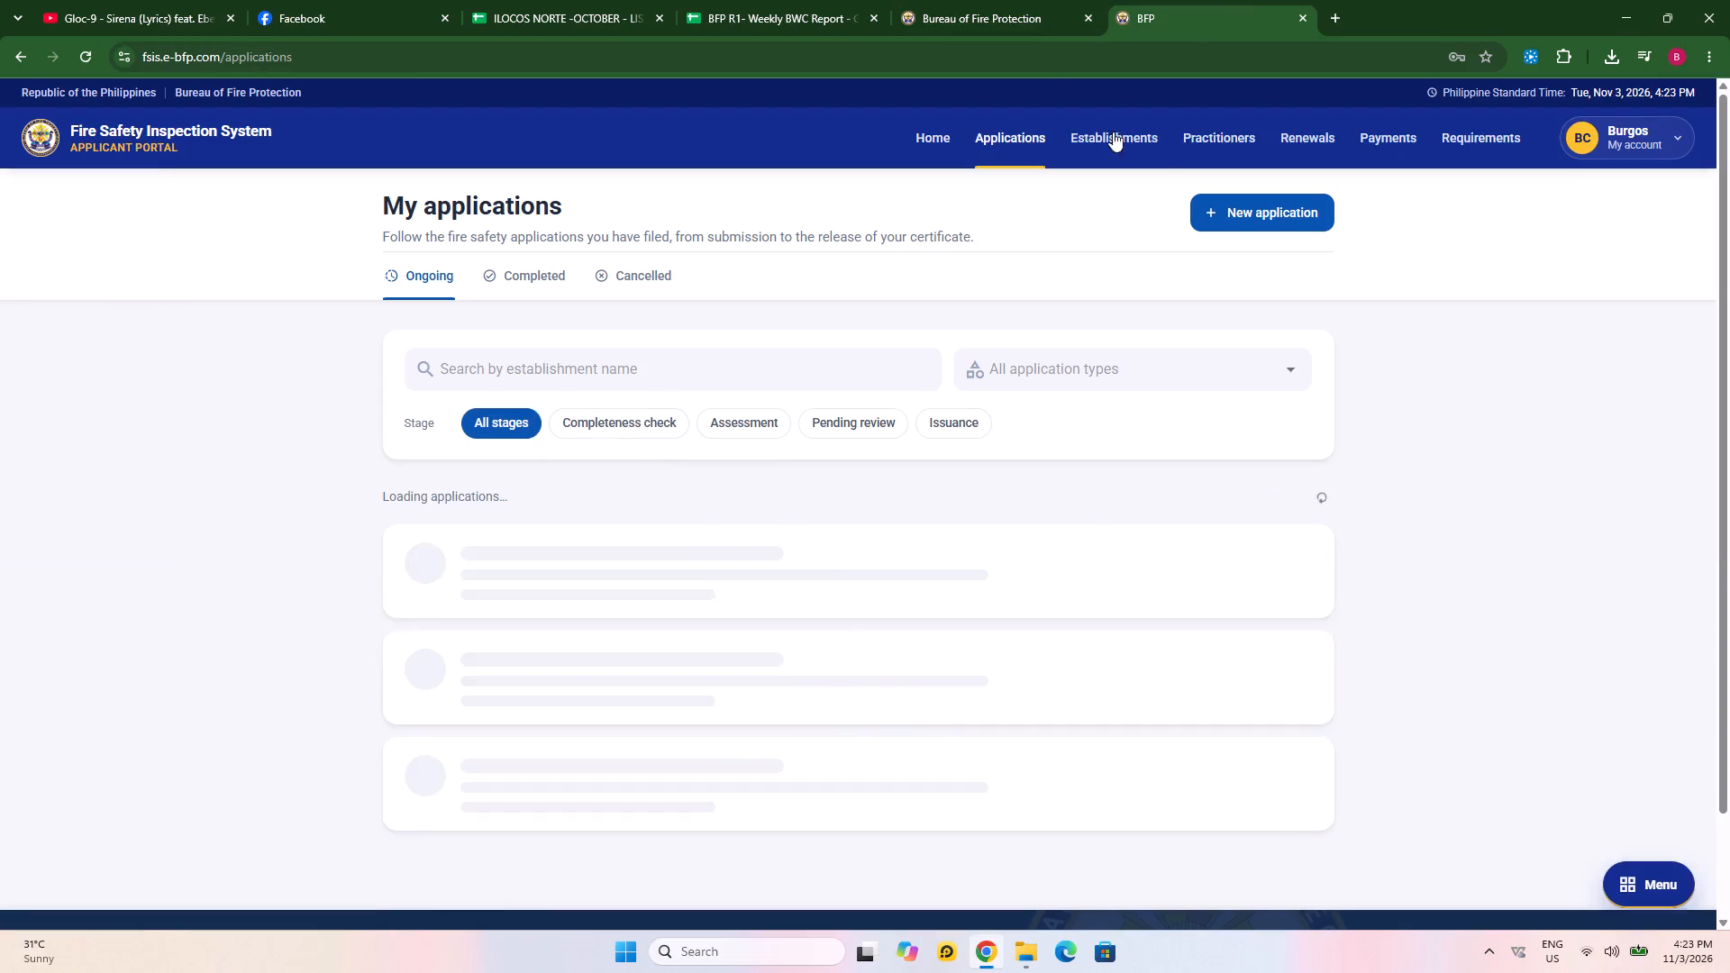
Go back and sign in to the applicant portal again, open the ongoing applications and view LJ'S EATERY's FSIC business permit renewal.
{"action": "left_click", "coordinate": [32, 67]}
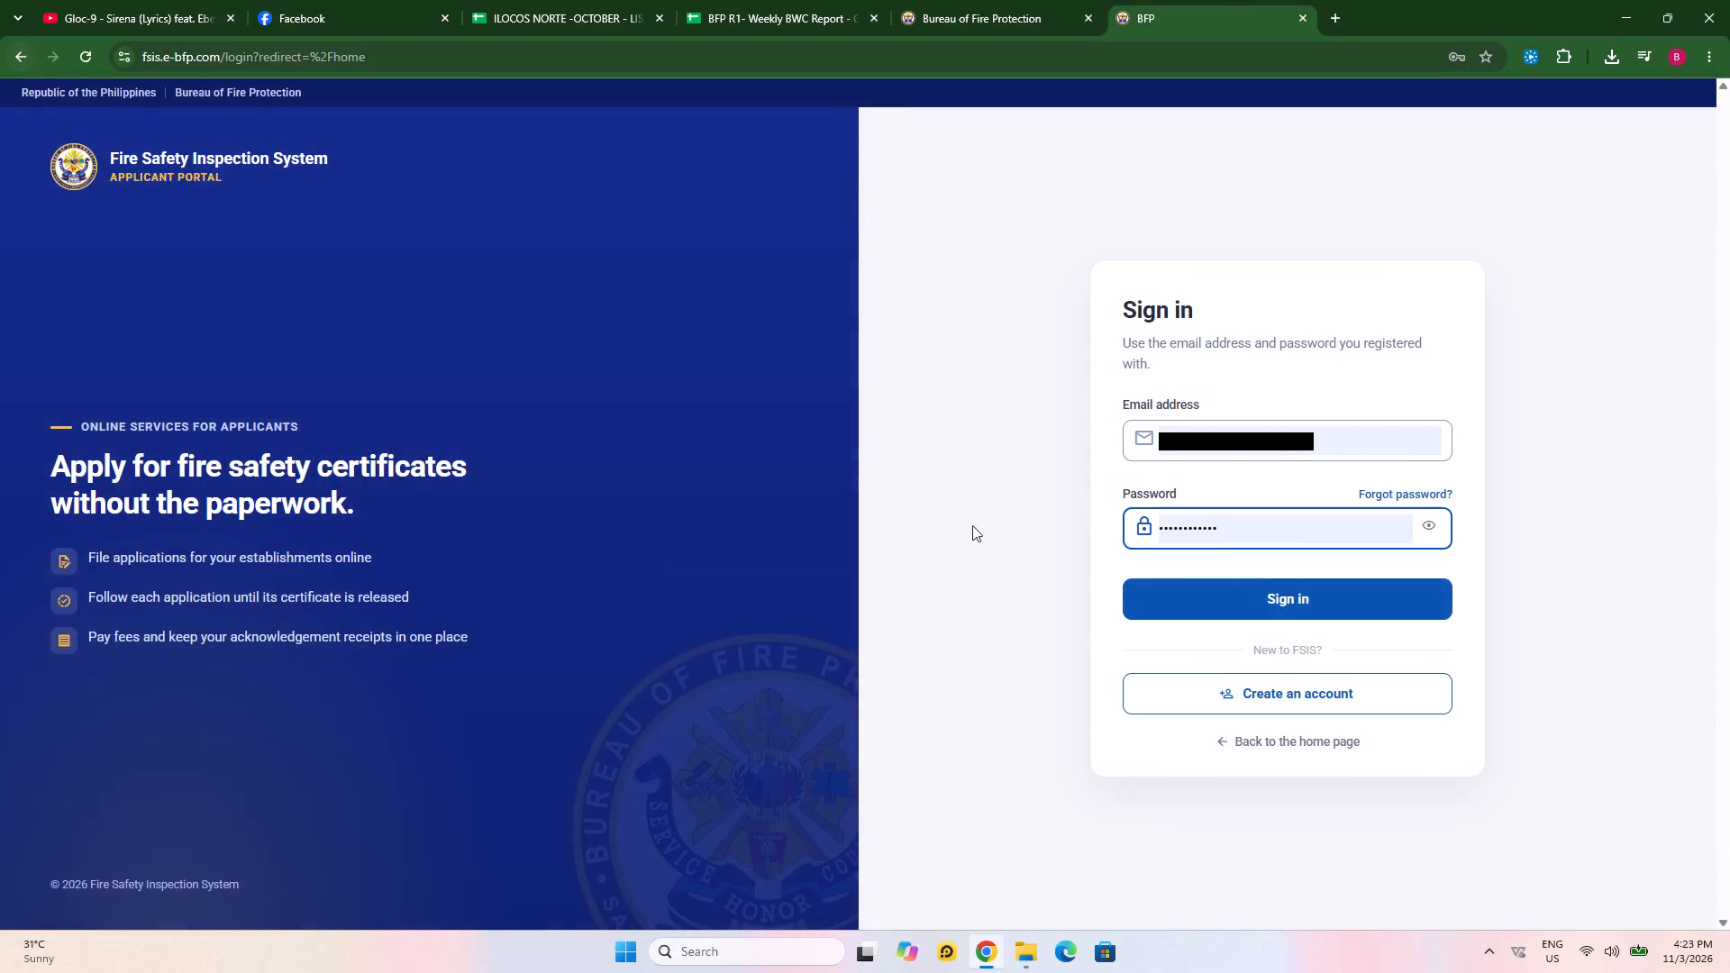
{"action": "left_click", "coordinate": [1175, 586]}
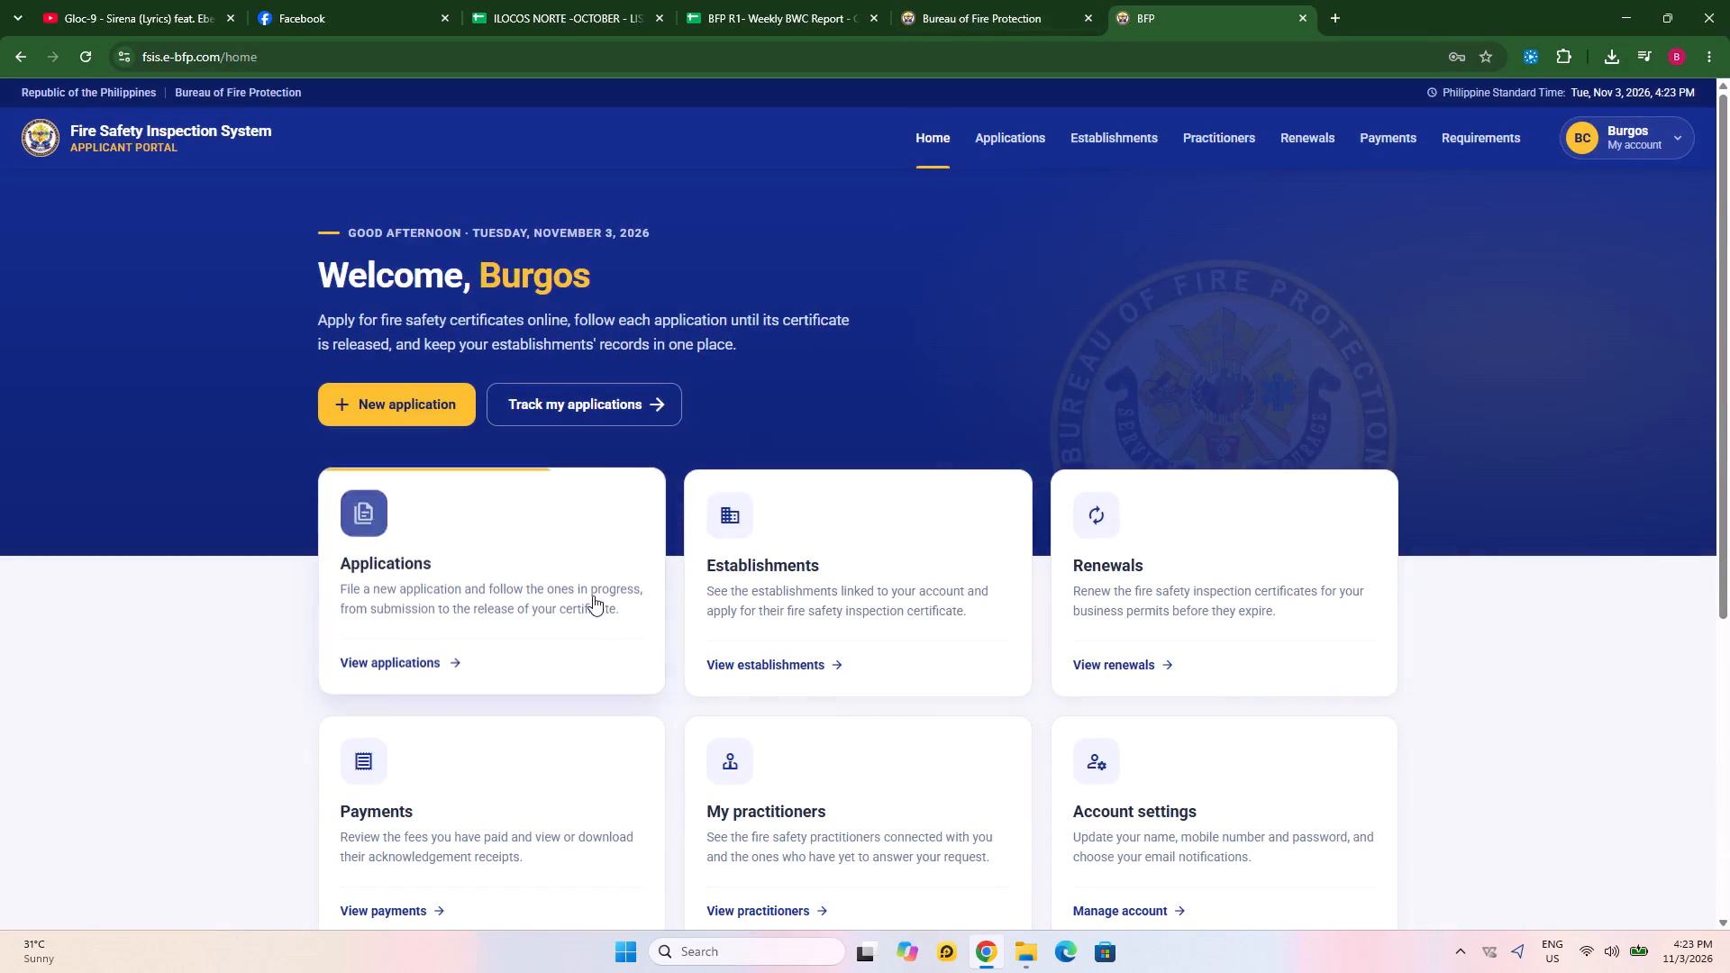
{"action": "left_click", "coordinate": [593, 596]}
{"action": "left_click", "coordinate": [1277, 577]}
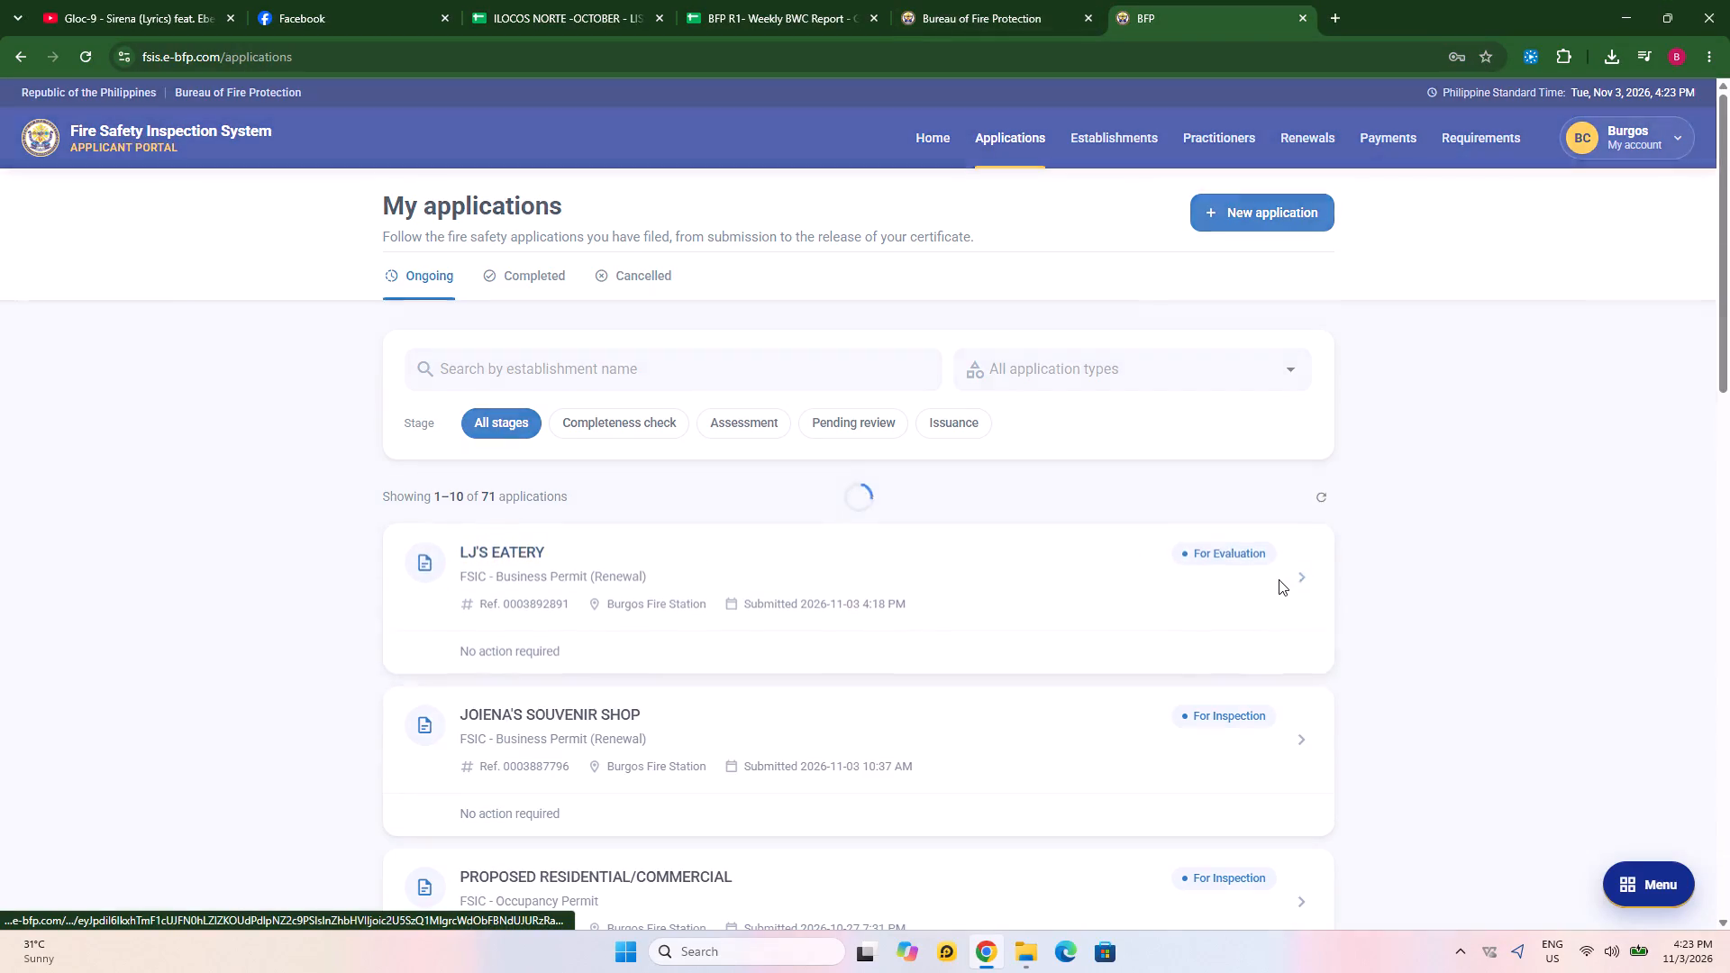
{"action": "scroll", "coordinate": [1263, 555], "scroll_direction": "down", "scroll_amount": 3}
{"action": "scroll", "coordinate": [1263, 555], "scroll_direction": "up", "scroll_amount": 1}
{"action": "scroll", "coordinate": [1262, 555], "scroll_direction": "down", "scroll_amount": 1}
{"action": "scroll", "coordinate": [1261, 555], "scroll_direction": "up", "scroll_amount": 3}
{"action": "scroll", "coordinate": [1261, 555], "scroll_direction": "down", "scroll_amount": 2}
{"action": "scroll", "coordinate": [1261, 555], "scroll_direction": "up", "scroll_amount": 2}
Look through the operations site's application lists and records, from Validated Applications through Re-Inspections, Assessments and Inspections to Files and Attachments.
{"action": "left_click", "coordinate": [963, 0]}
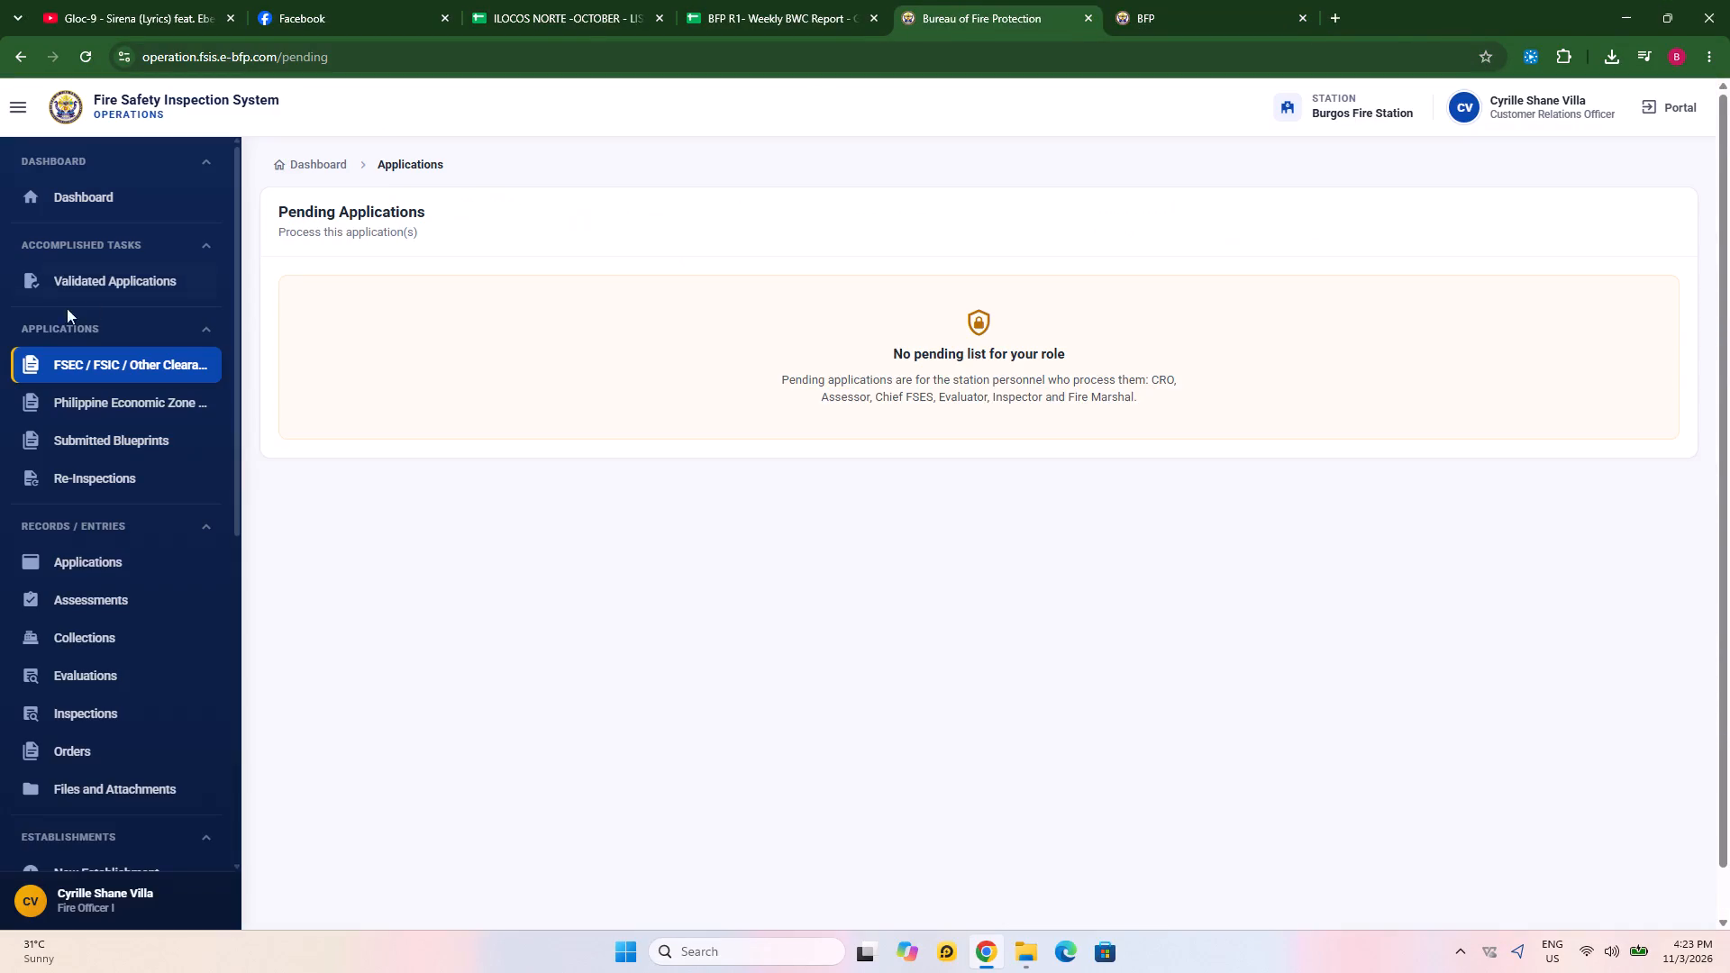
{"action": "left_click", "coordinate": [74, 281]}
{"action": "left_click", "coordinate": [95, 377]}
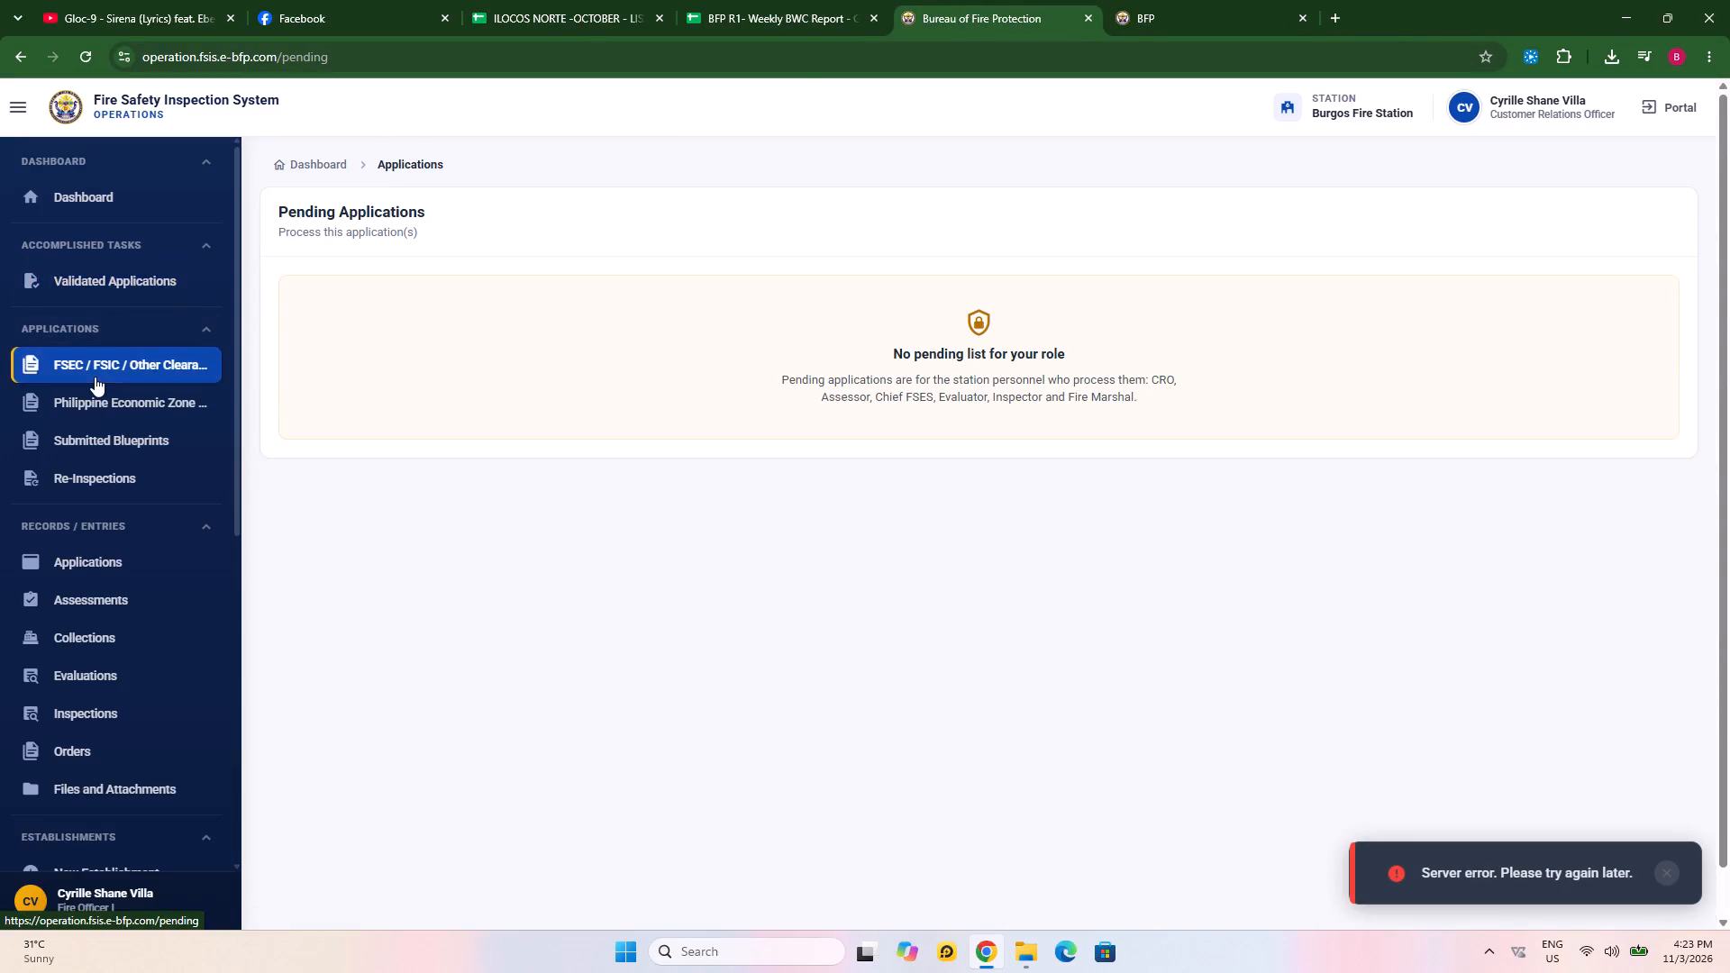
{"action": "left_click", "coordinate": [101, 407]}
{"action": "left_click", "coordinate": [101, 431]}
{"action": "left_click", "coordinate": [103, 476]}
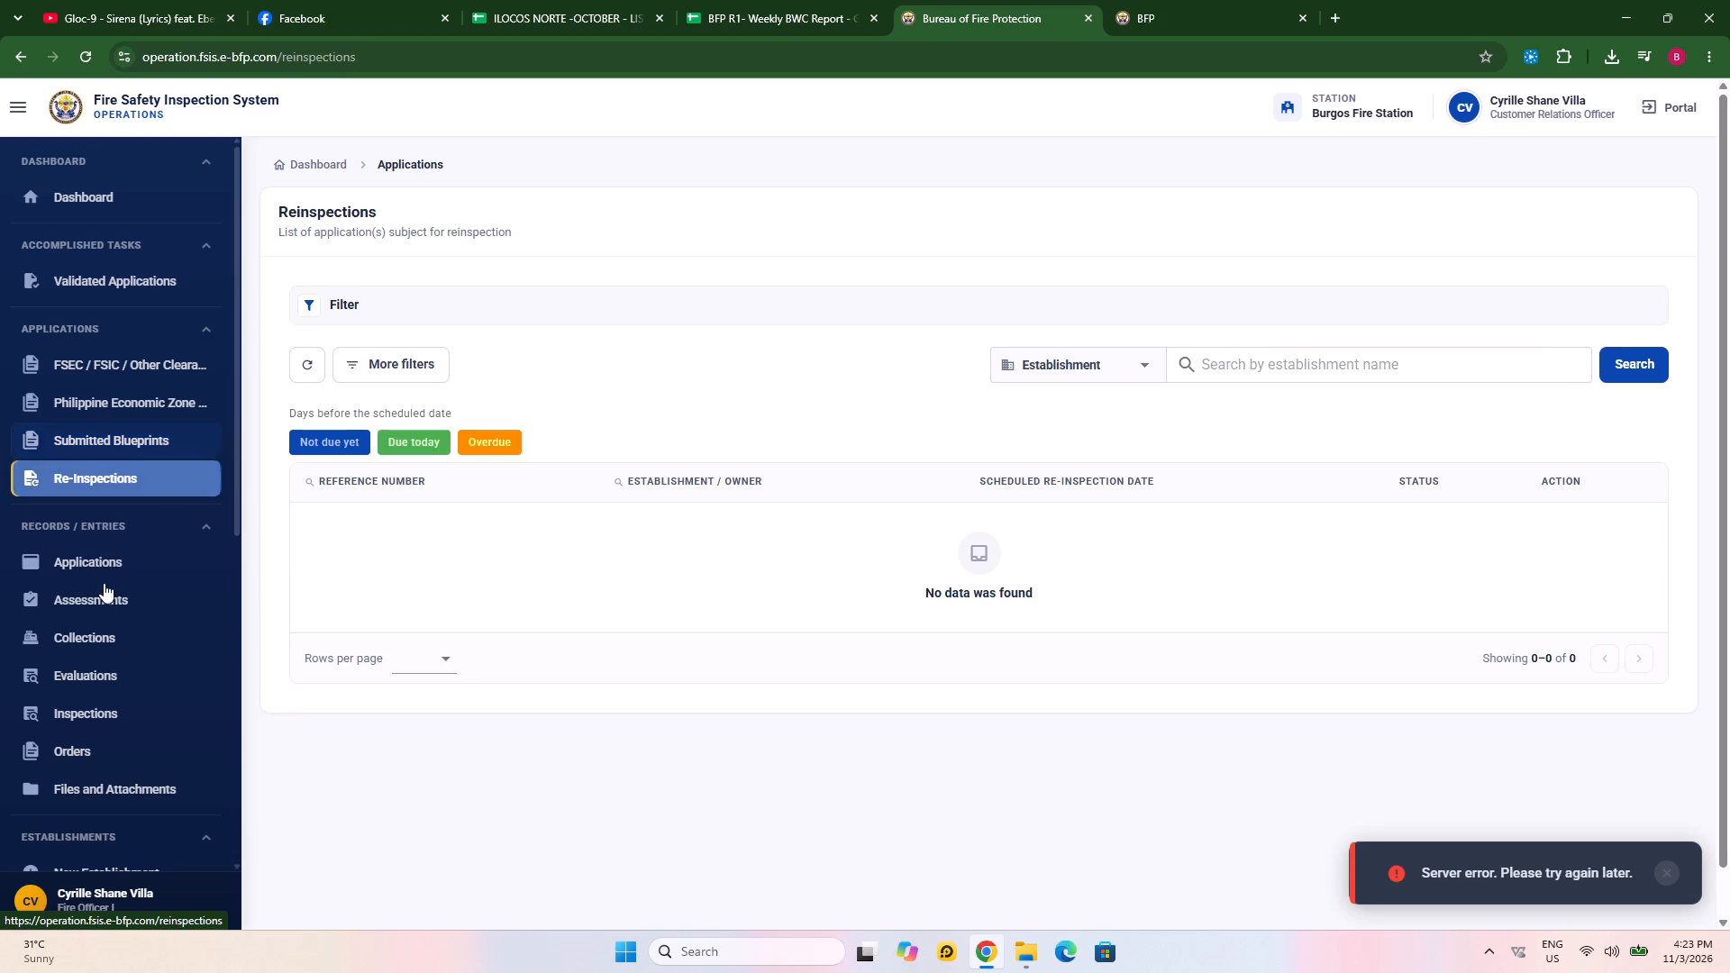
{"action": "left_click", "coordinate": [101, 573]}
{"action": "left_click", "coordinate": [115, 614]}
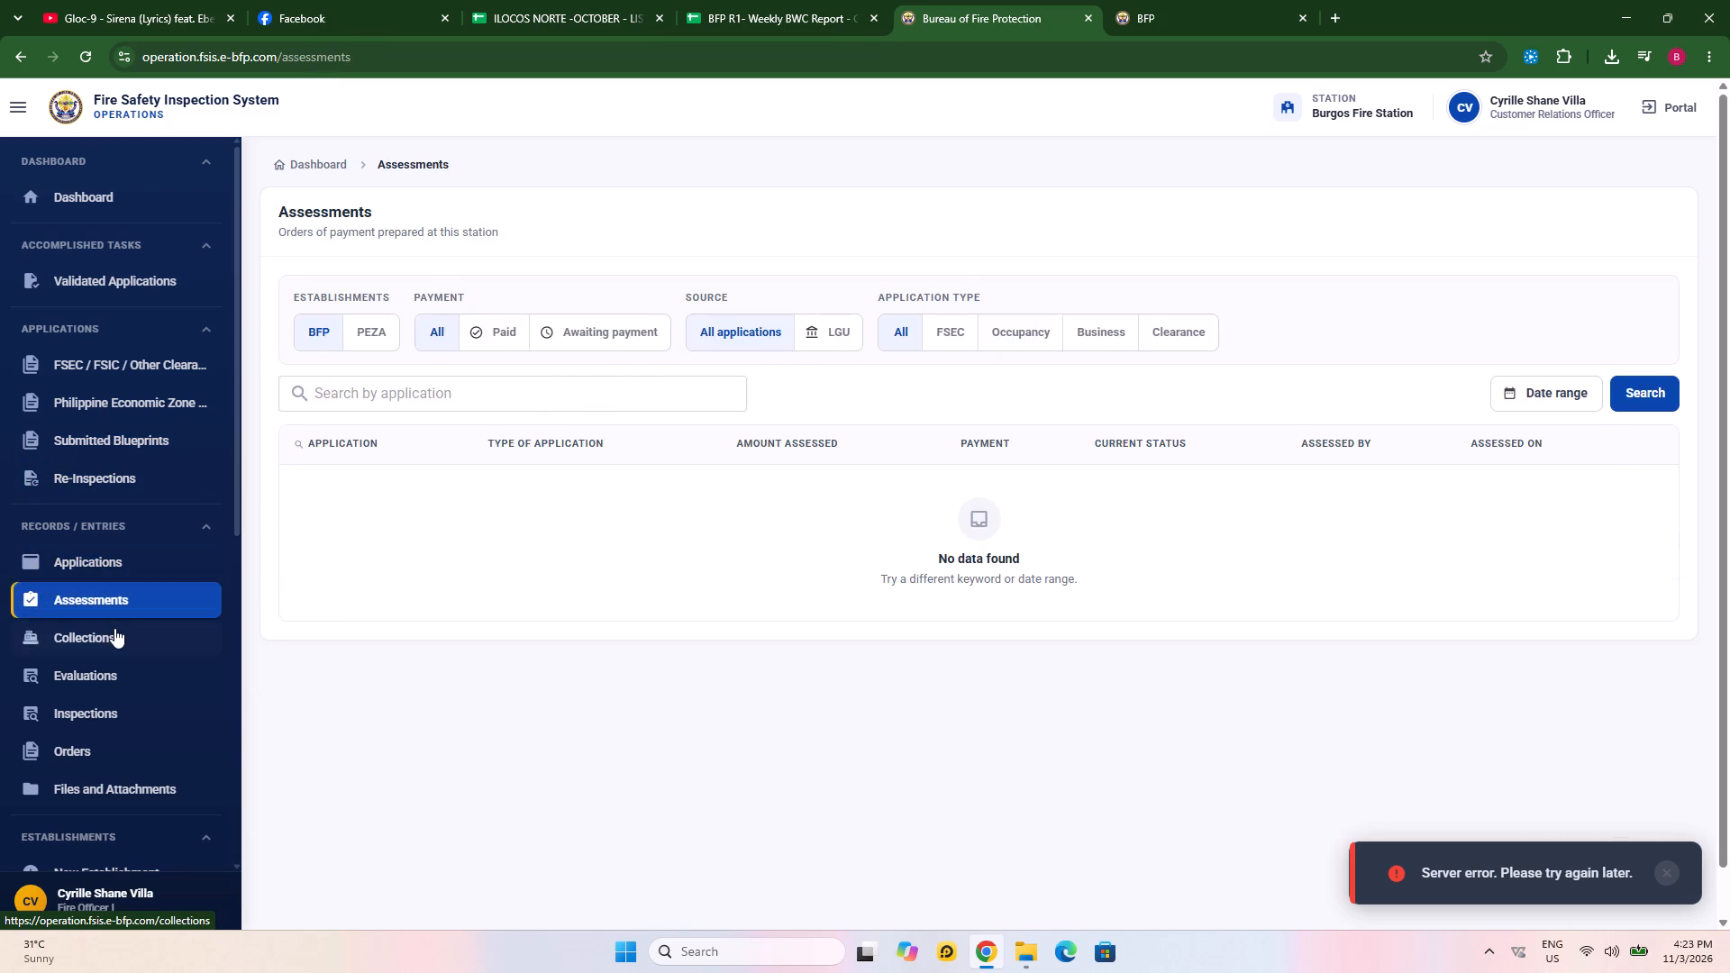
{"action": "left_click", "coordinate": [114, 628]}
{"action": "left_click", "coordinate": [112, 664]}
{"action": "left_click", "coordinate": [93, 708]}
{"action": "left_click", "coordinate": [103, 748]}
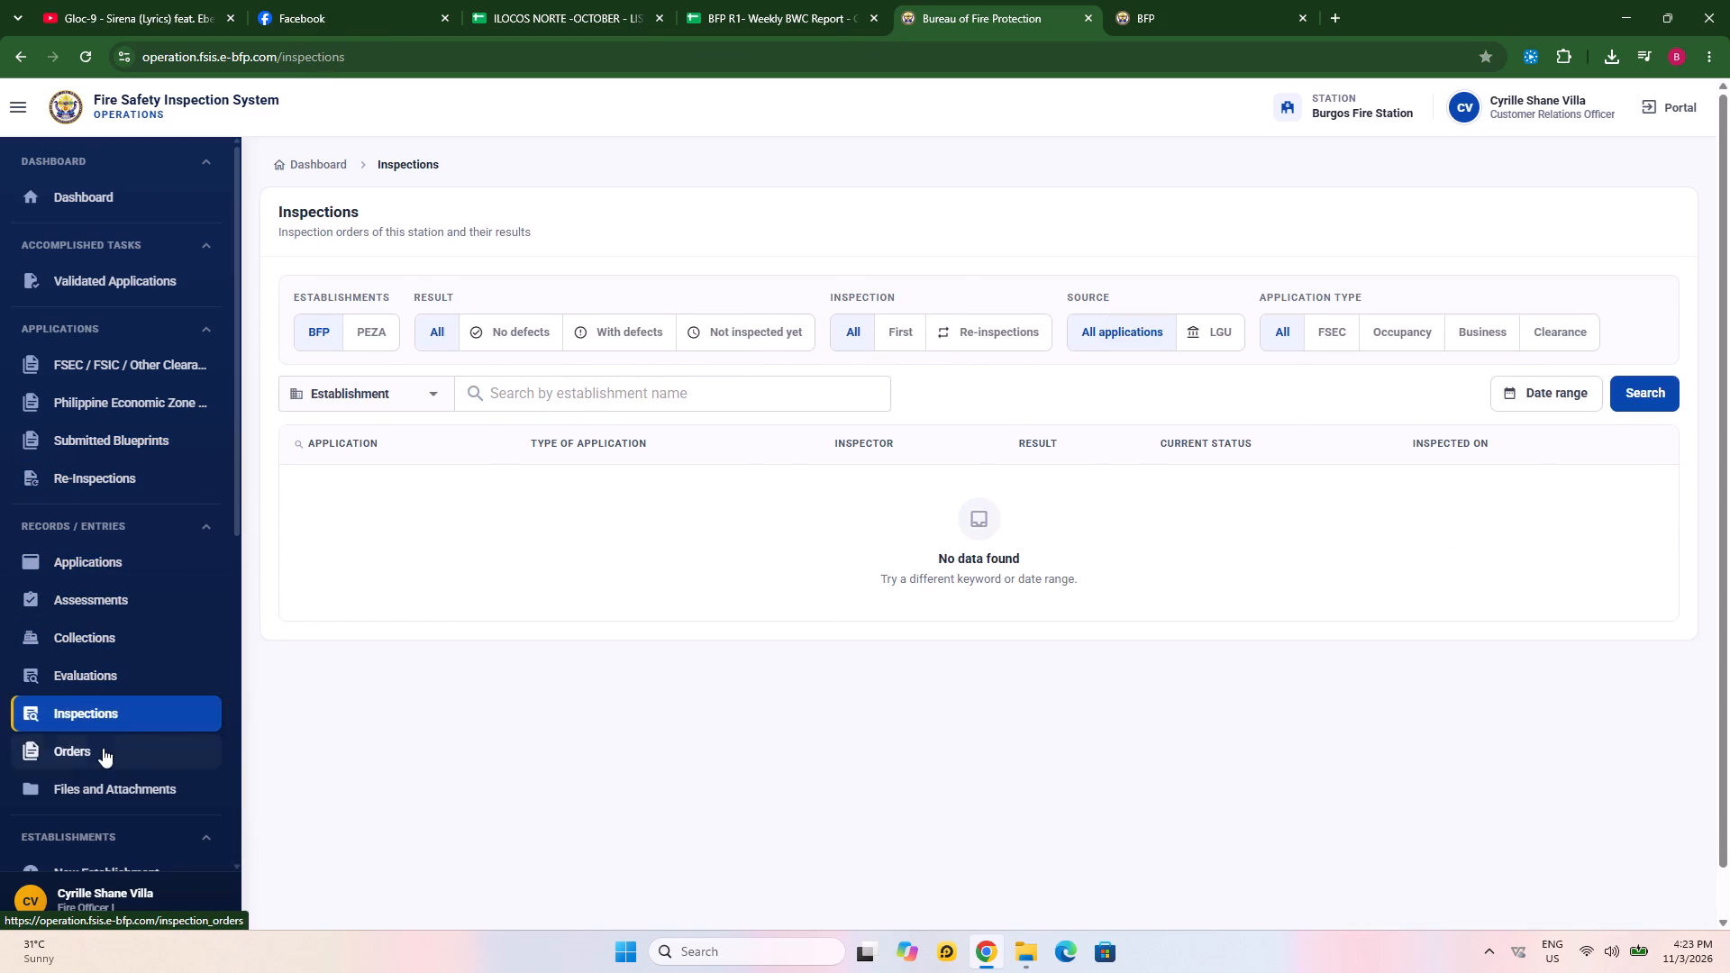
{"action": "left_click", "coordinate": [103, 778]}
{"action": "left_click", "coordinate": [132, 286]}
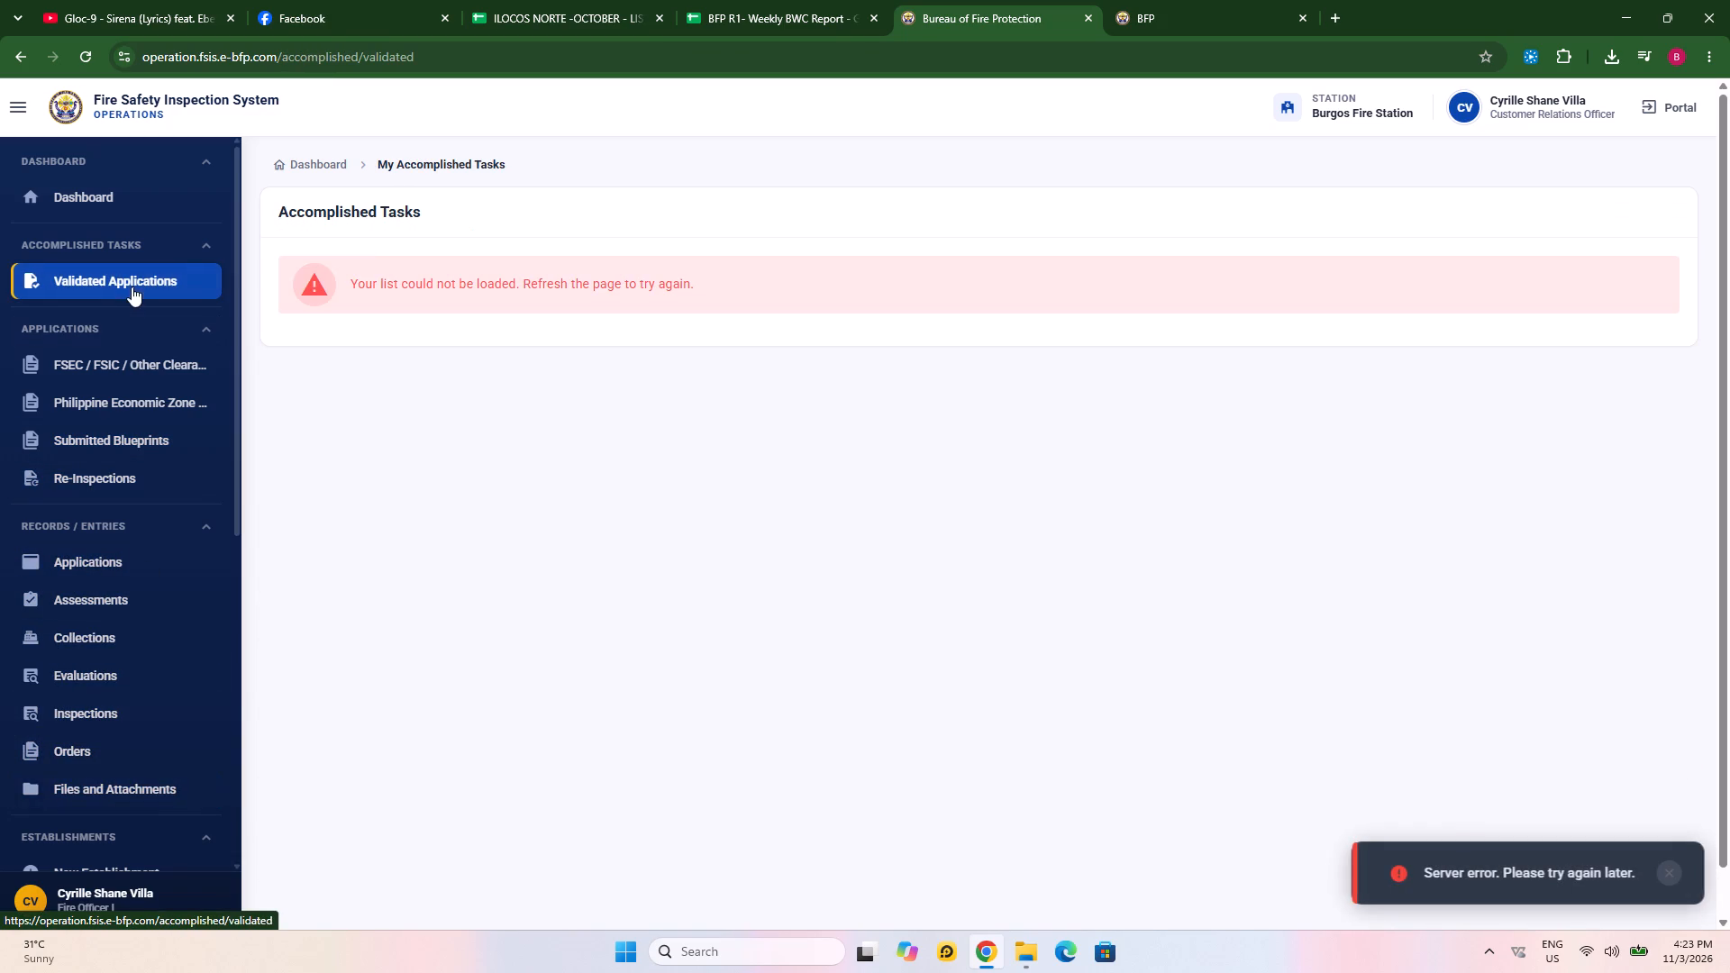
Close the operations tab, reopen the FSIS bookmark in a new tab and continue into the Fire Safety Inspection System.
{"action": "left_click", "coordinate": [1087, 18]}
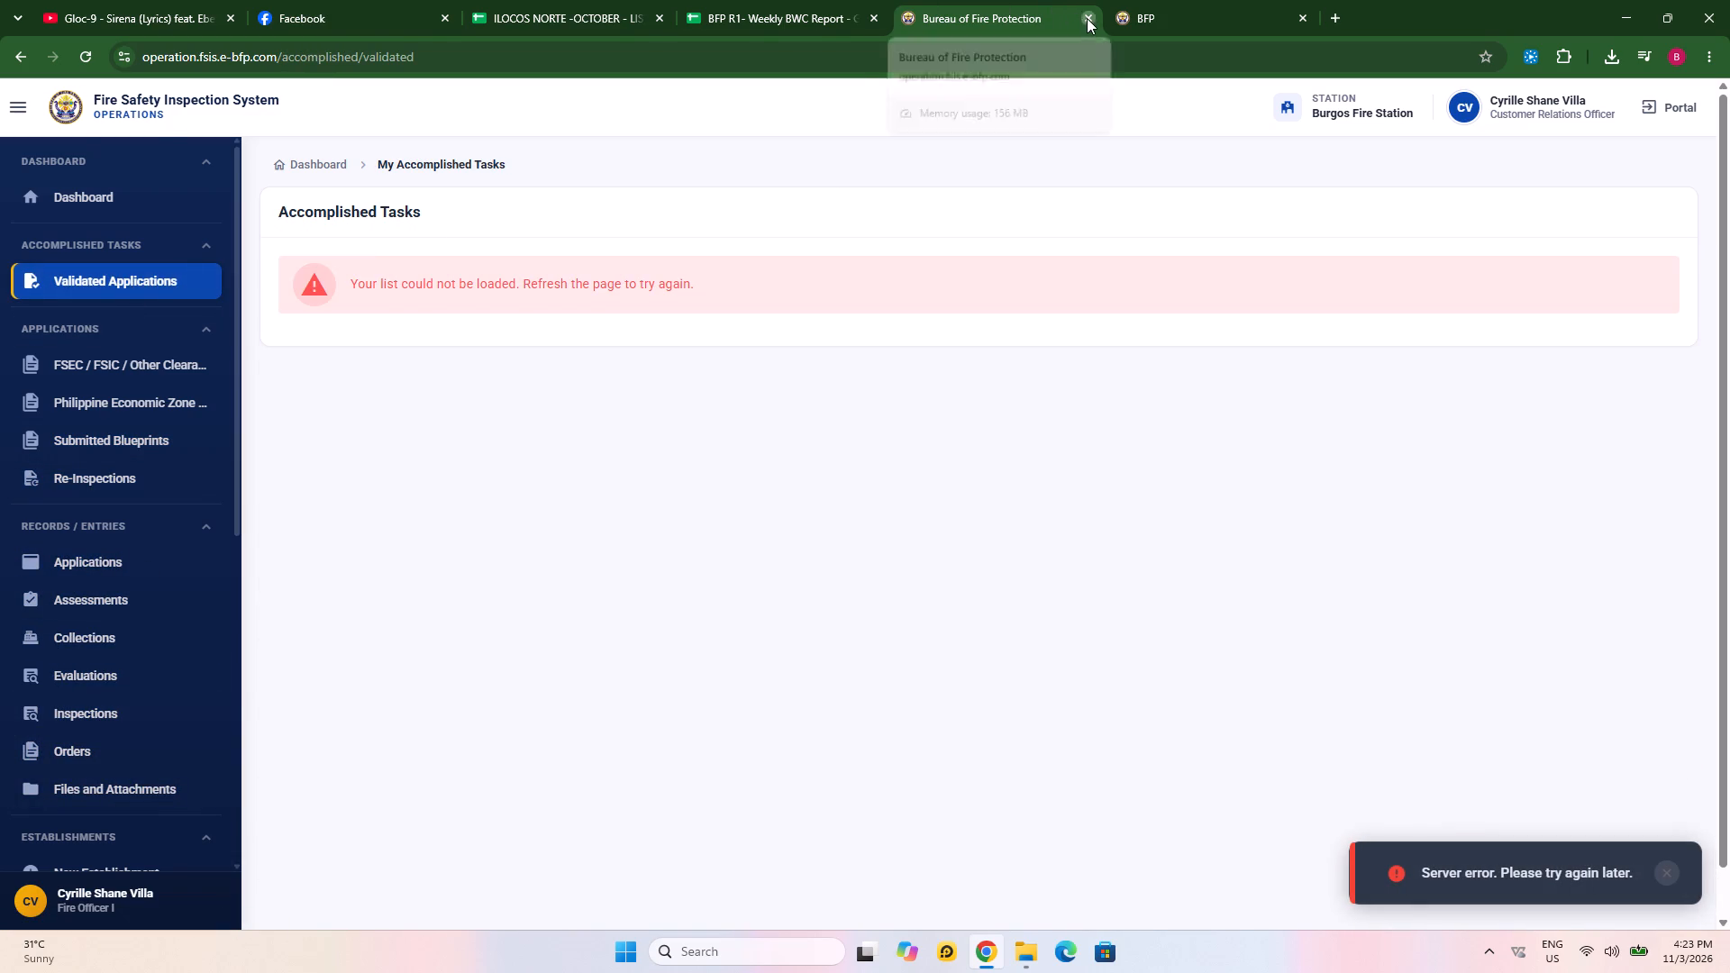
{"action": "left_click", "coordinate": [1109, 23]}
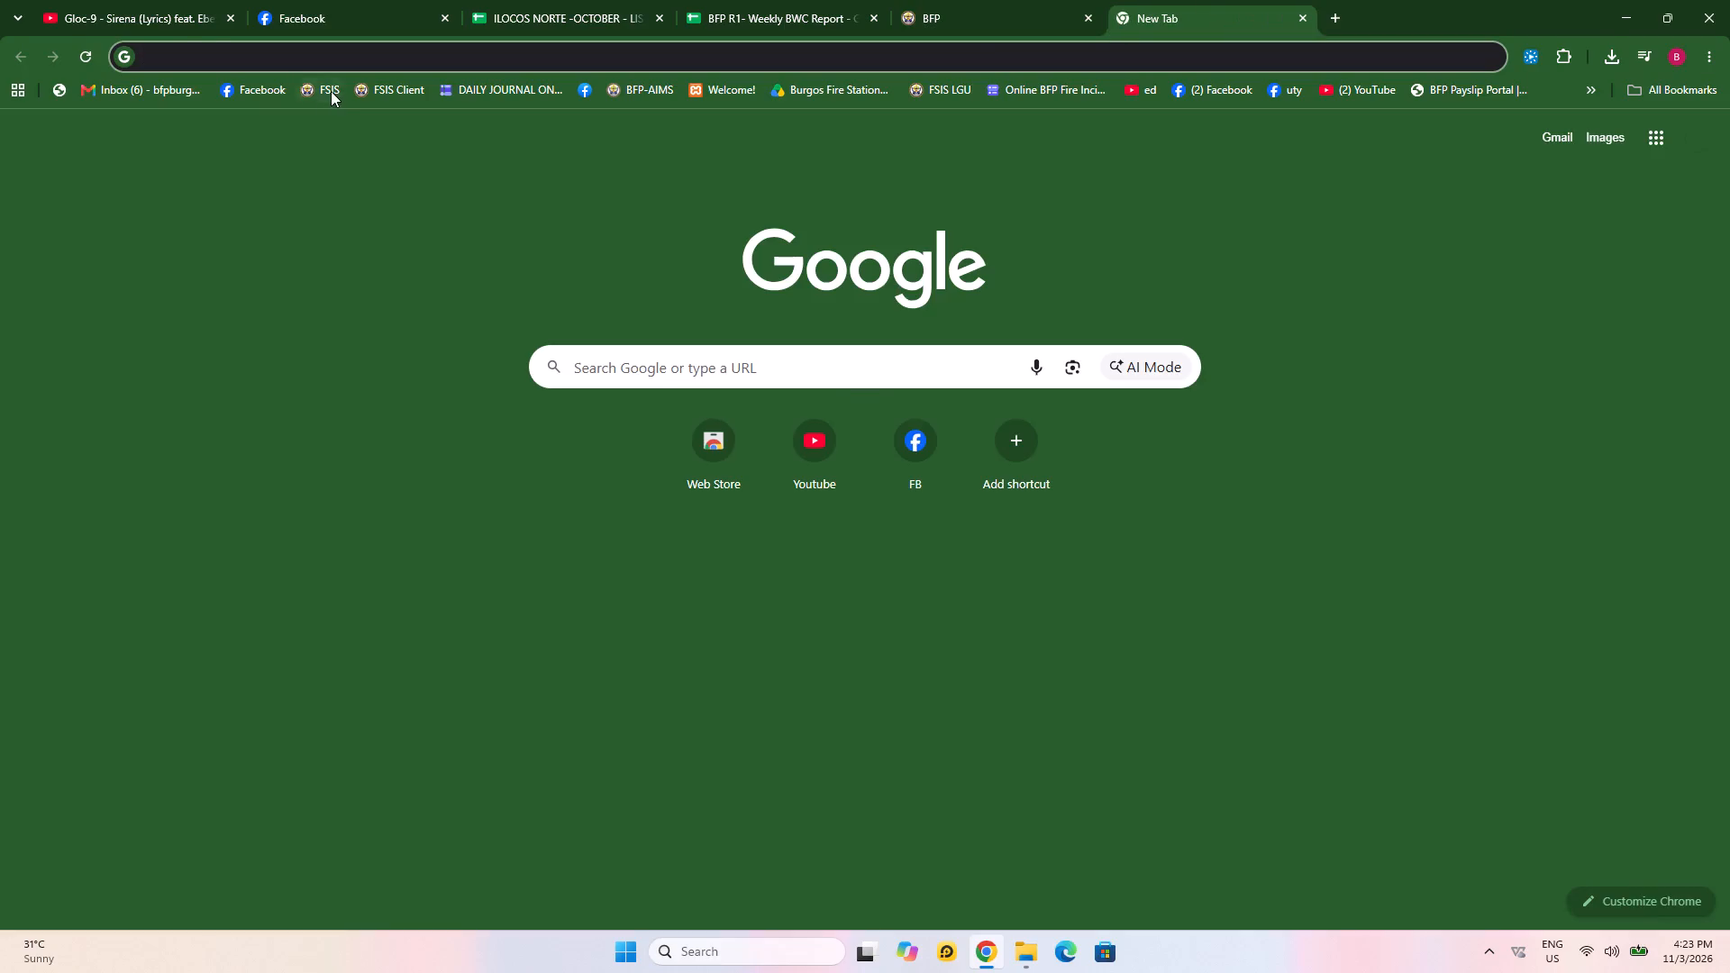
{"action": "left_click", "coordinate": [331, 91]}
{"action": "left_click", "coordinate": [1206, 5]}
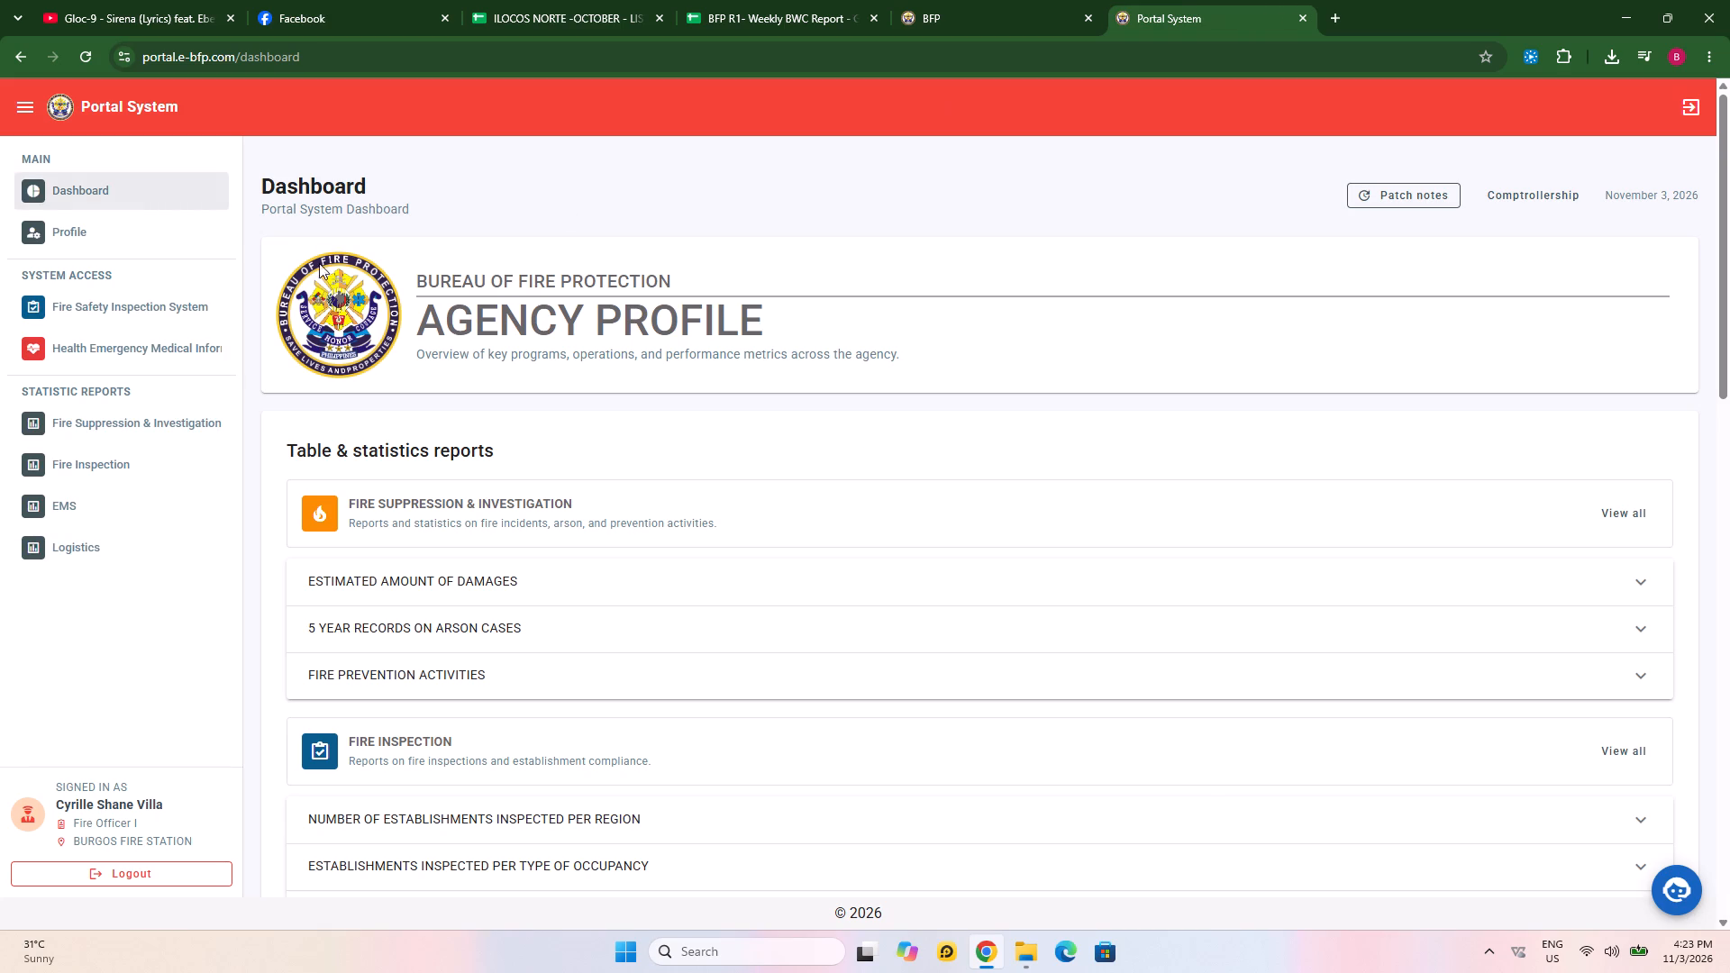
{"action": "left_click", "coordinate": [181, 305]}
{"action": "left_click", "coordinate": [1008, 598]}
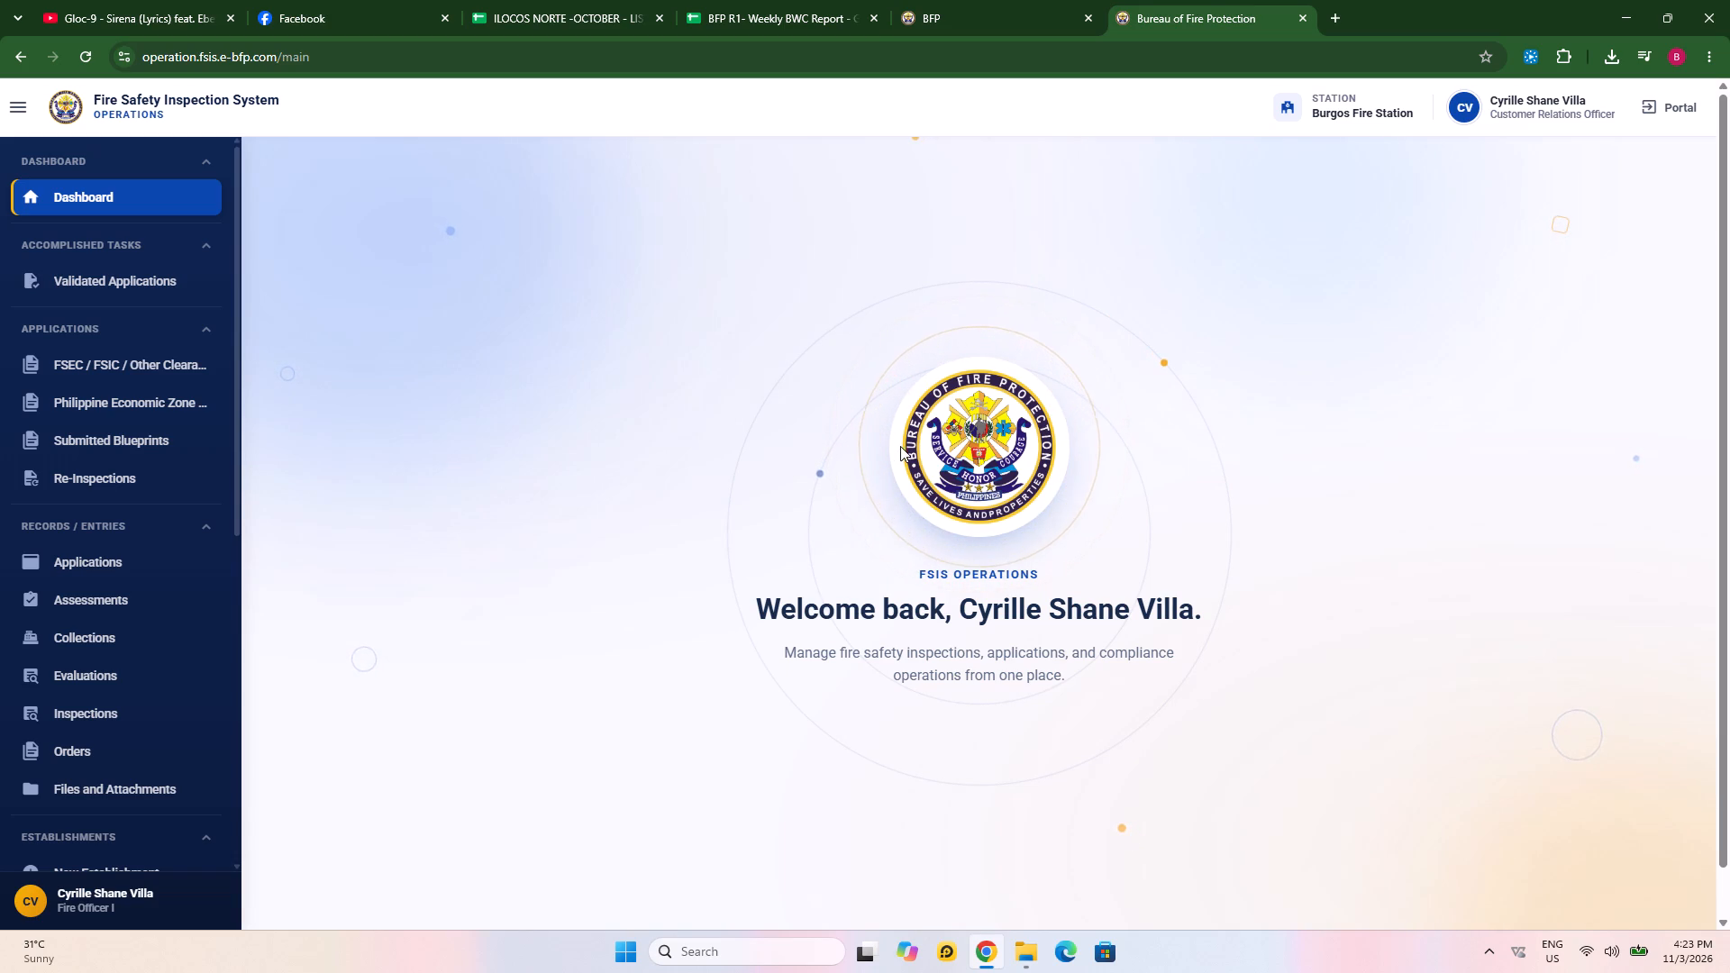
Review the establishment, building and stage details of LJ'S EATERY's application in the applicant portal, and return to the portal's home page.
{"action": "left_click", "coordinate": [997, 0]}
{"action": "scroll", "coordinate": [719, 541], "scroll_direction": "down", "scroll_amount": 1}
{"action": "scroll", "coordinate": [719, 541], "scroll_direction": "up", "scroll_amount": 1}
{"action": "scroll", "coordinate": [719, 541], "scroll_direction": "down", "scroll_amount": 8}
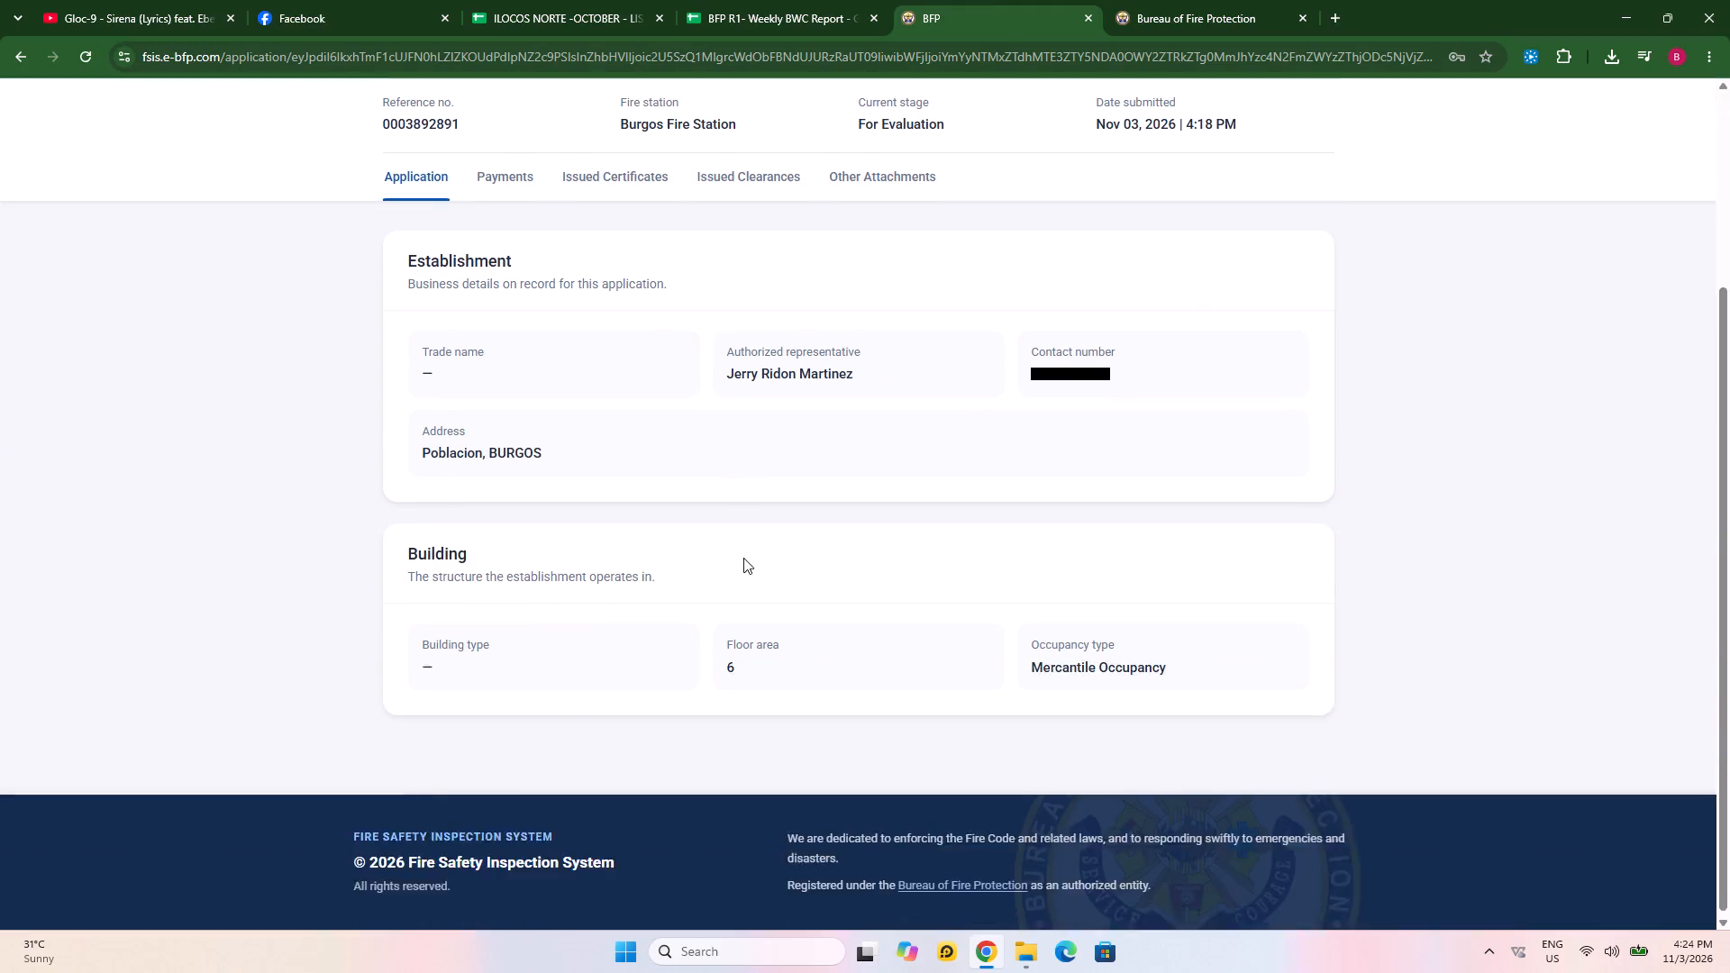
{"action": "scroll", "coordinate": [743, 558], "scroll_direction": "down", "scroll_amount": 2}
{"action": "scroll", "coordinate": [743, 558], "scroll_direction": "up", "scroll_amount": 1}
{"action": "scroll", "coordinate": [743, 558], "scroll_direction": "down", "scroll_amount": 1}
{"action": "scroll", "coordinate": [743, 558], "scroll_direction": "up", "scroll_amount": 1}
{"action": "scroll", "coordinate": [746, 552], "scroll_direction": "down", "scroll_amount": 2}
{"action": "scroll", "coordinate": [746, 552], "scroll_direction": "up", "scroll_amount": 3}
{"action": "left_click", "coordinate": [124, 138]}
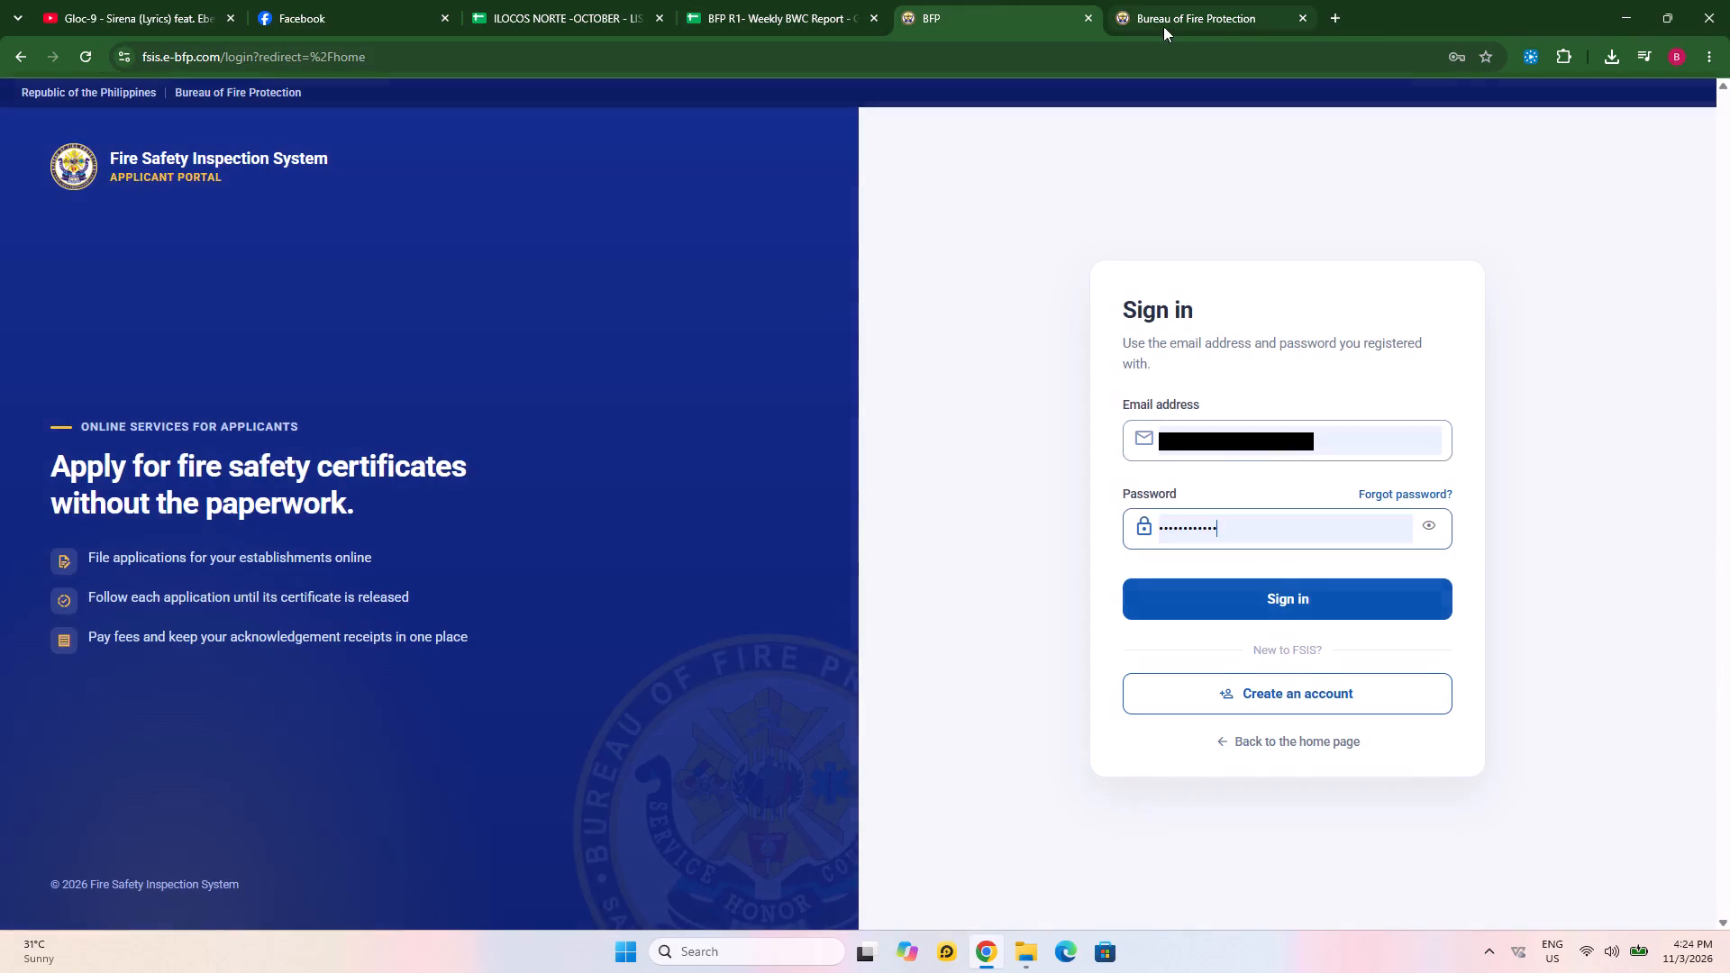
Check the pending FSEC/FSIC applications and the validated applications on the operations site.
{"action": "left_click", "coordinate": [1225, 0]}
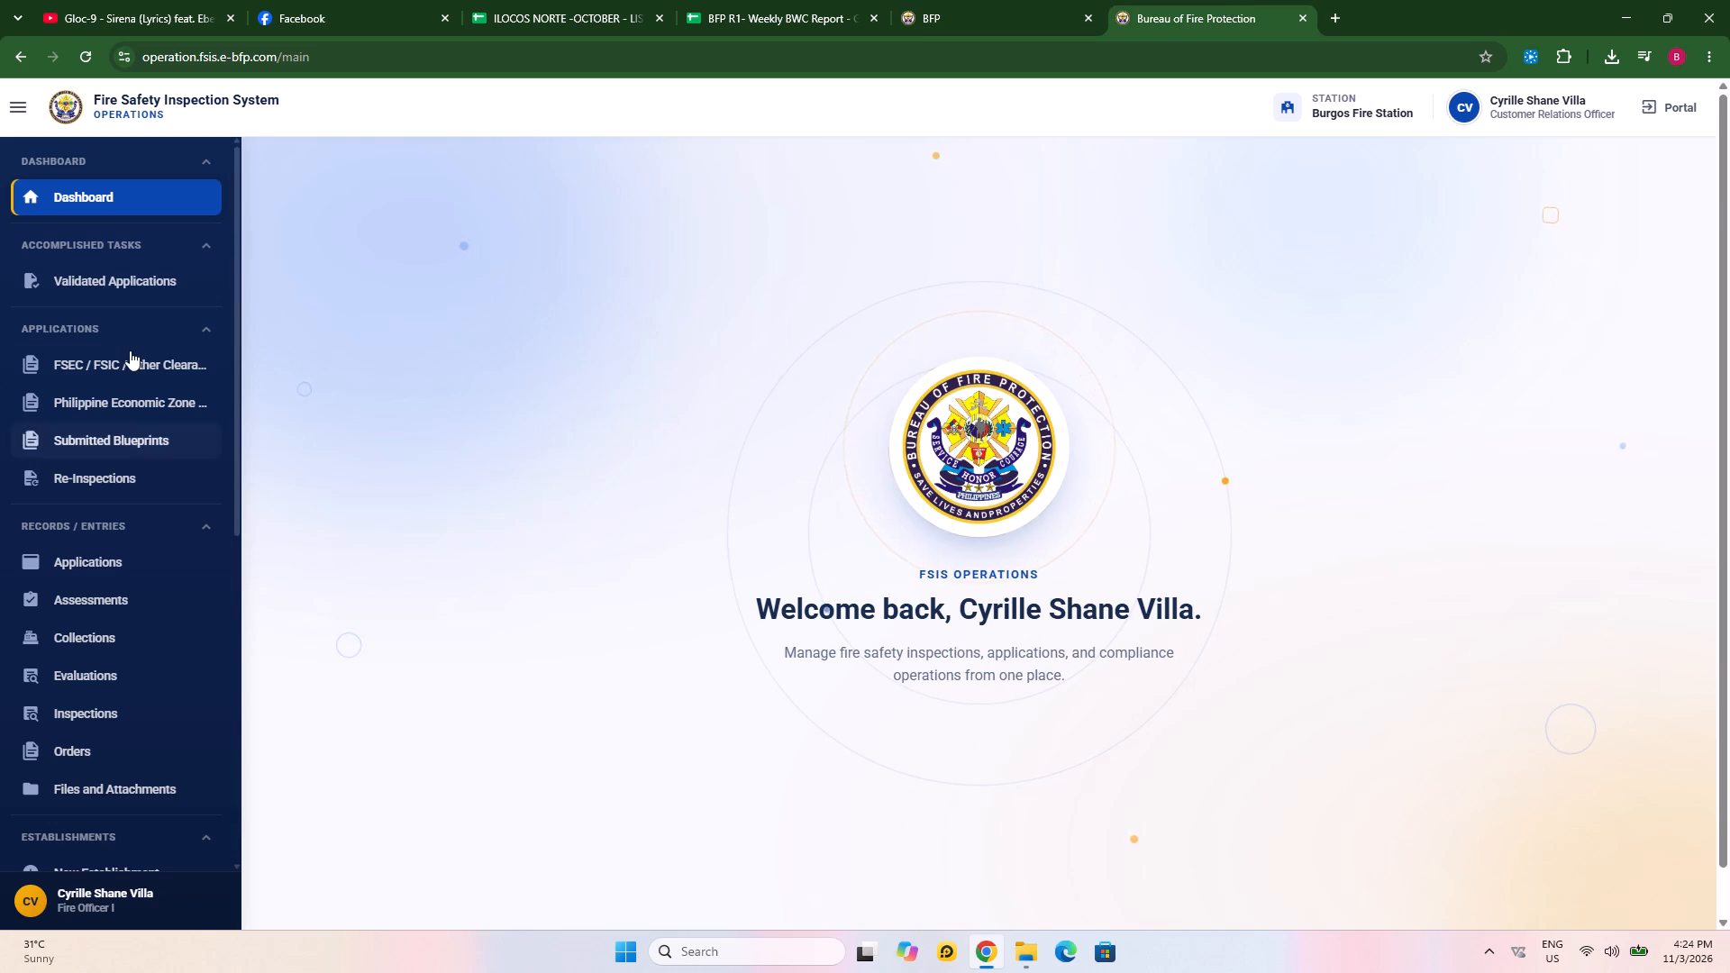
{"action": "left_click", "coordinate": [130, 349]}
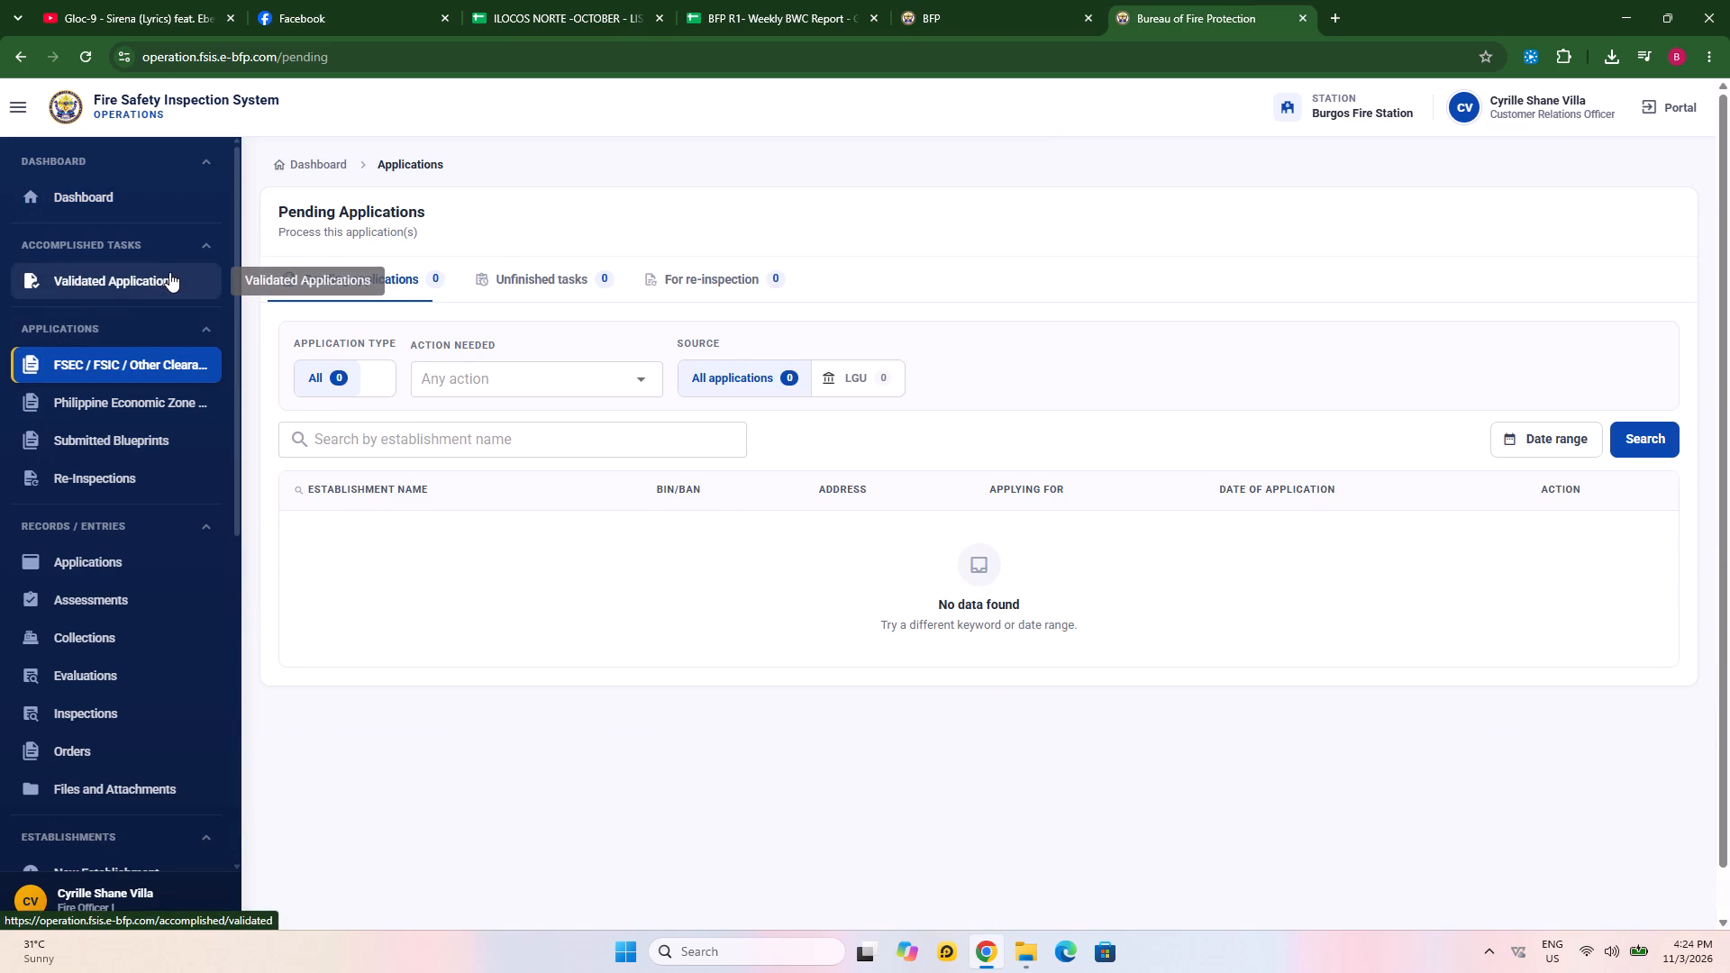
{"action": "left_click", "coordinate": [171, 276]}
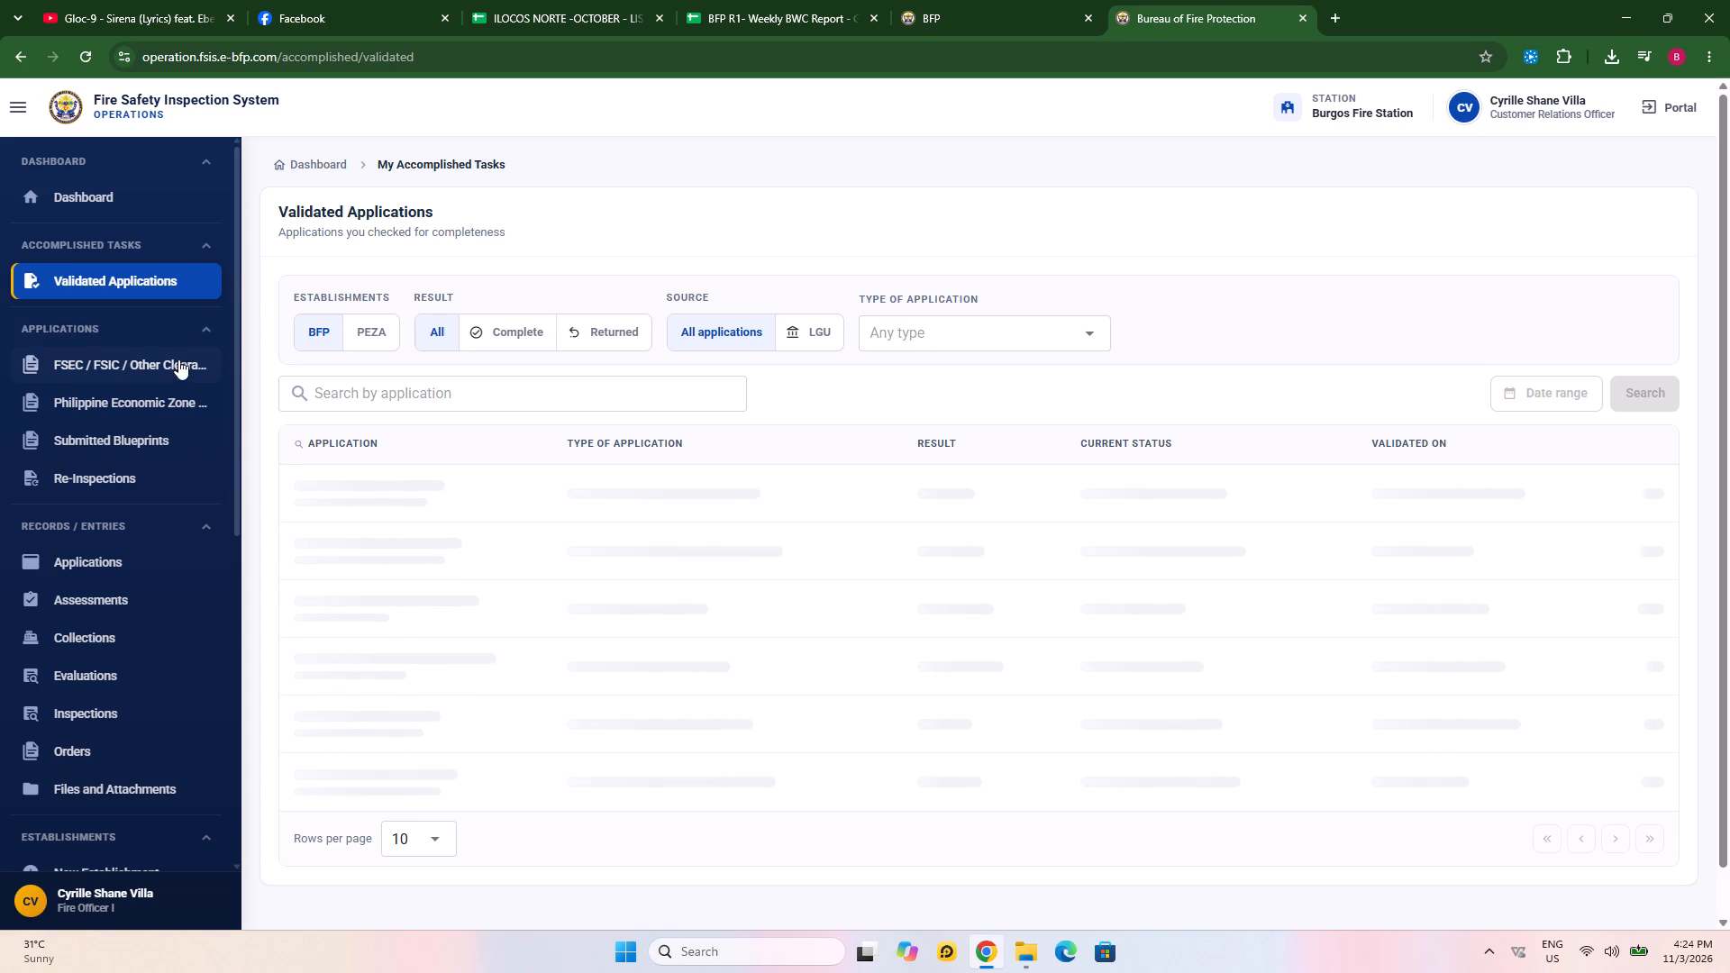
Open the FSIC - Business Permit archive on the operations site and browse the issued certificates.
{"action": "scroll", "coordinate": [114, 623], "scroll_direction": "down", "scroll_amount": 5}
{"action": "scroll", "coordinate": [115, 629], "scroll_direction": "up", "scroll_amount": 1}
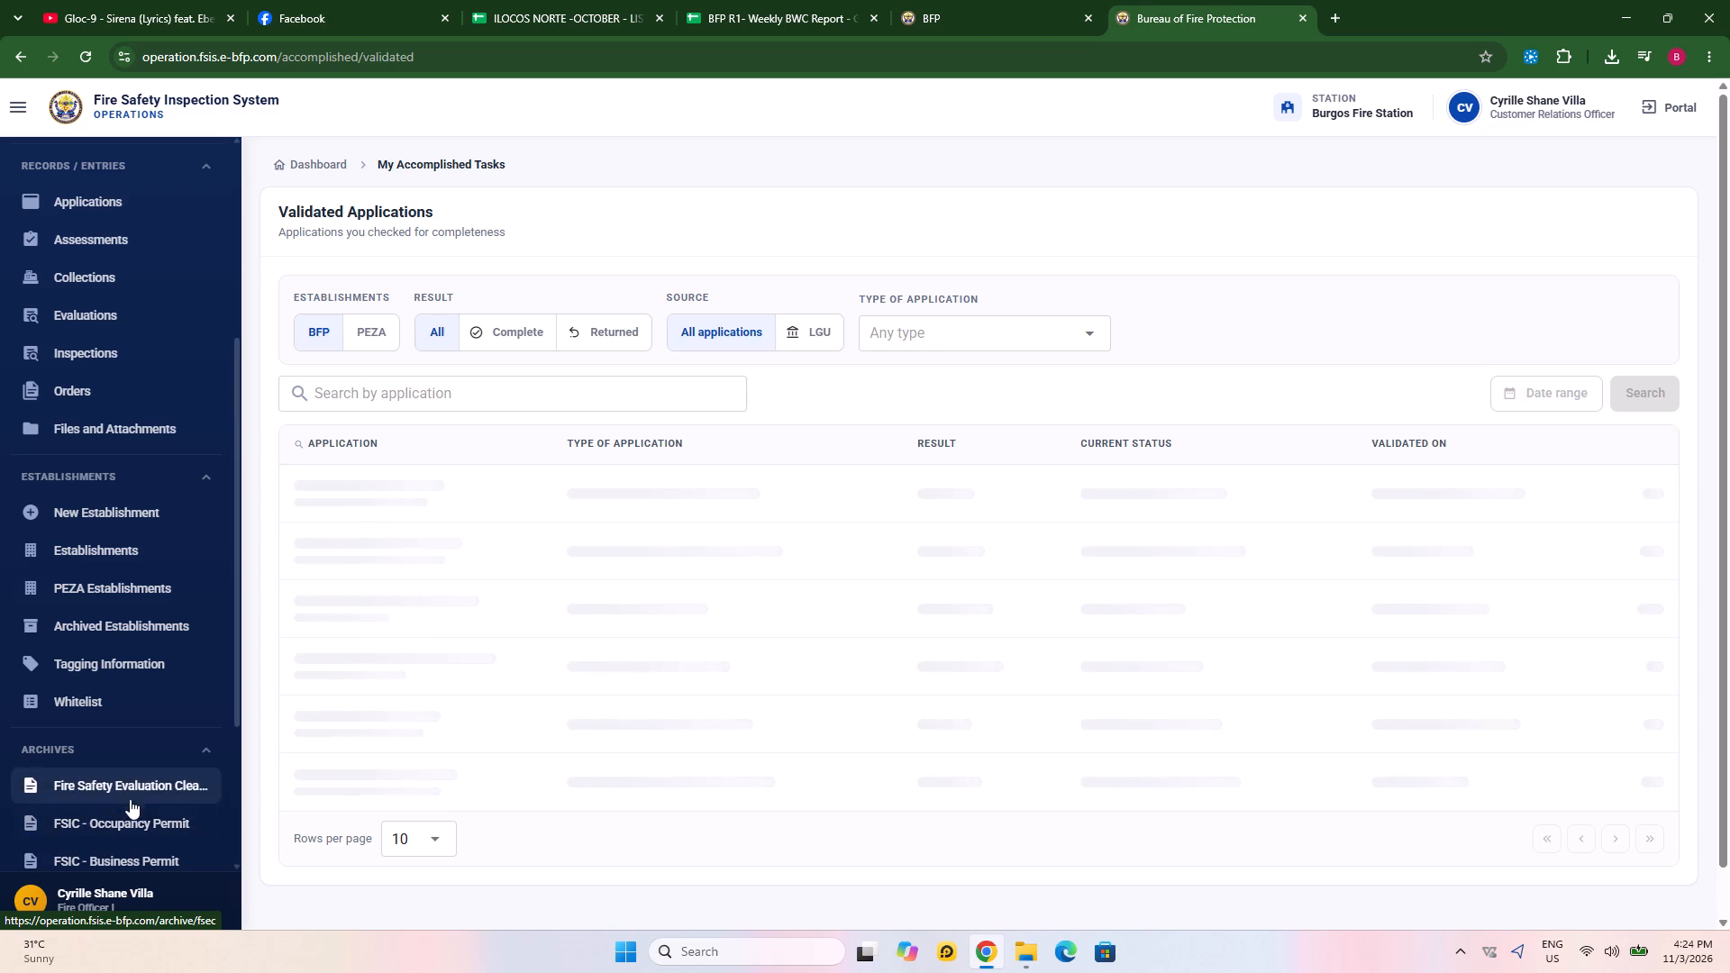
{"action": "scroll", "coordinate": [126, 829], "scroll_direction": "down", "scroll_amount": 1}
{"action": "scroll", "coordinate": [126, 829], "scroll_direction": "up", "scroll_amount": 1}
{"action": "scroll", "coordinate": [126, 829], "scroll_direction": "down", "scroll_amount": 1}
{"action": "left_click", "coordinate": [125, 767]}
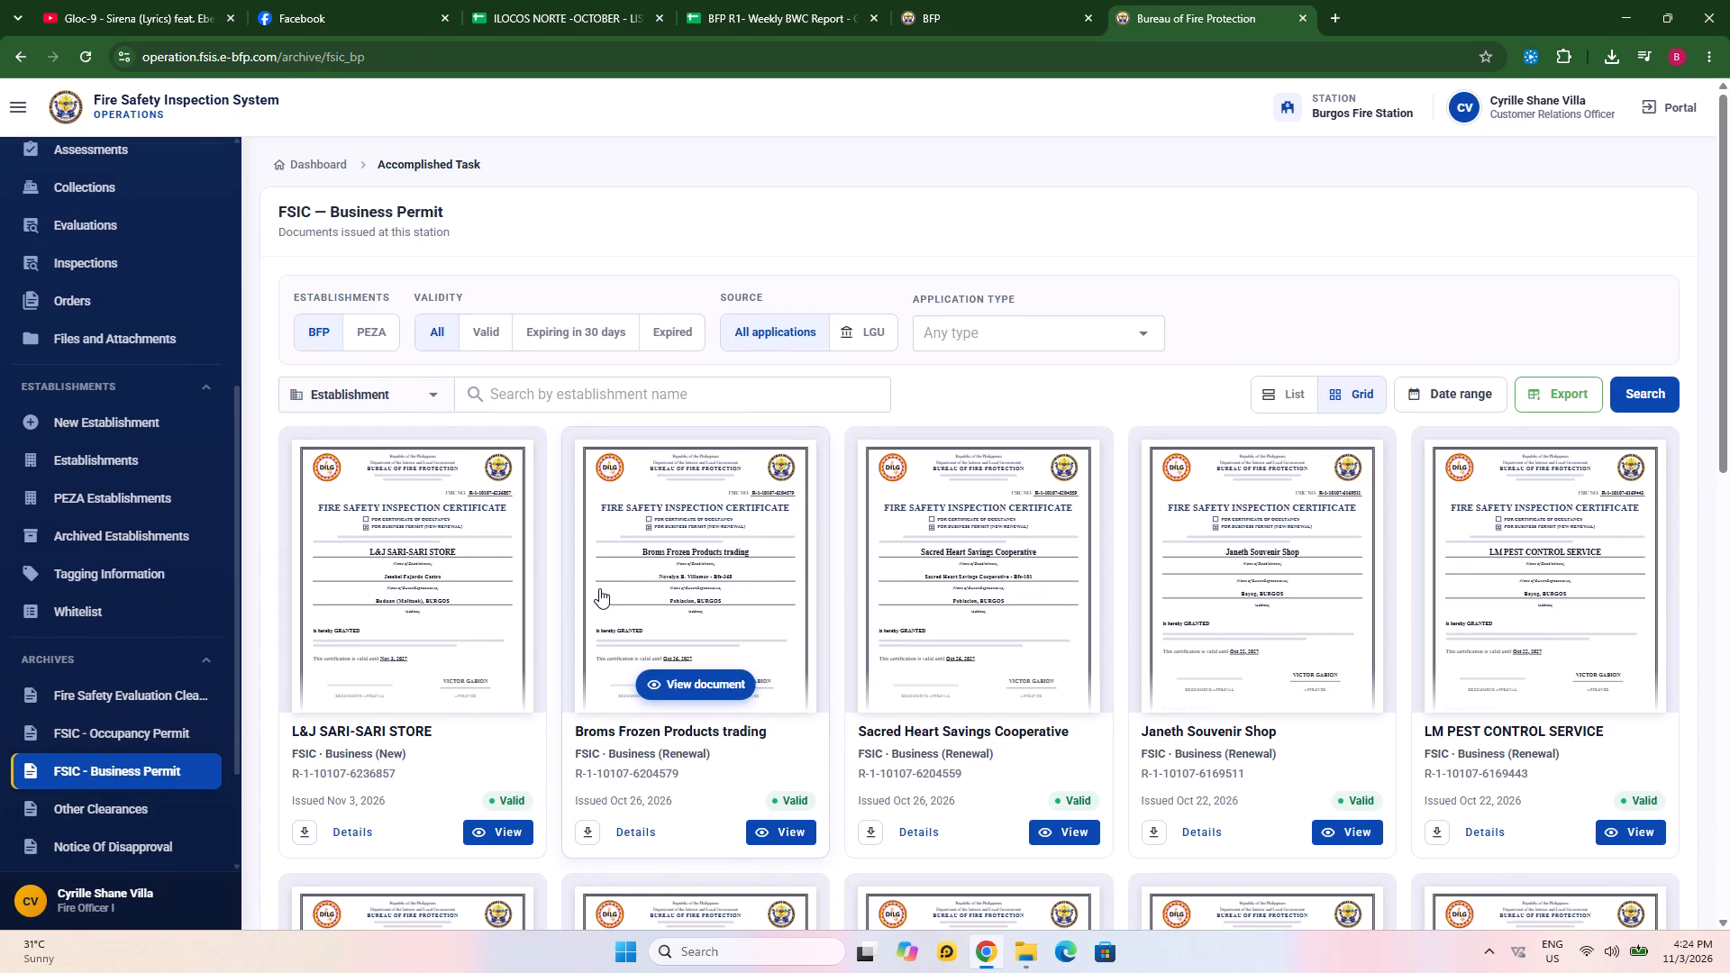
{"action": "scroll", "coordinate": [599, 588], "scroll_direction": "up", "scroll_amount": 1}
{"action": "scroll", "coordinate": [602, 590], "scroll_direction": "down", "scroll_amount": 1}
{"action": "scroll", "coordinate": [1255, 514], "scroll_direction": "up", "scroll_amount": 2}
{"action": "scroll", "coordinate": [1255, 514], "scroll_direction": "down", "scroll_amount": 1}
{"action": "scroll", "coordinate": [1255, 514], "scroll_direction": "up", "scroll_amount": 1}
{"action": "scroll", "coordinate": [1255, 514], "scroll_direction": "down", "scroll_amount": 1}
{"action": "scroll", "coordinate": [1255, 514], "scroll_direction": "up", "scroll_amount": 1}
{"action": "scroll", "coordinate": [1255, 514], "scroll_direction": "down", "scroll_amount": 1}
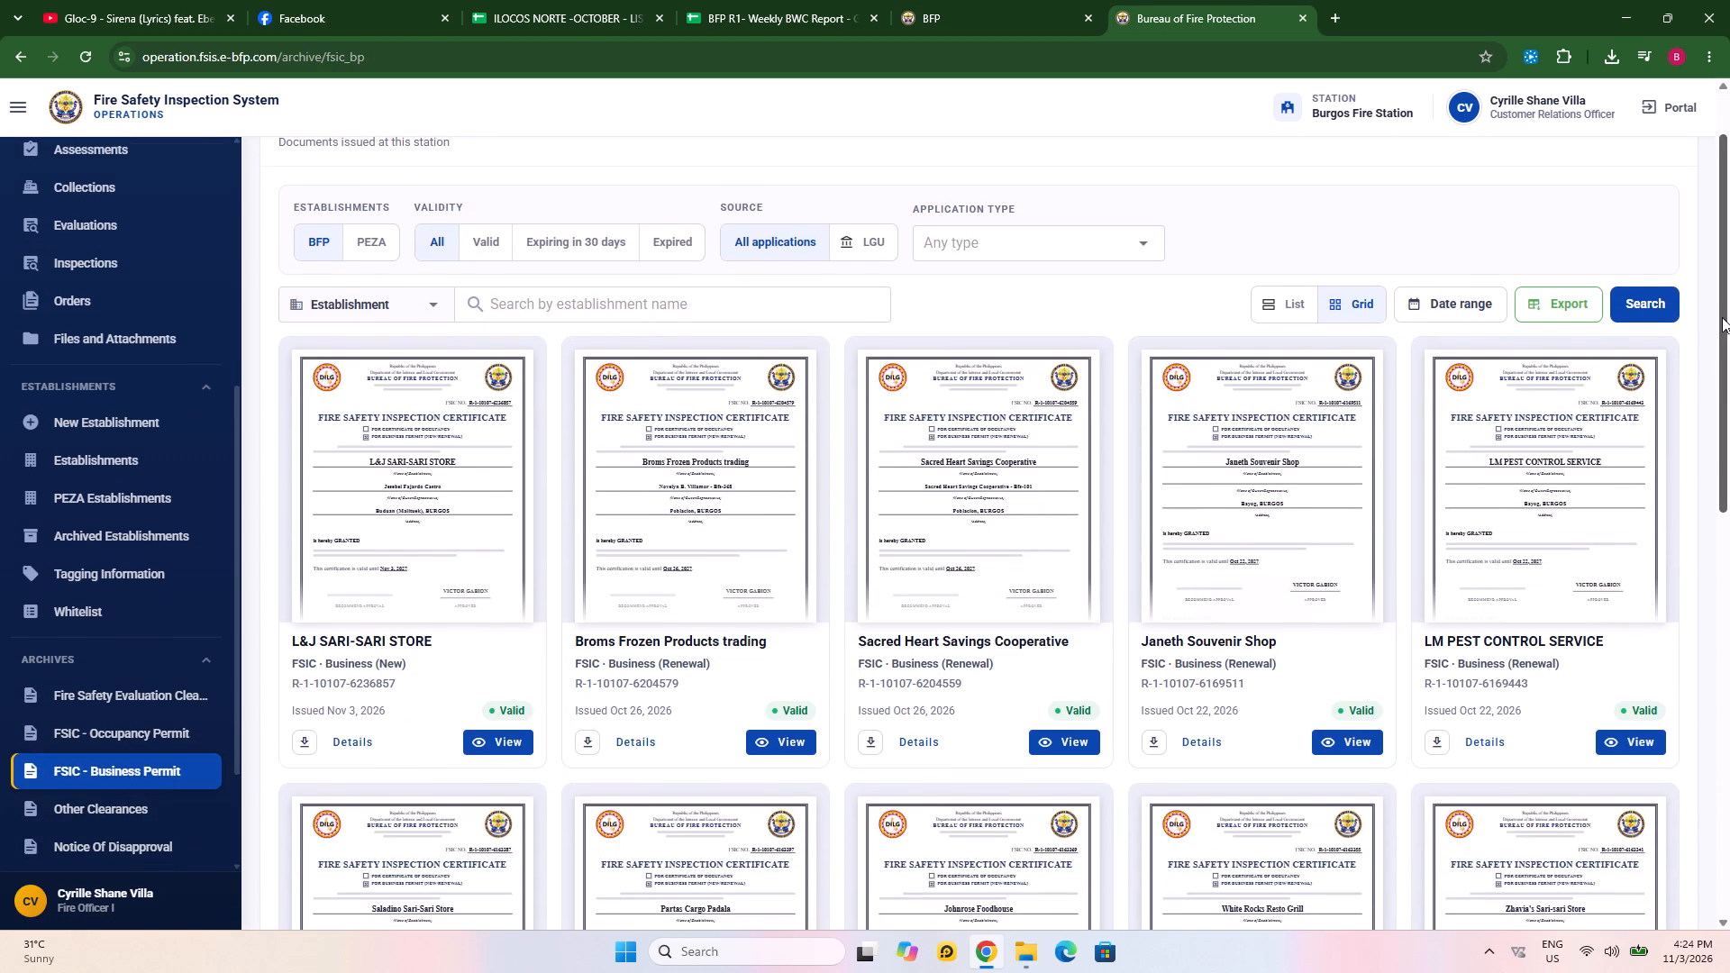
{"action": "left_click_drag", "start_coordinate": [1722, 317], "coordinate": [1723, 392]}
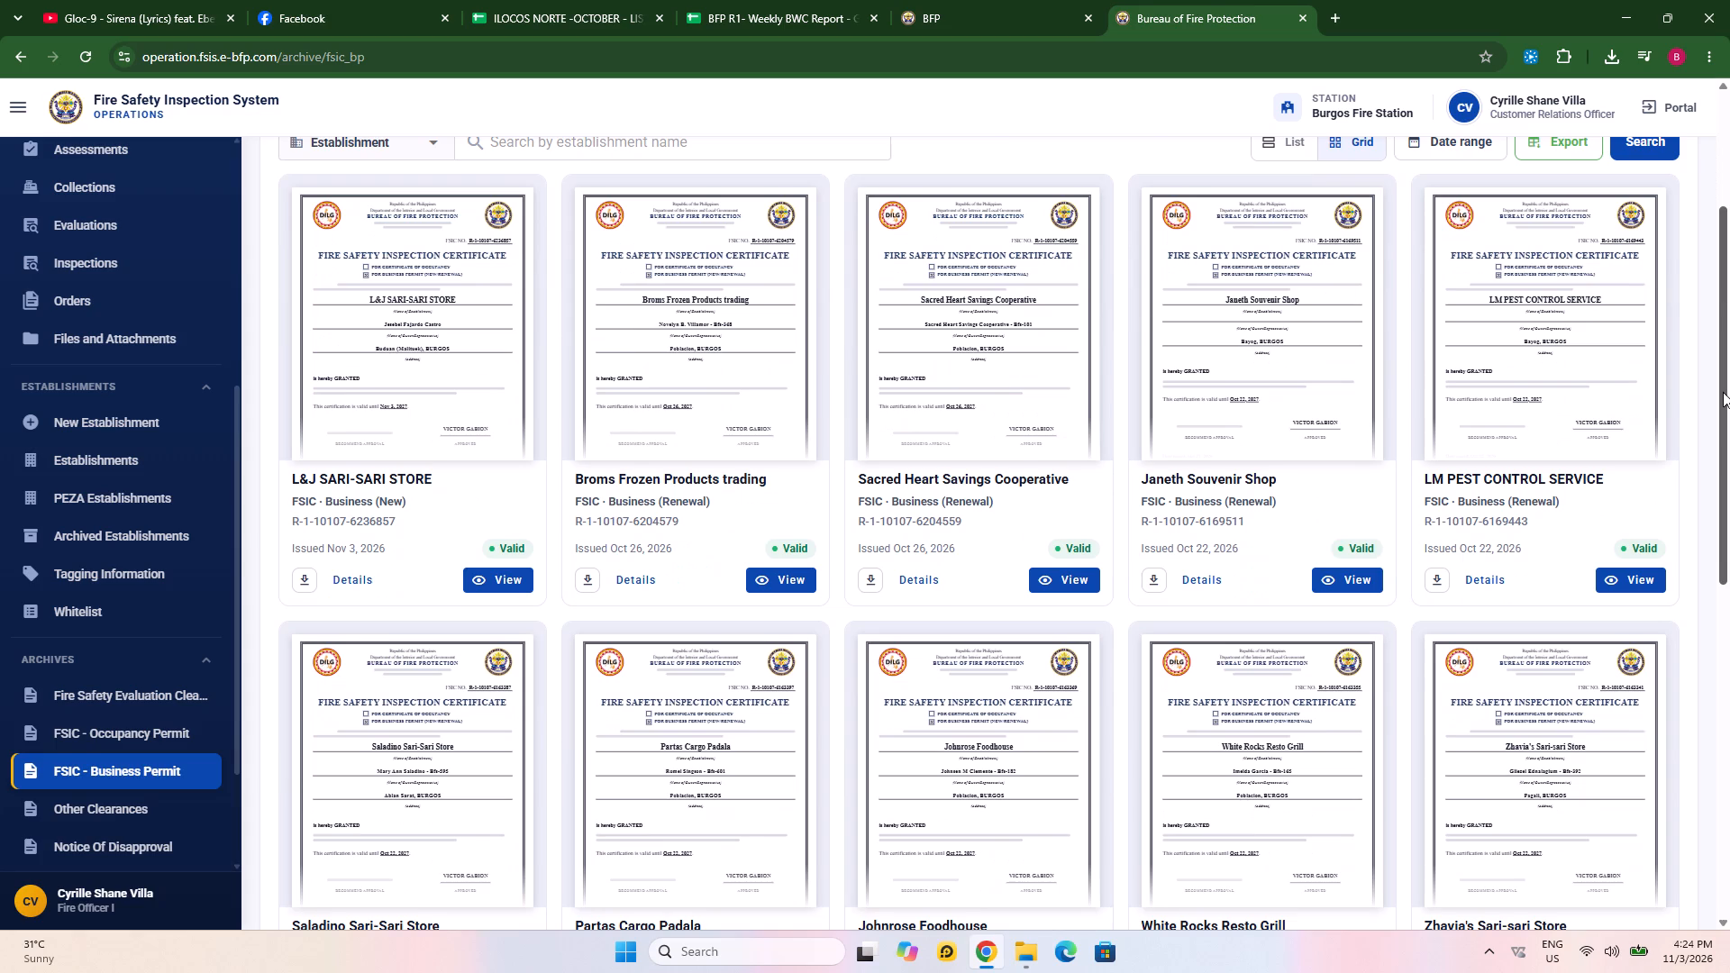
{"action": "left_click_drag", "start_coordinate": [1723, 392], "coordinate": [1701, 34]}
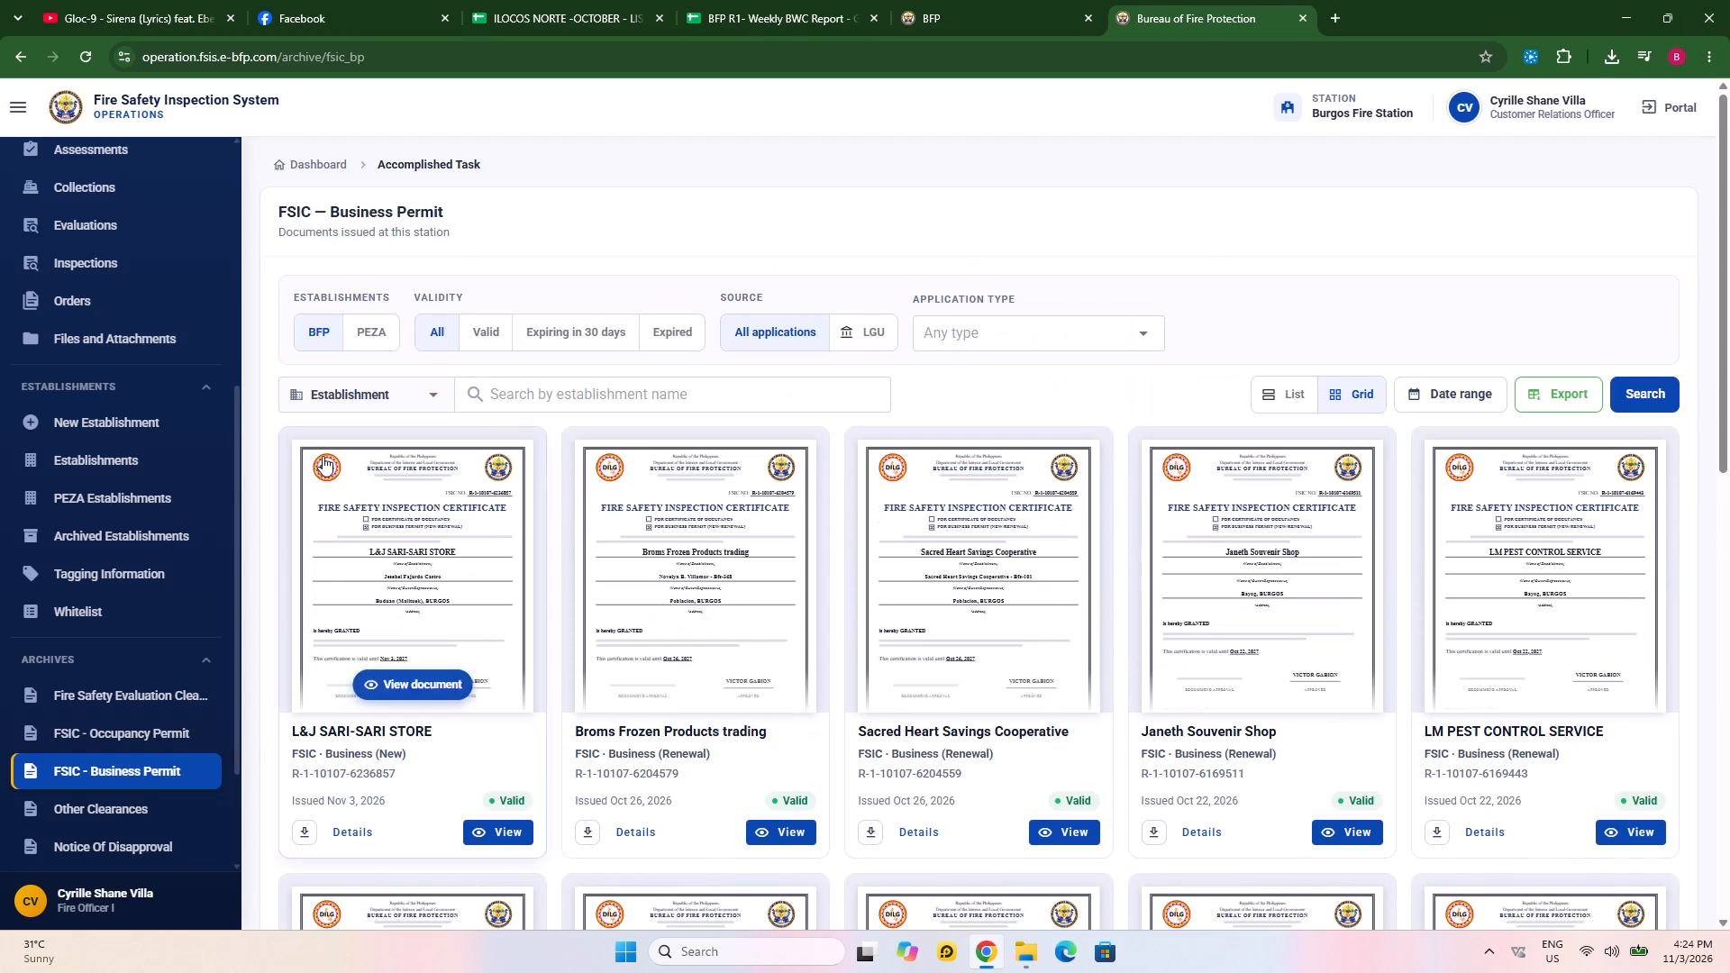
Open Establishments and the station's Applications records, clear the date range's start and end dates, and search the applications.
{"action": "left_click", "coordinate": [91, 476]}
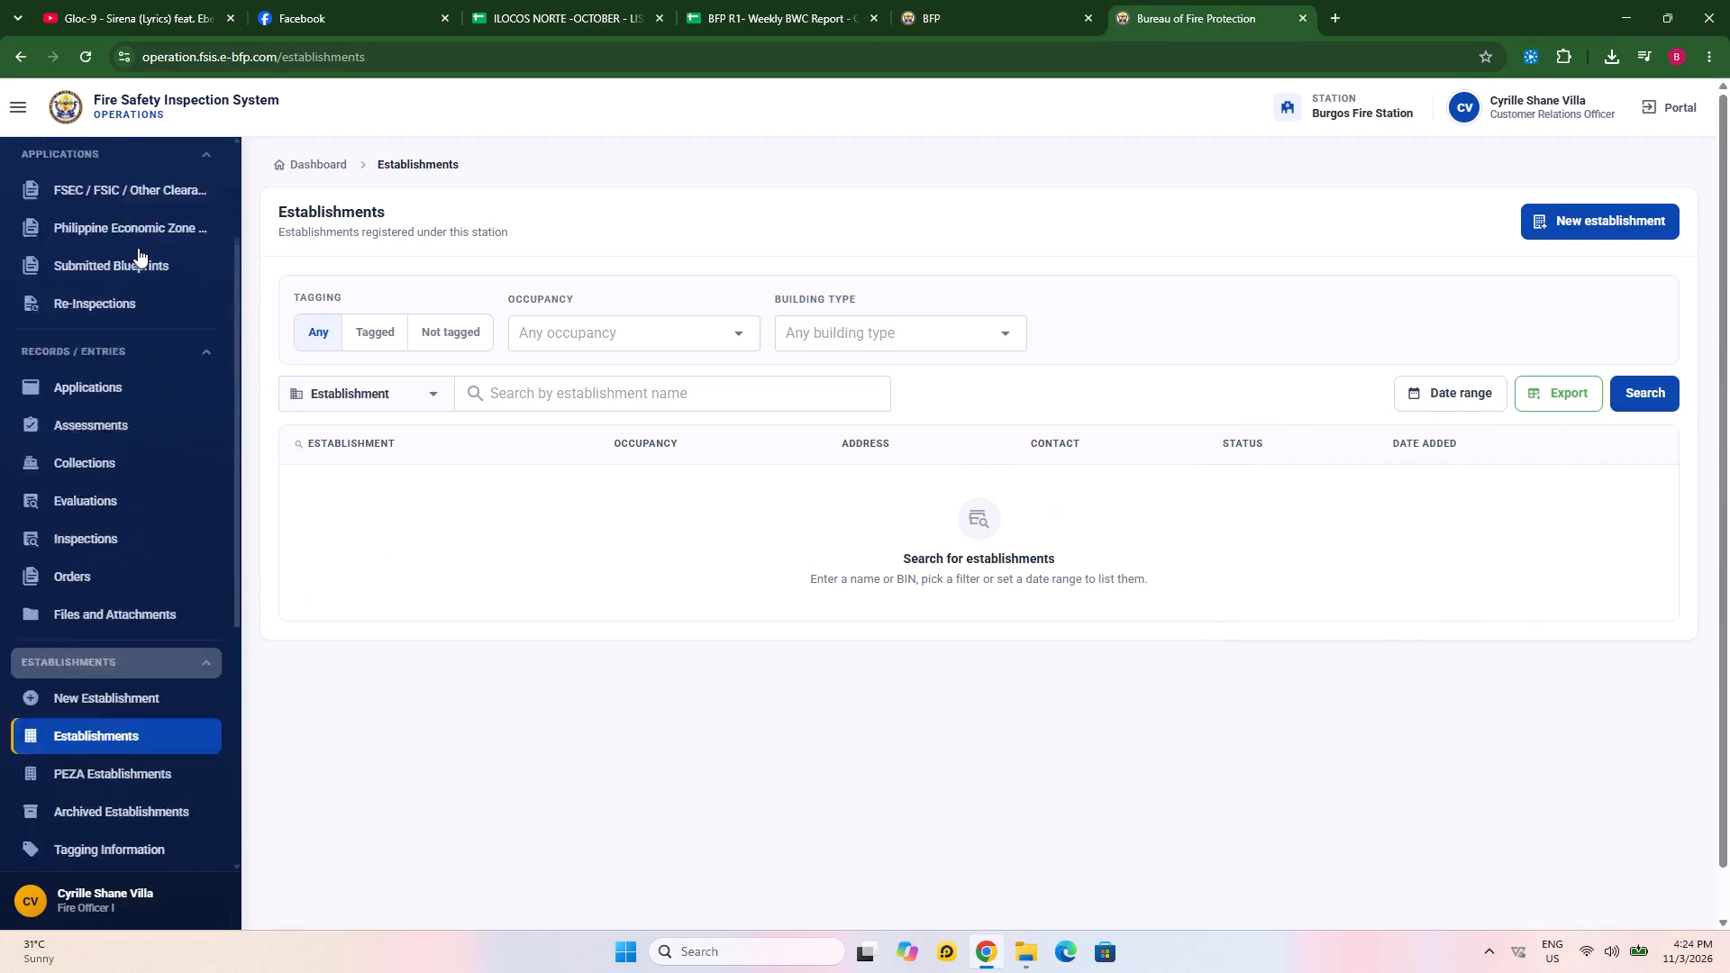
{"action": "left_click", "coordinate": [106, 485]}
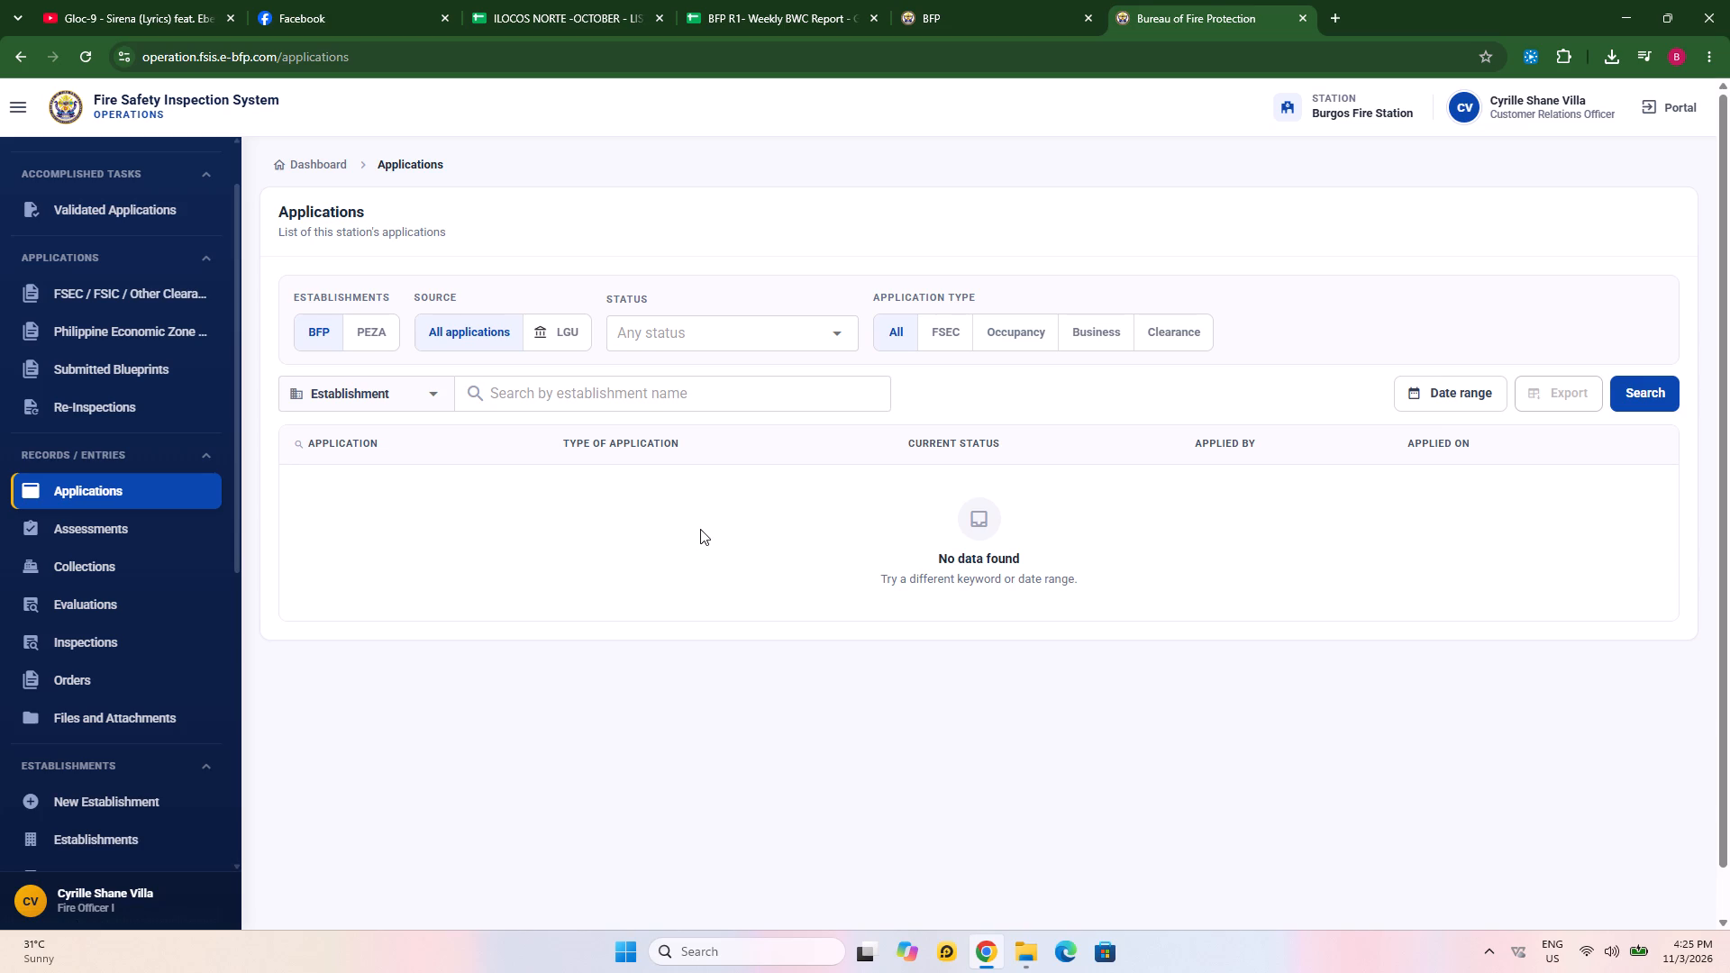
{"action": "left_click", "coordinate": [1452, 379]}
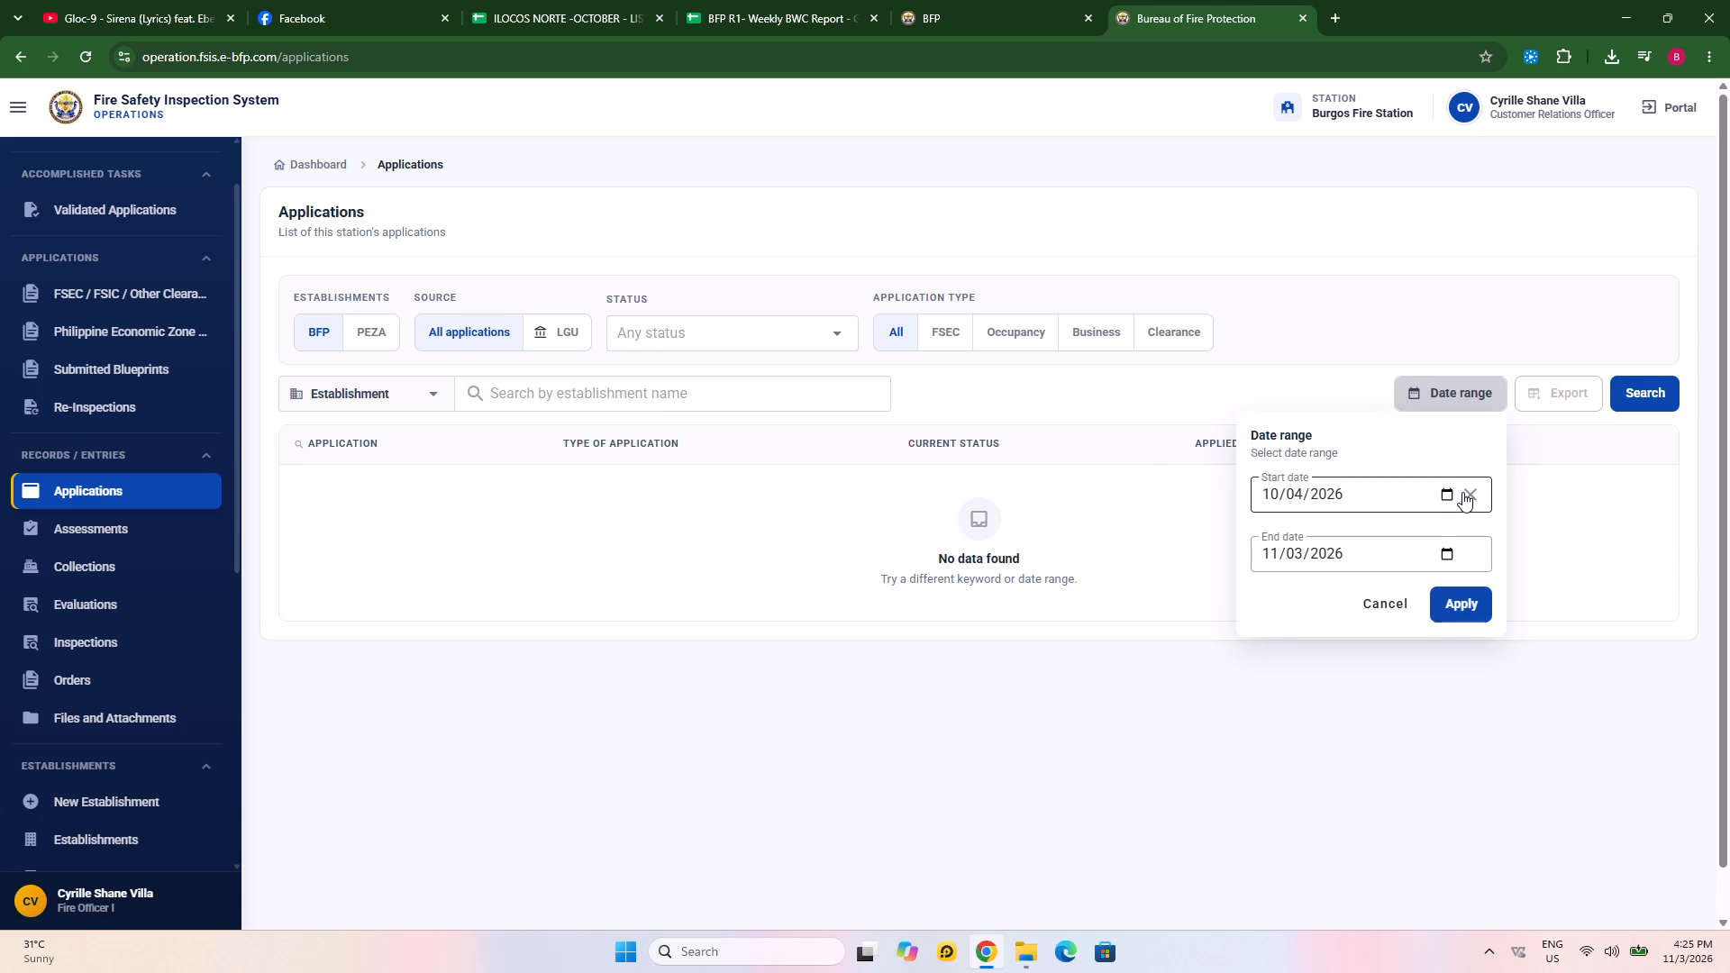
{"action": "left_click", "coordinate": [1469, 493]}
{"action": "left_click", "coordinate": [1470, 540]}
{"action": "left_click", "coordinate": [1470, 552]}
{"action": "left_click", "coordinate": [1644, 391]}
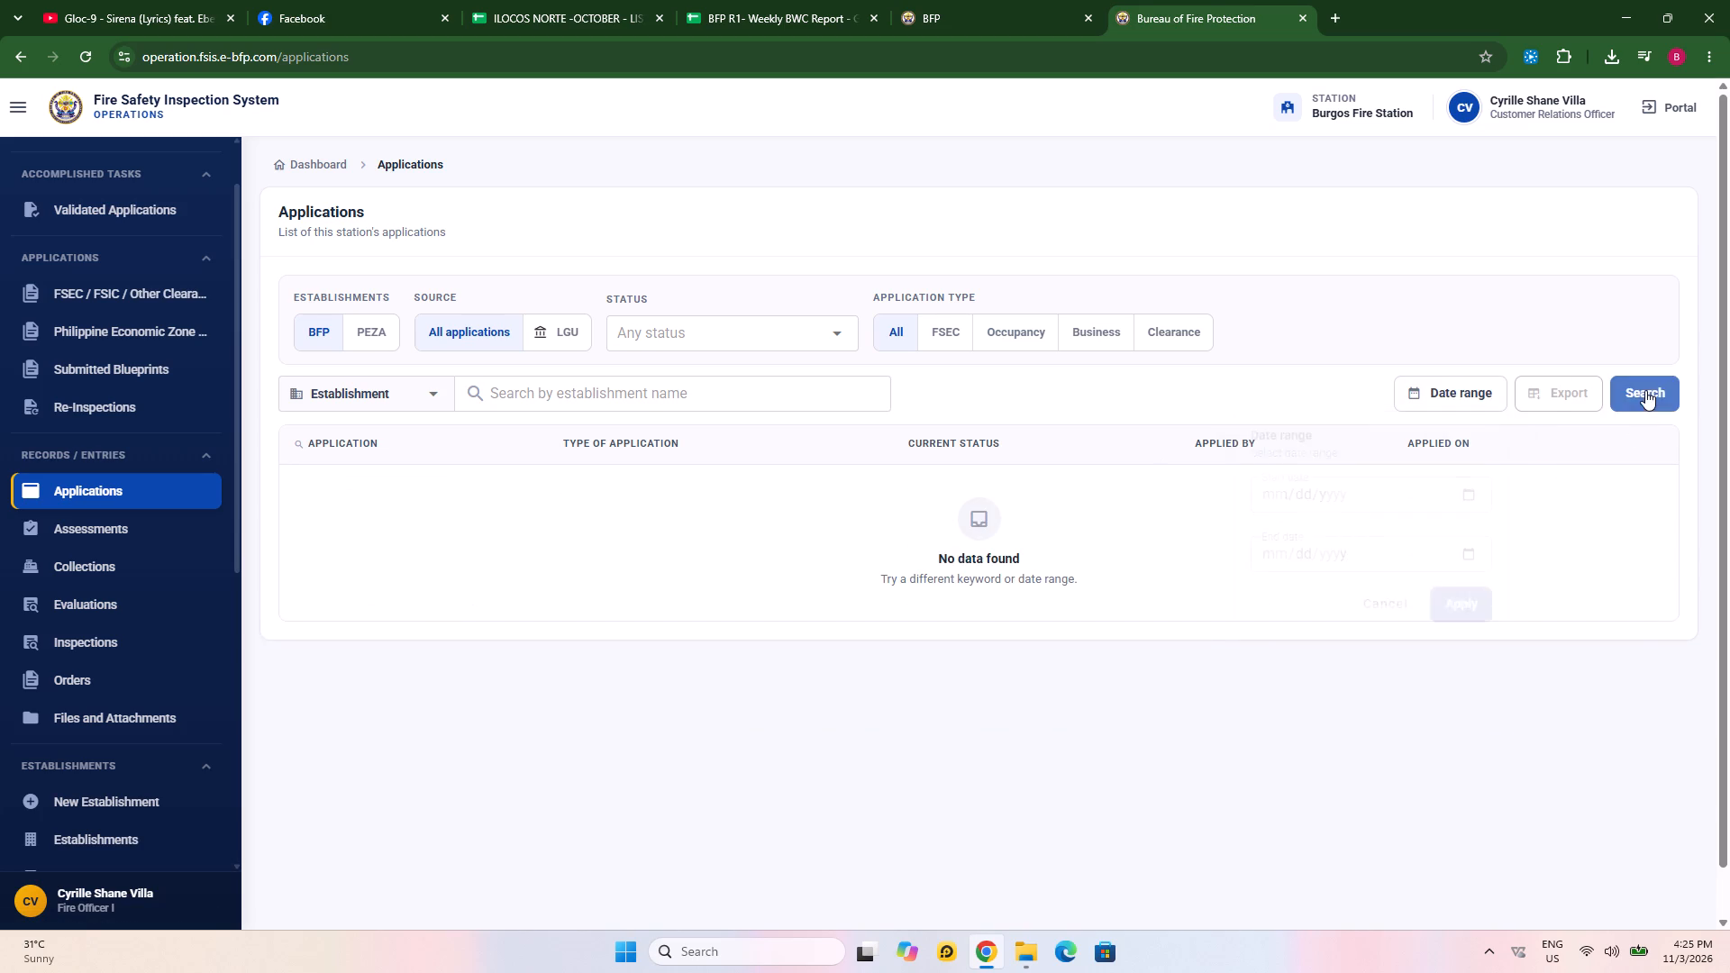
{"action": "left_click", "coordinate": [1645, 390]}
{"action": "left_click", "coordinate": [1645, 390]}
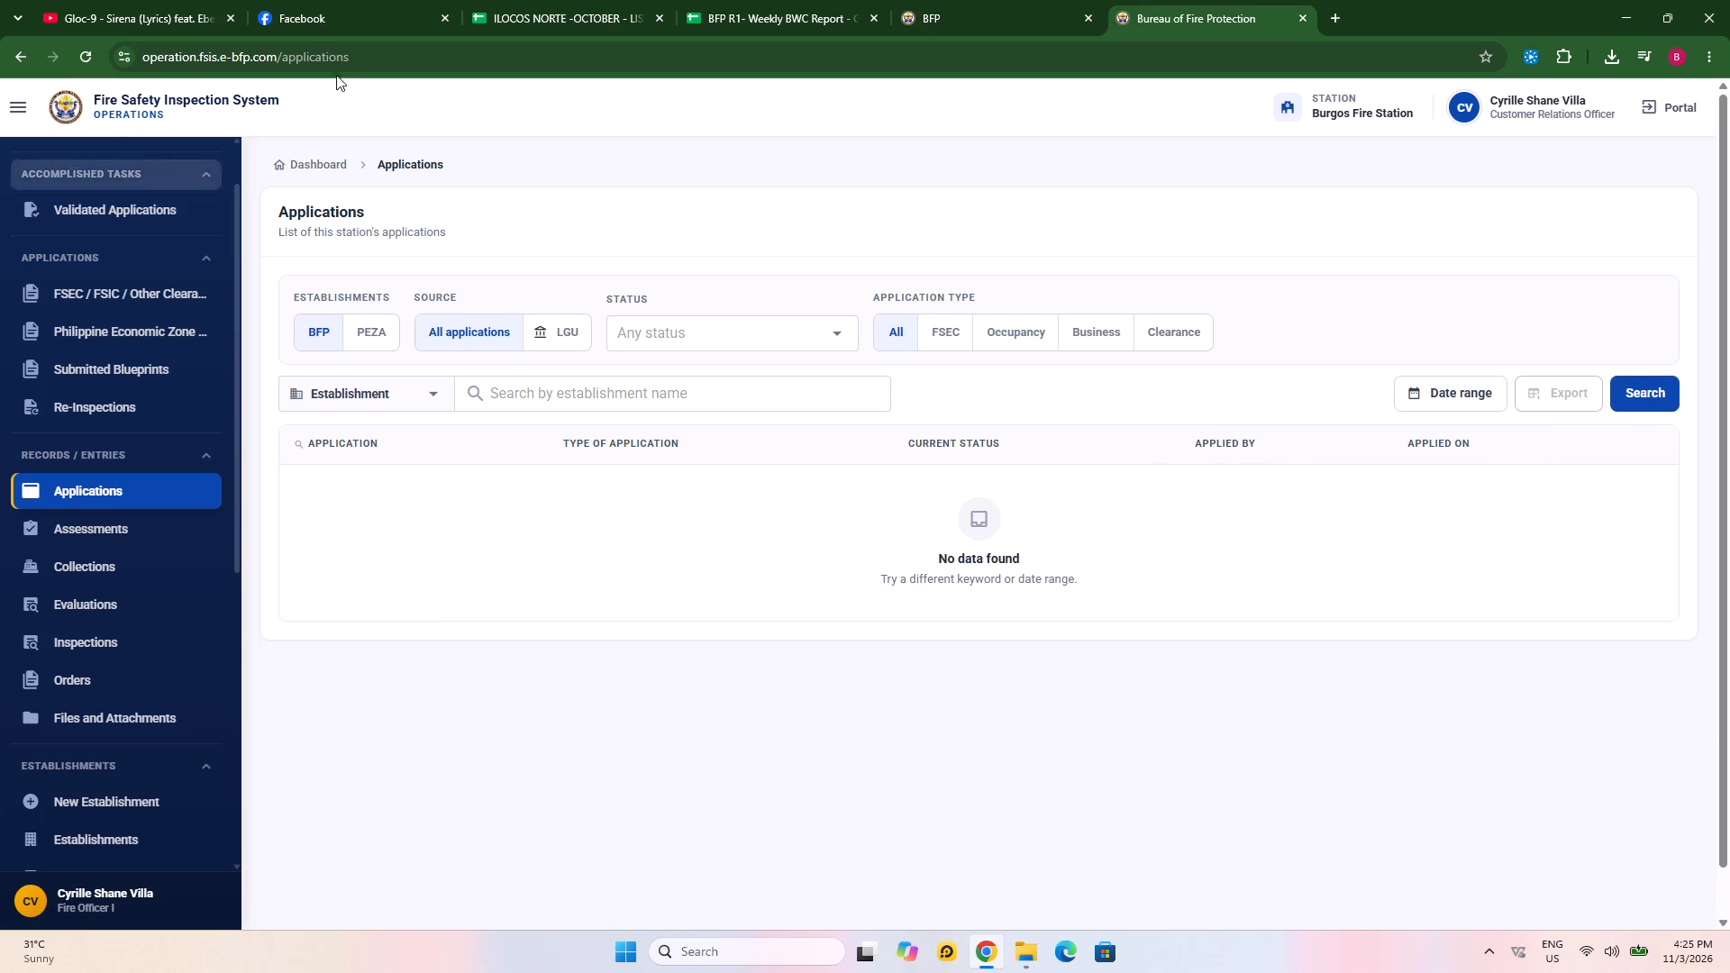
Reopen the BFP Portal System in a fresh browser tab and continue into the Fire Safety Inspection System.
{"action": "left_click", "coordinate": [1307, 21]}
{"action": "left_click", "coordinate": [1114, 19]}
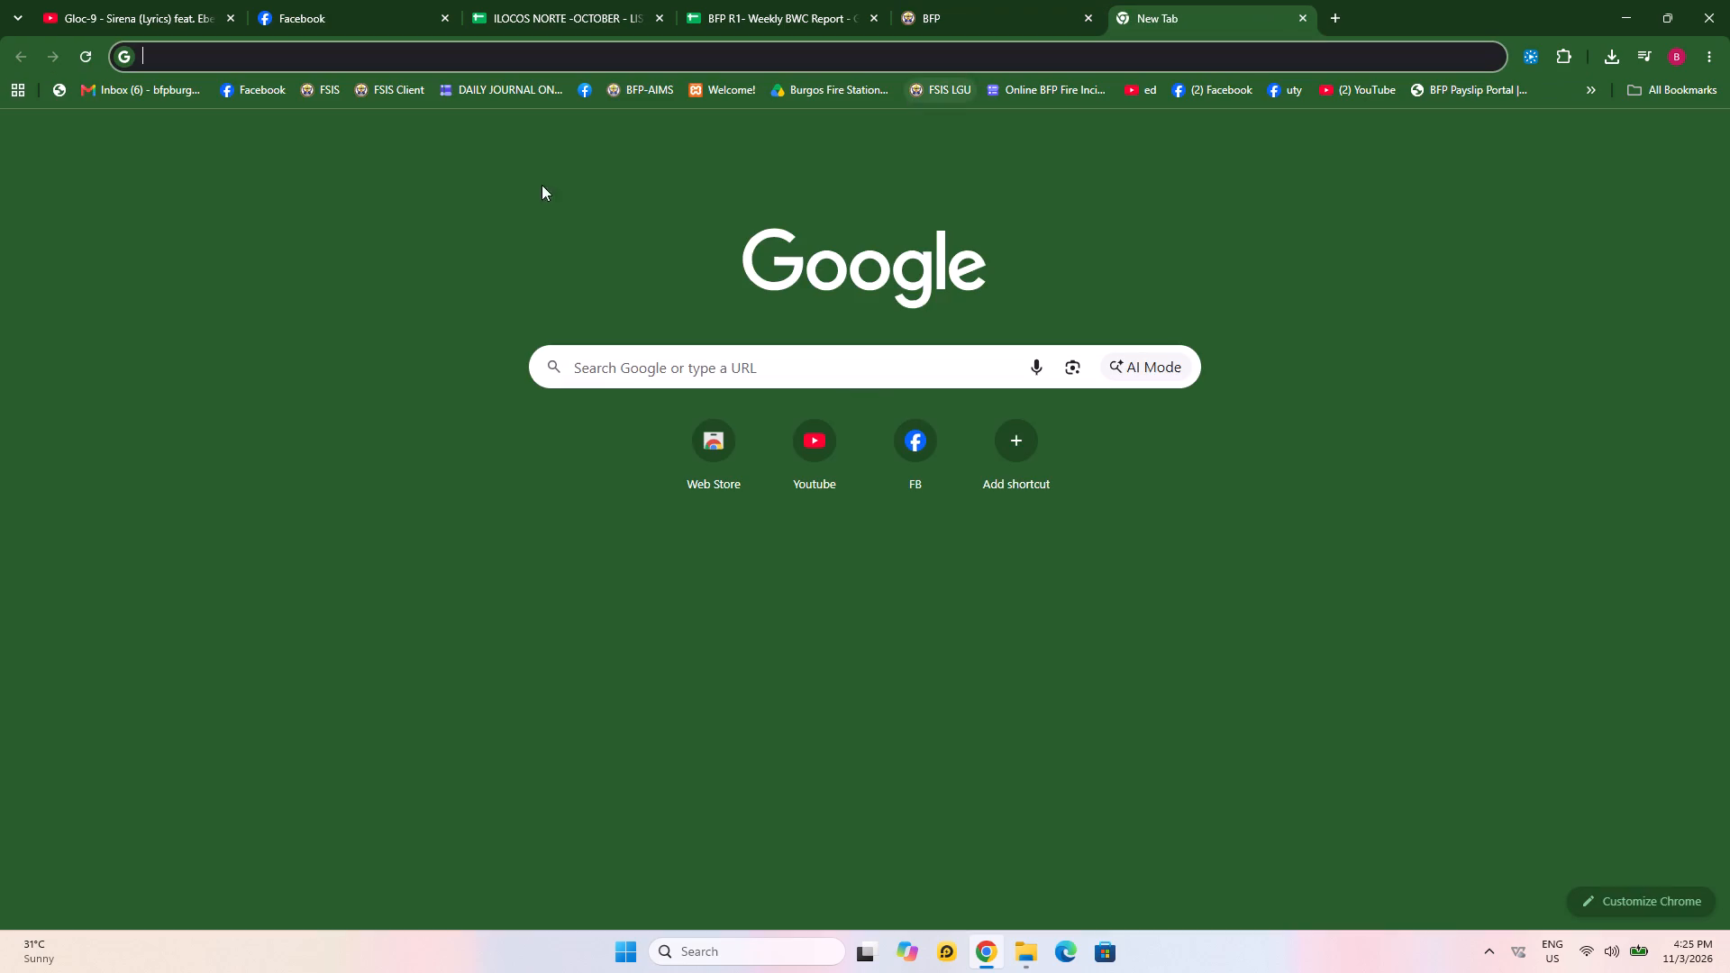
{"action": "left_click", "coordinate": [348, 88]}
{"action": "left_click", "coordinate": [342, 87]}
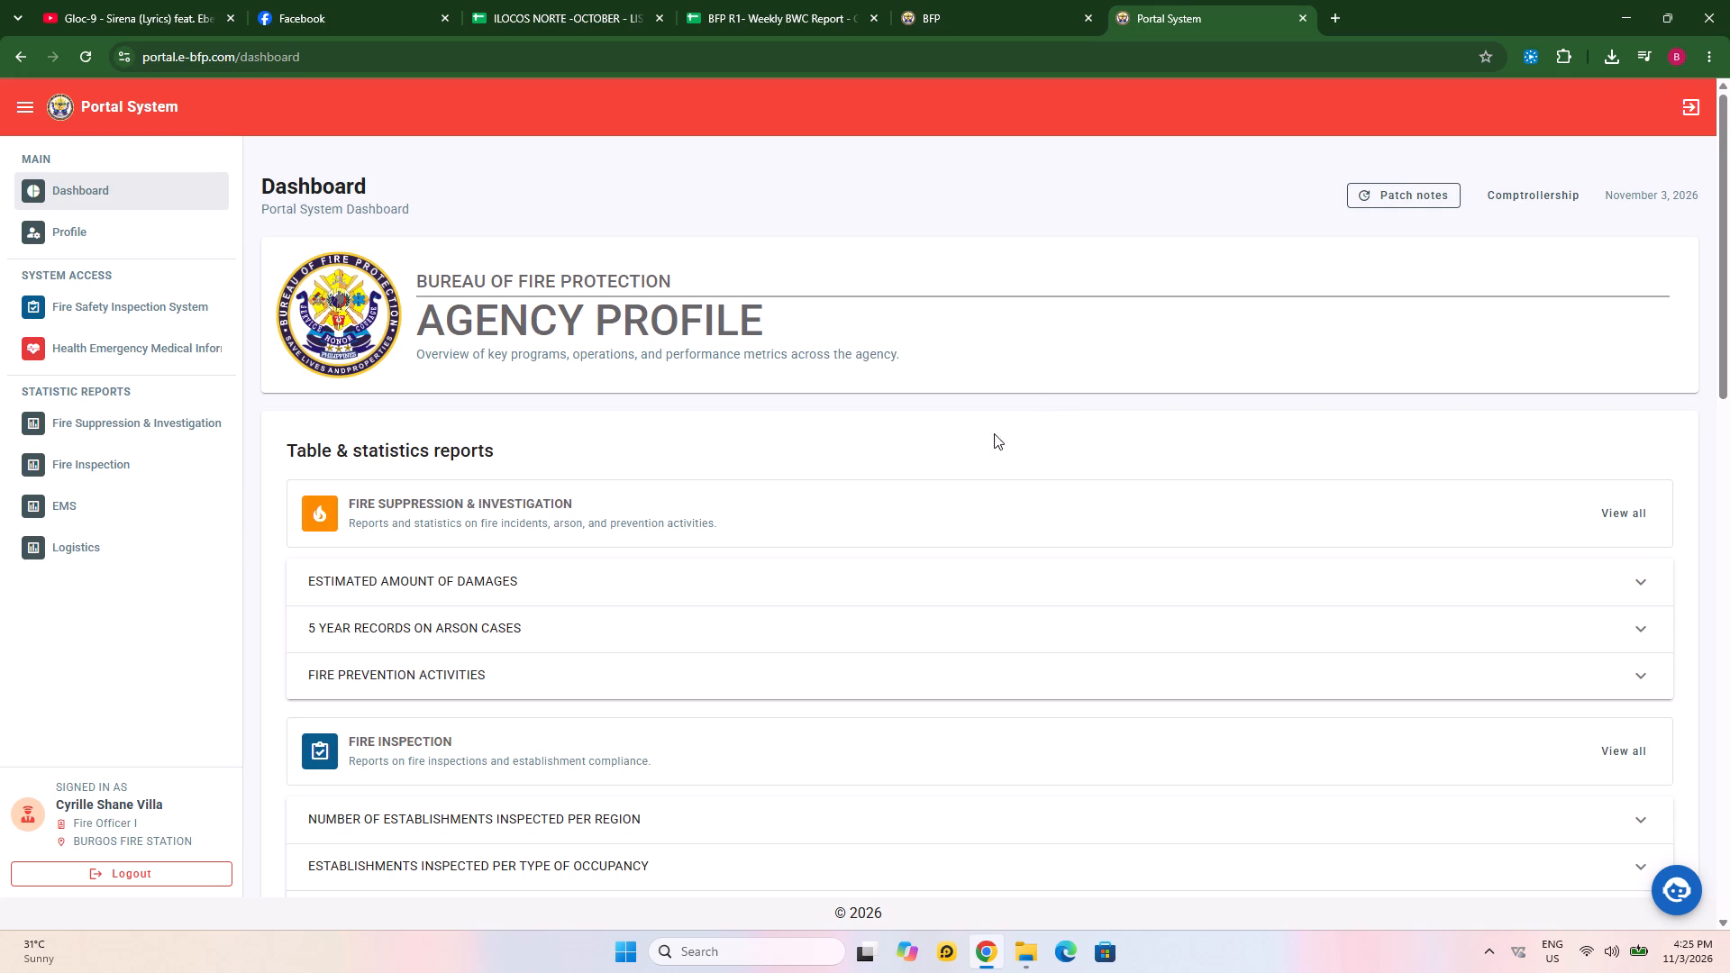
{"action": "left_click", "coordinate": [160, 307]}
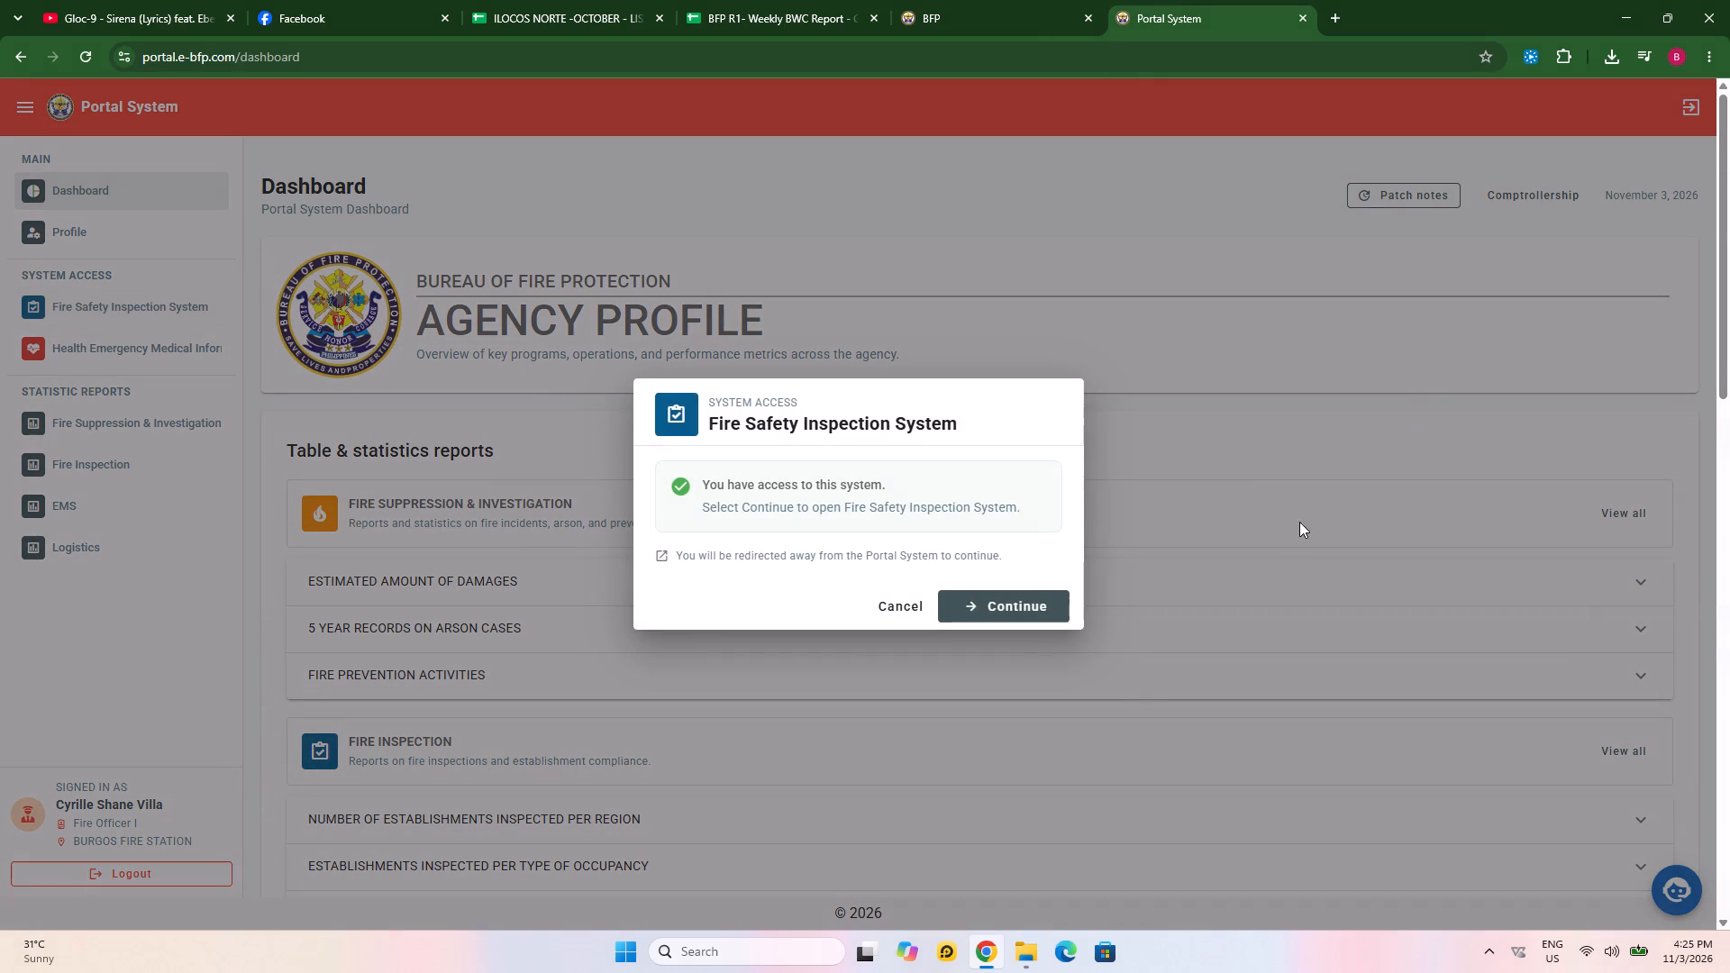
{"action": "left_click", "coordinate": [1053, 600]}
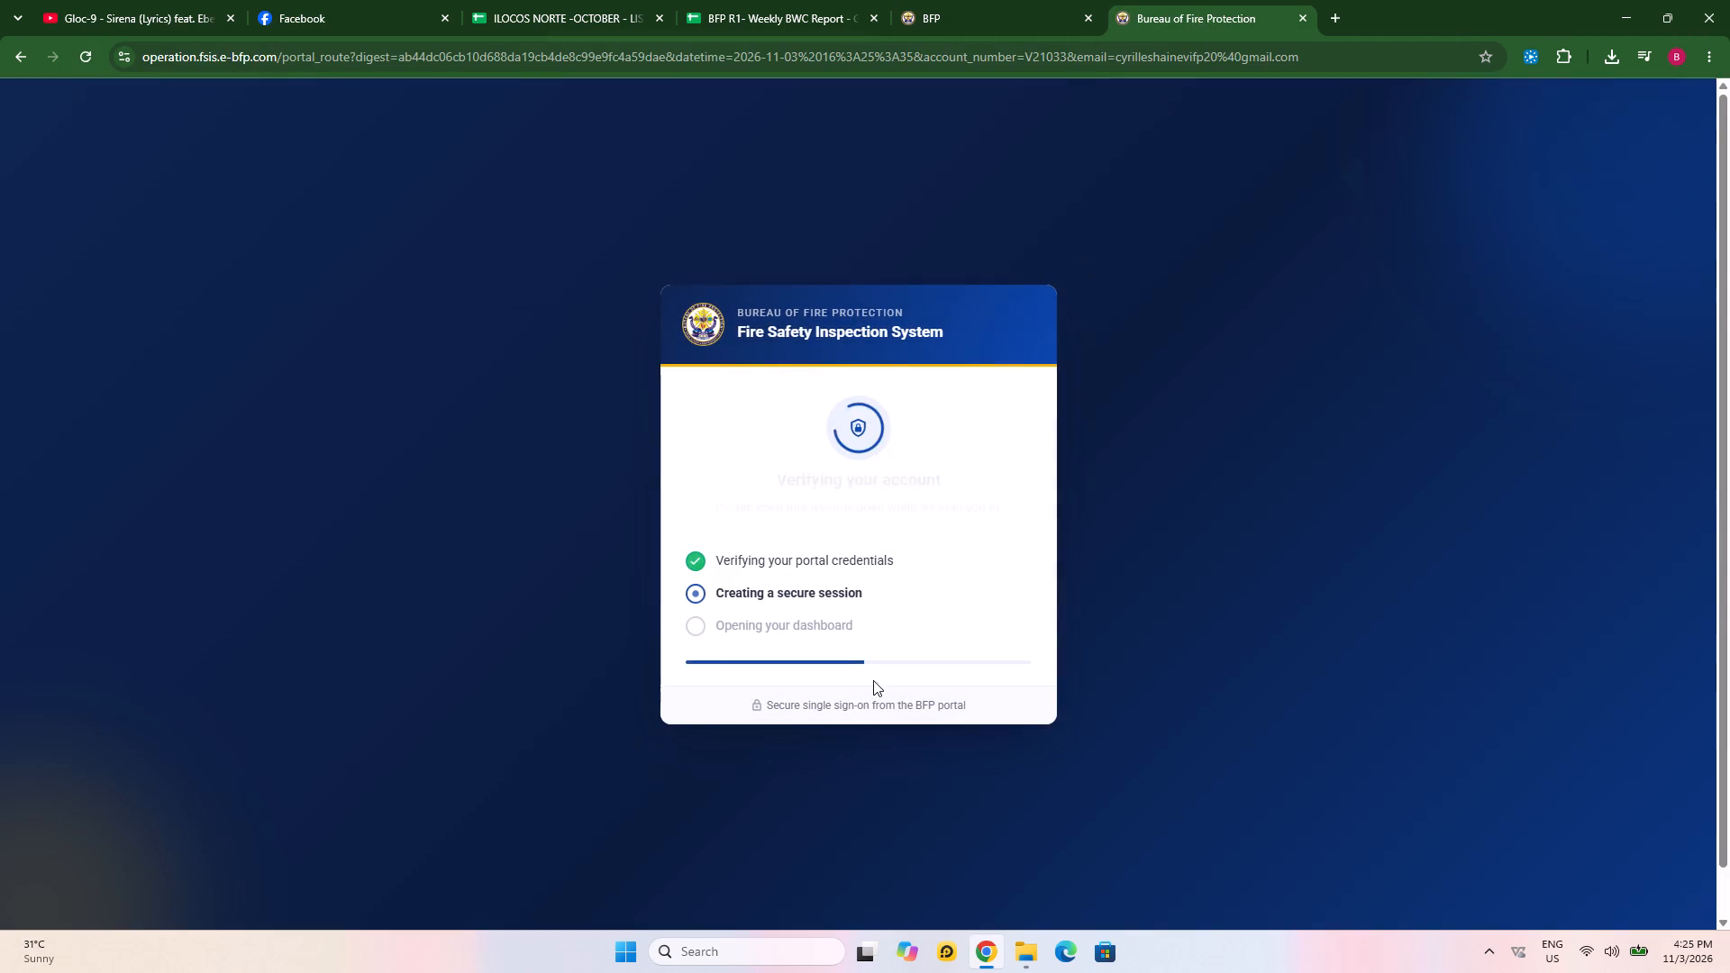
Check the validated applications on the operations site, glancing at the applicant portal's home page.
{"action": "left_click", "coordinate": [933, 1]}
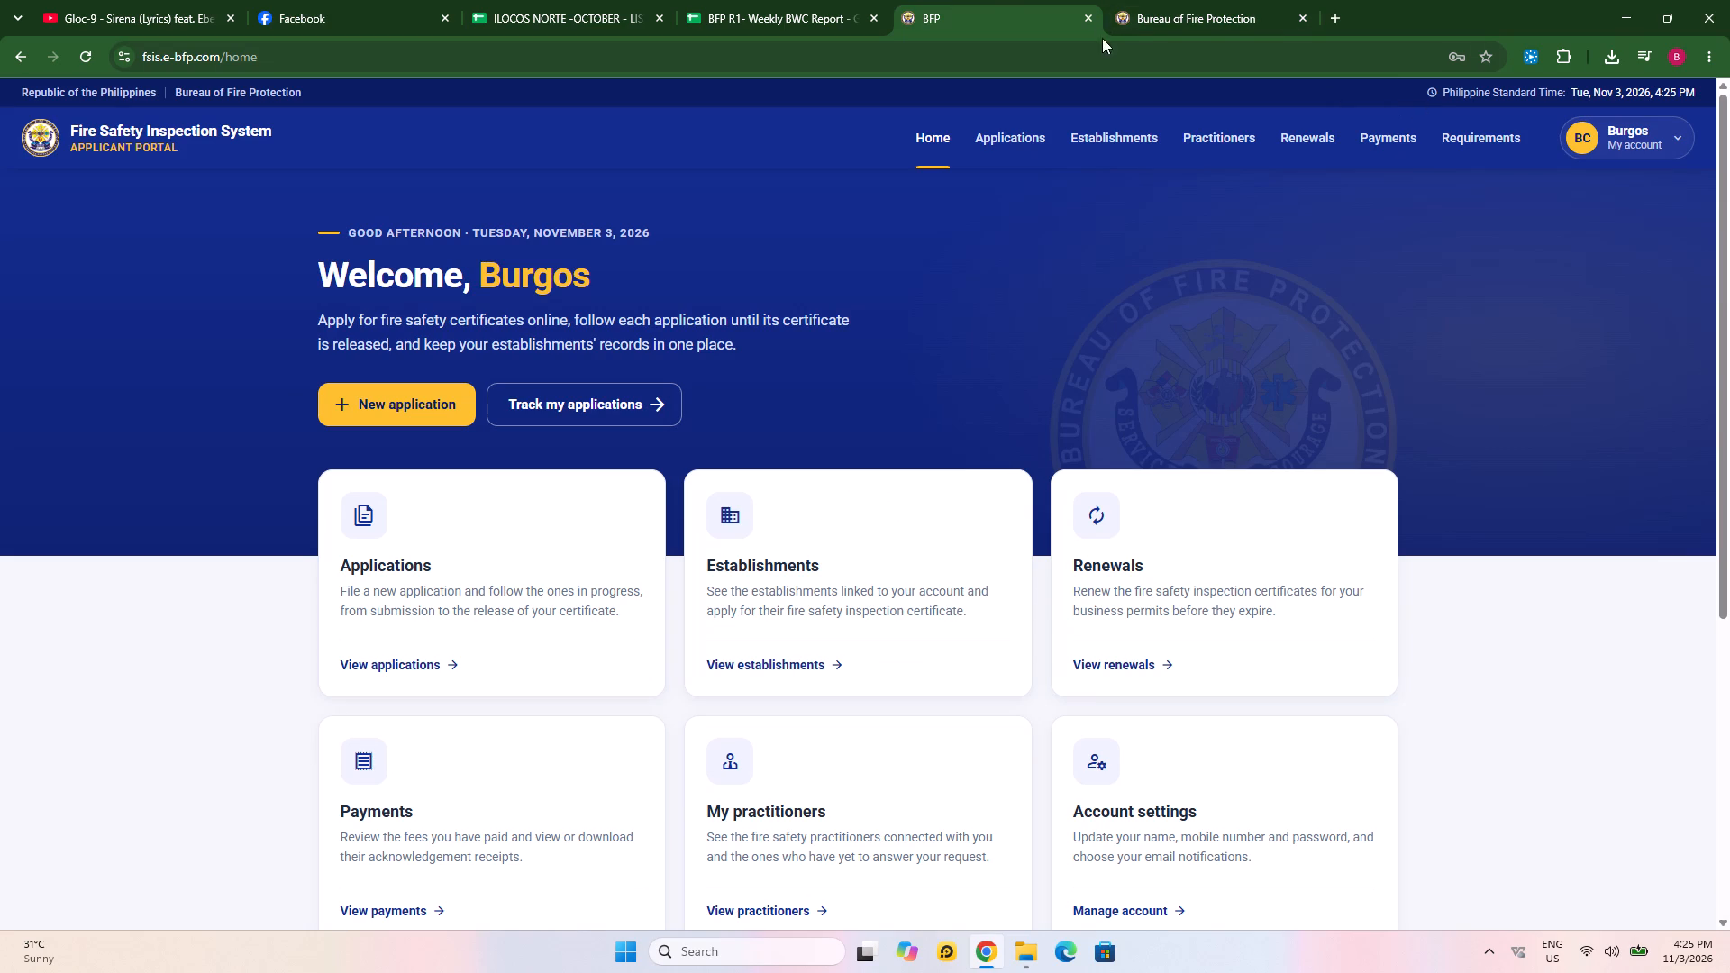
{"action": "left_click", "coordinate": [1214, 0]}
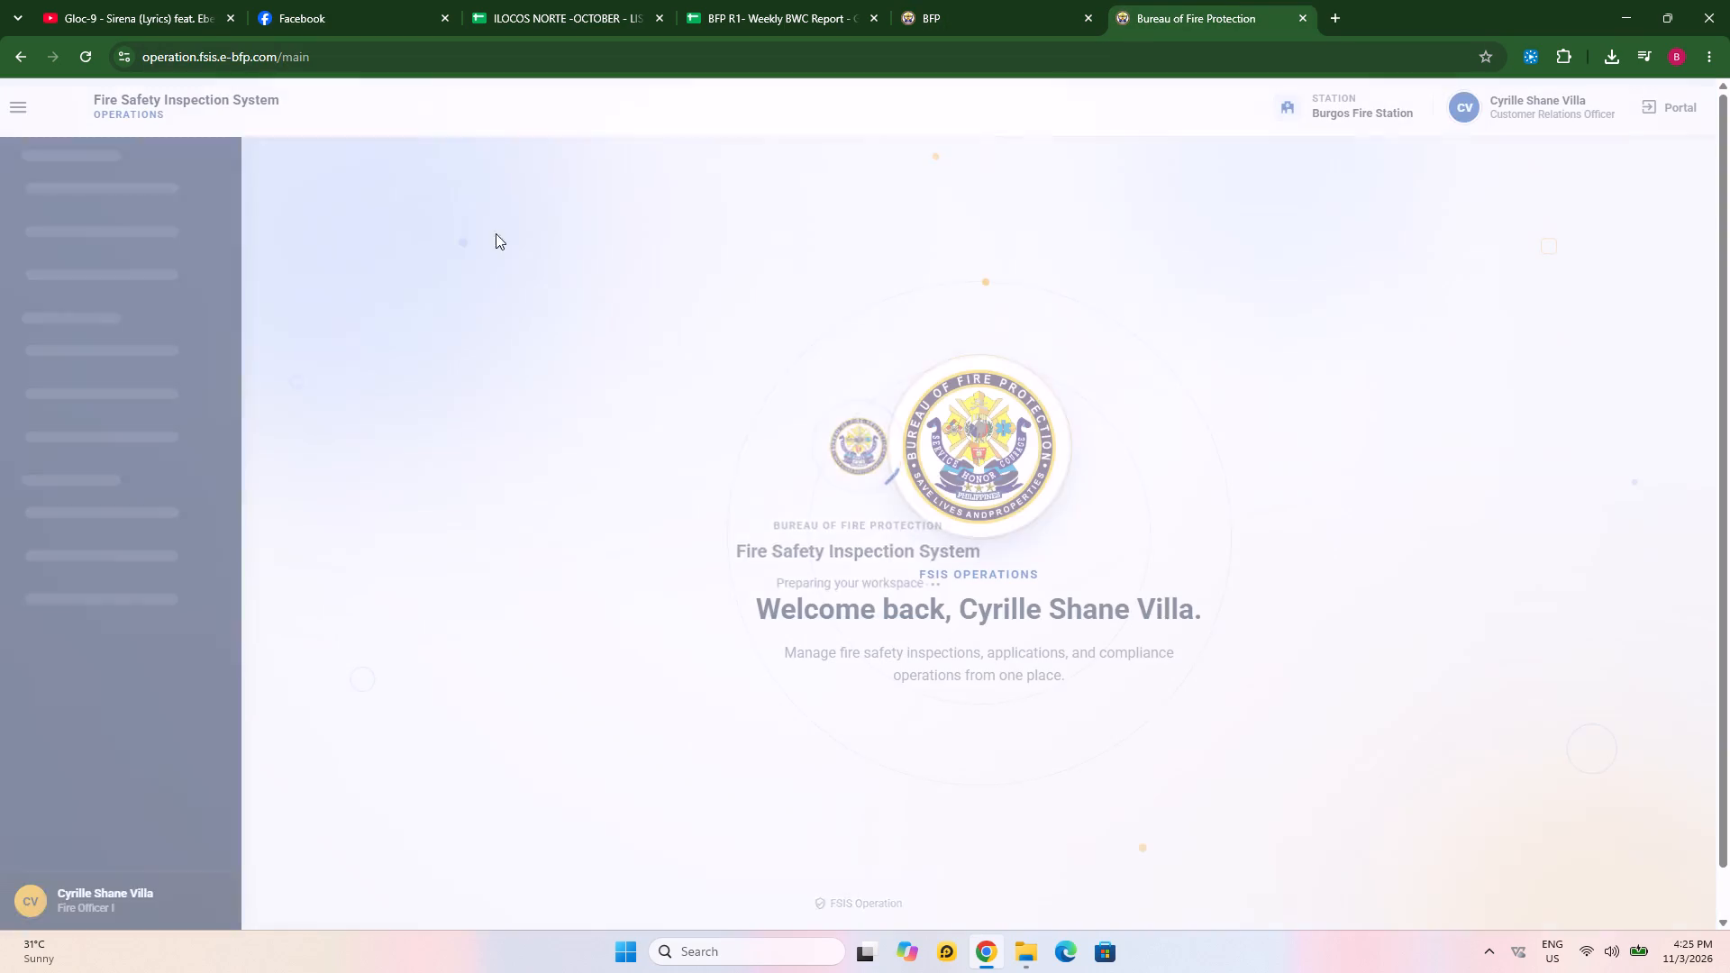
{"action": "left_click", "coordinate": [94, 296]}
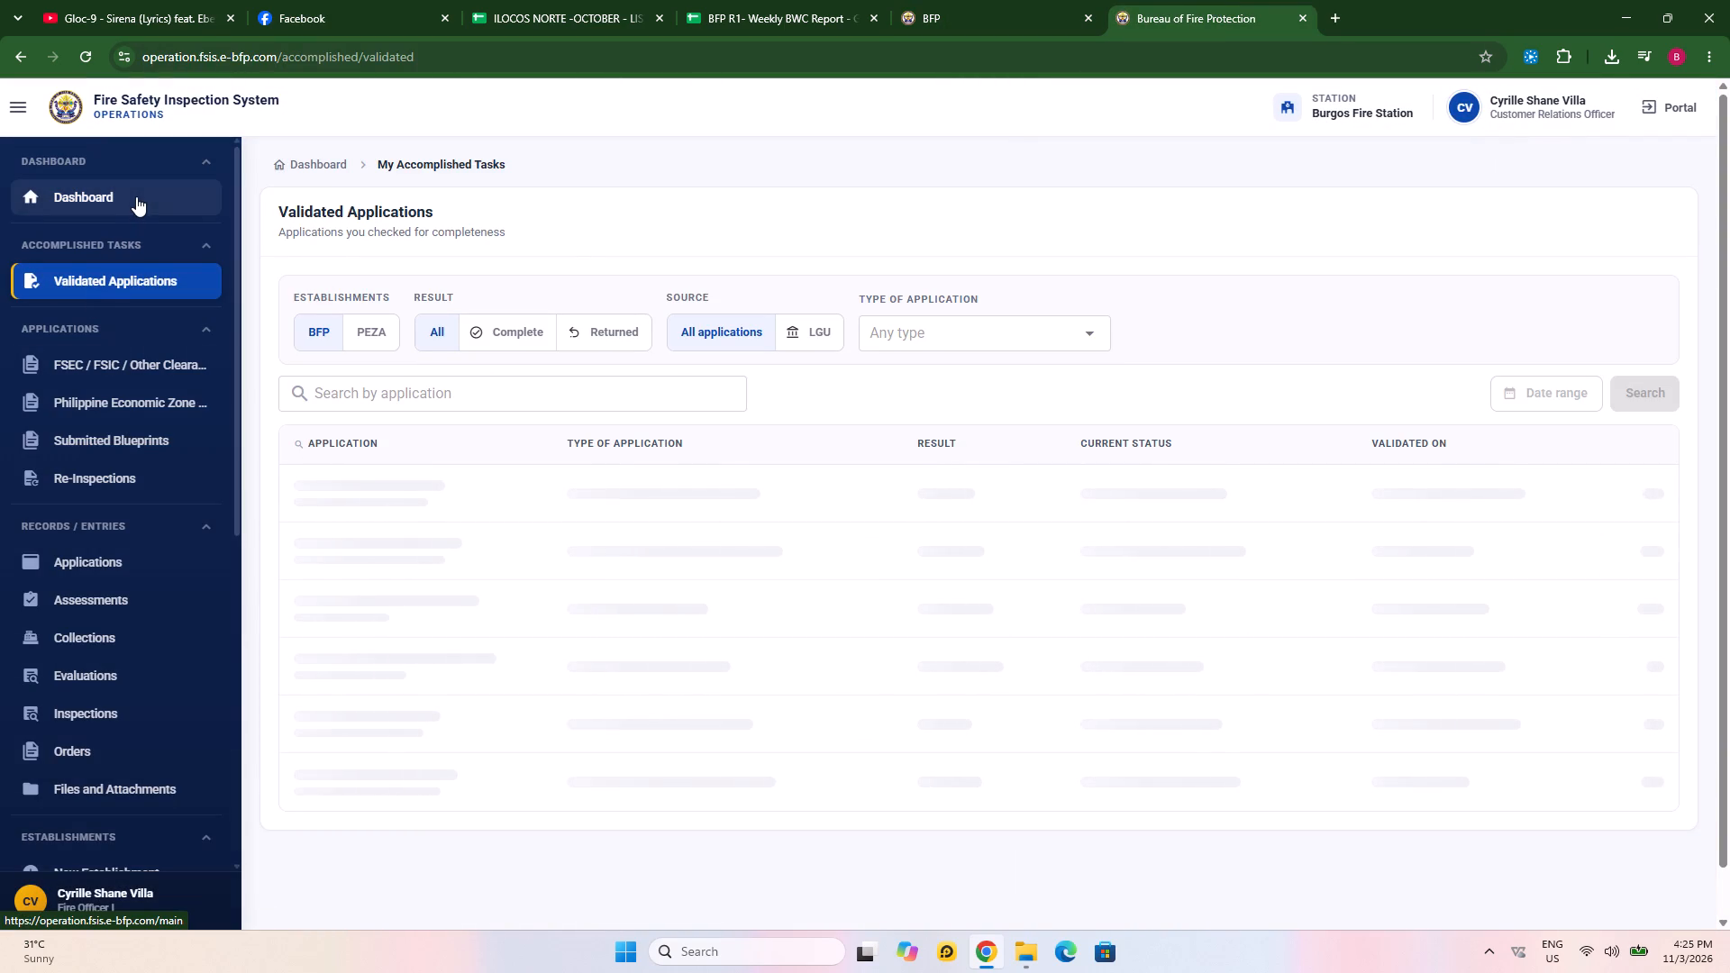
{"action": "left_click", "coordinate": [998, 0]}
{"action": "left_click", "coordinate": [1139, 0]}
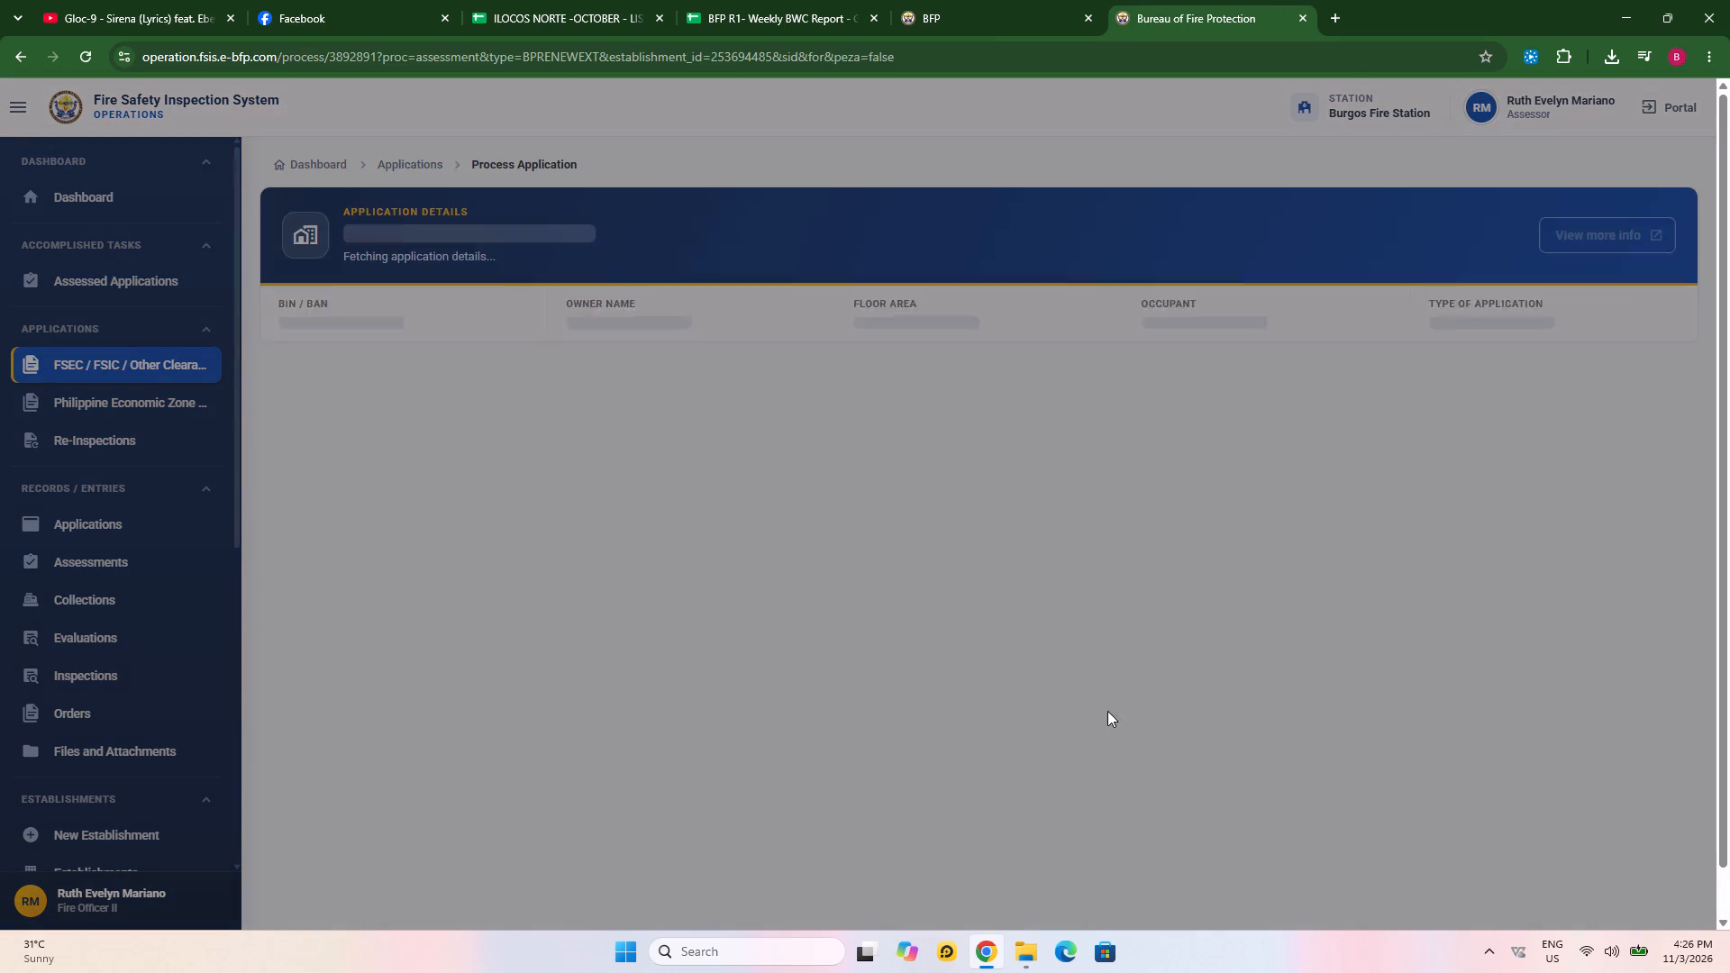
Examine the Fire Code Fees assessment form for LJ'S EATERY's FSIC business permit renewal.
{"action": "scroll", "coordinate": [1037, 419], "scroll_direction": "down", "scroll_amount": 1}
{"action": "scroll", "coordinate": [1037, 419], "scroll_direction": "up", "scroll_amount": 1}
{"action": "scroll", "coordinate": [1037, 419], "scroll_direction": "down", "scroll_amount": 1}
{"action": "scroll", "coordinate": [1037, 419], "scroll_direction": "up", "scroll_amount": 2}
{"action": "scroll", "coordinate": [1037, 419], "scroll_direction": "down", "scroll_amount": 2}
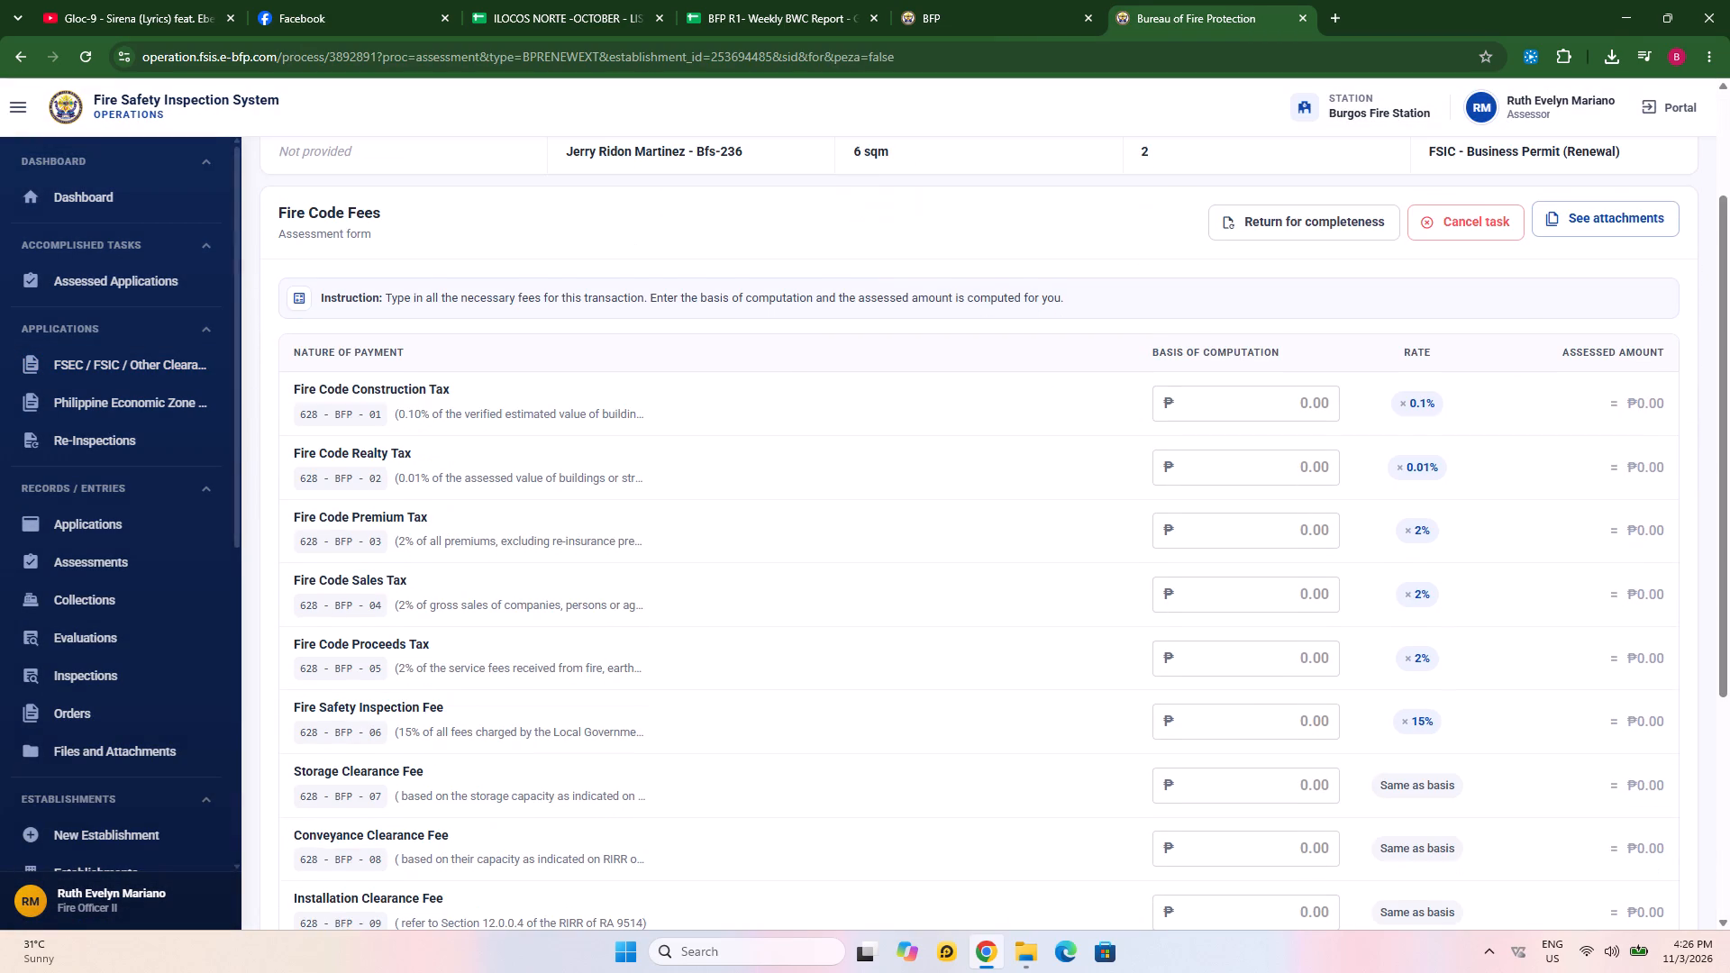
{"action": "scroll", "coordinate": [1166, 634], "scroll_direction": "down", "scroll_amount": 2}
{"action": "scroll", "coordinate": [1167, 634], "scroll_direction": "up", "scroll_amount": 1}
{"action": "scroll", "coordinate": [1167, 635], "scroll_direction": "down", "scroll_amount": 1}
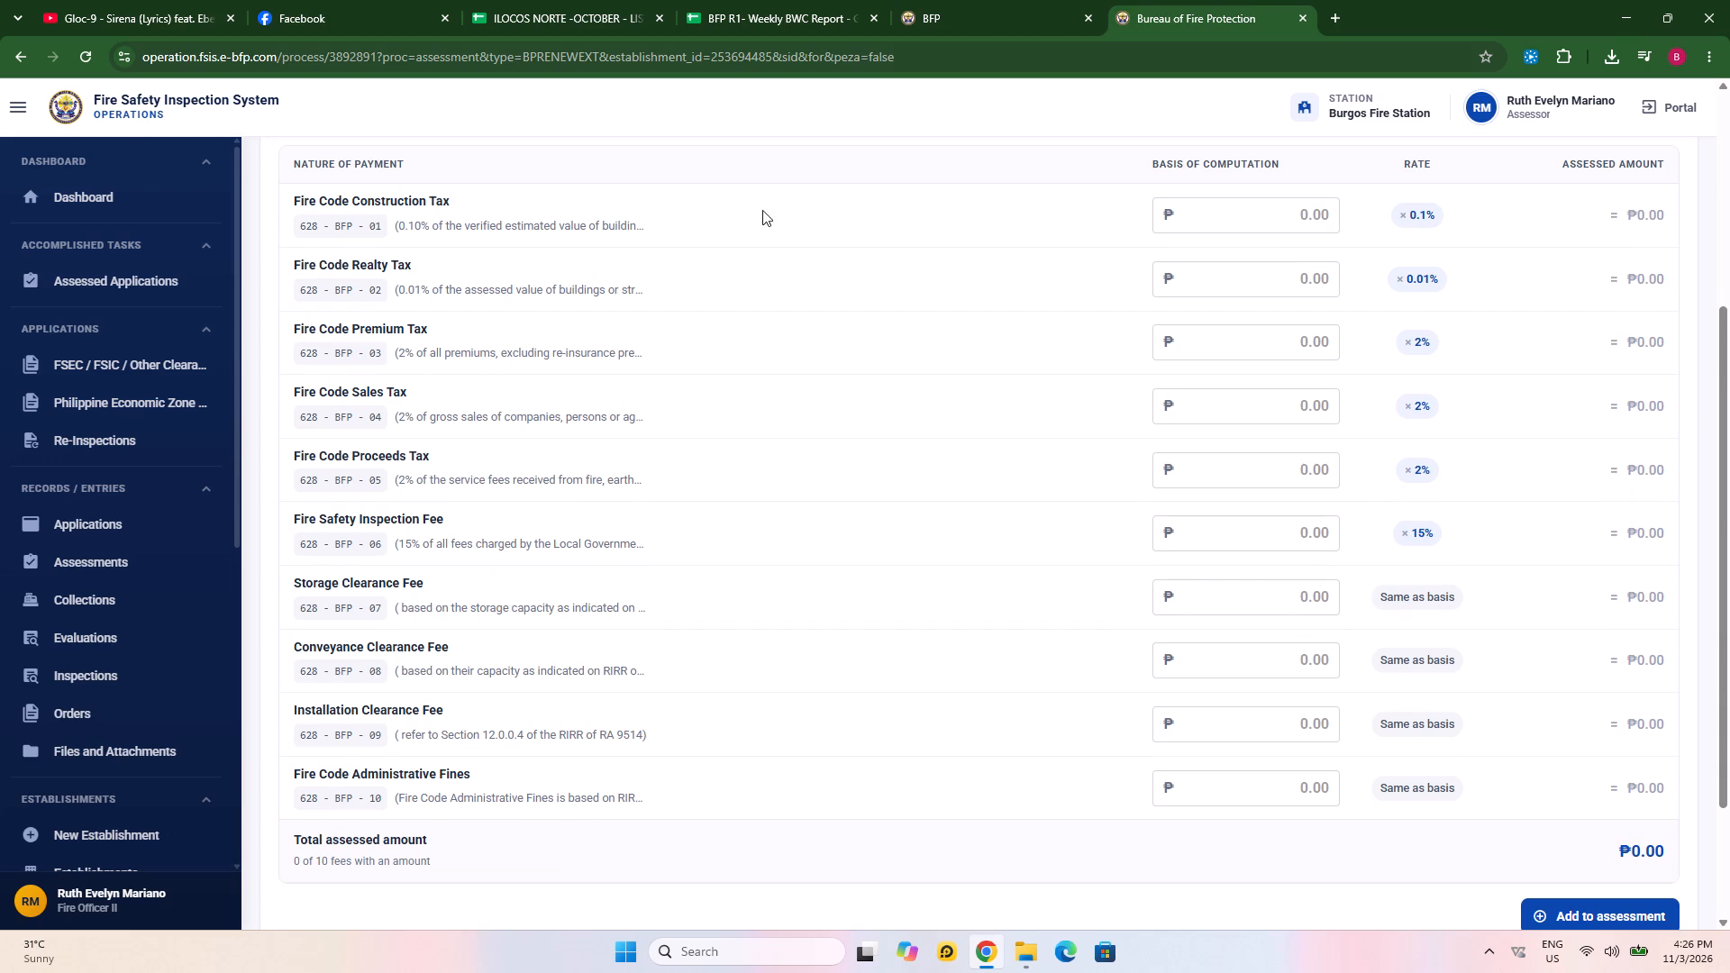
Open Calculator and subtract 2574 from 5094 to work out the fee's basis of computation.
{"action": "left_click", "coordinate": [697, 961]}
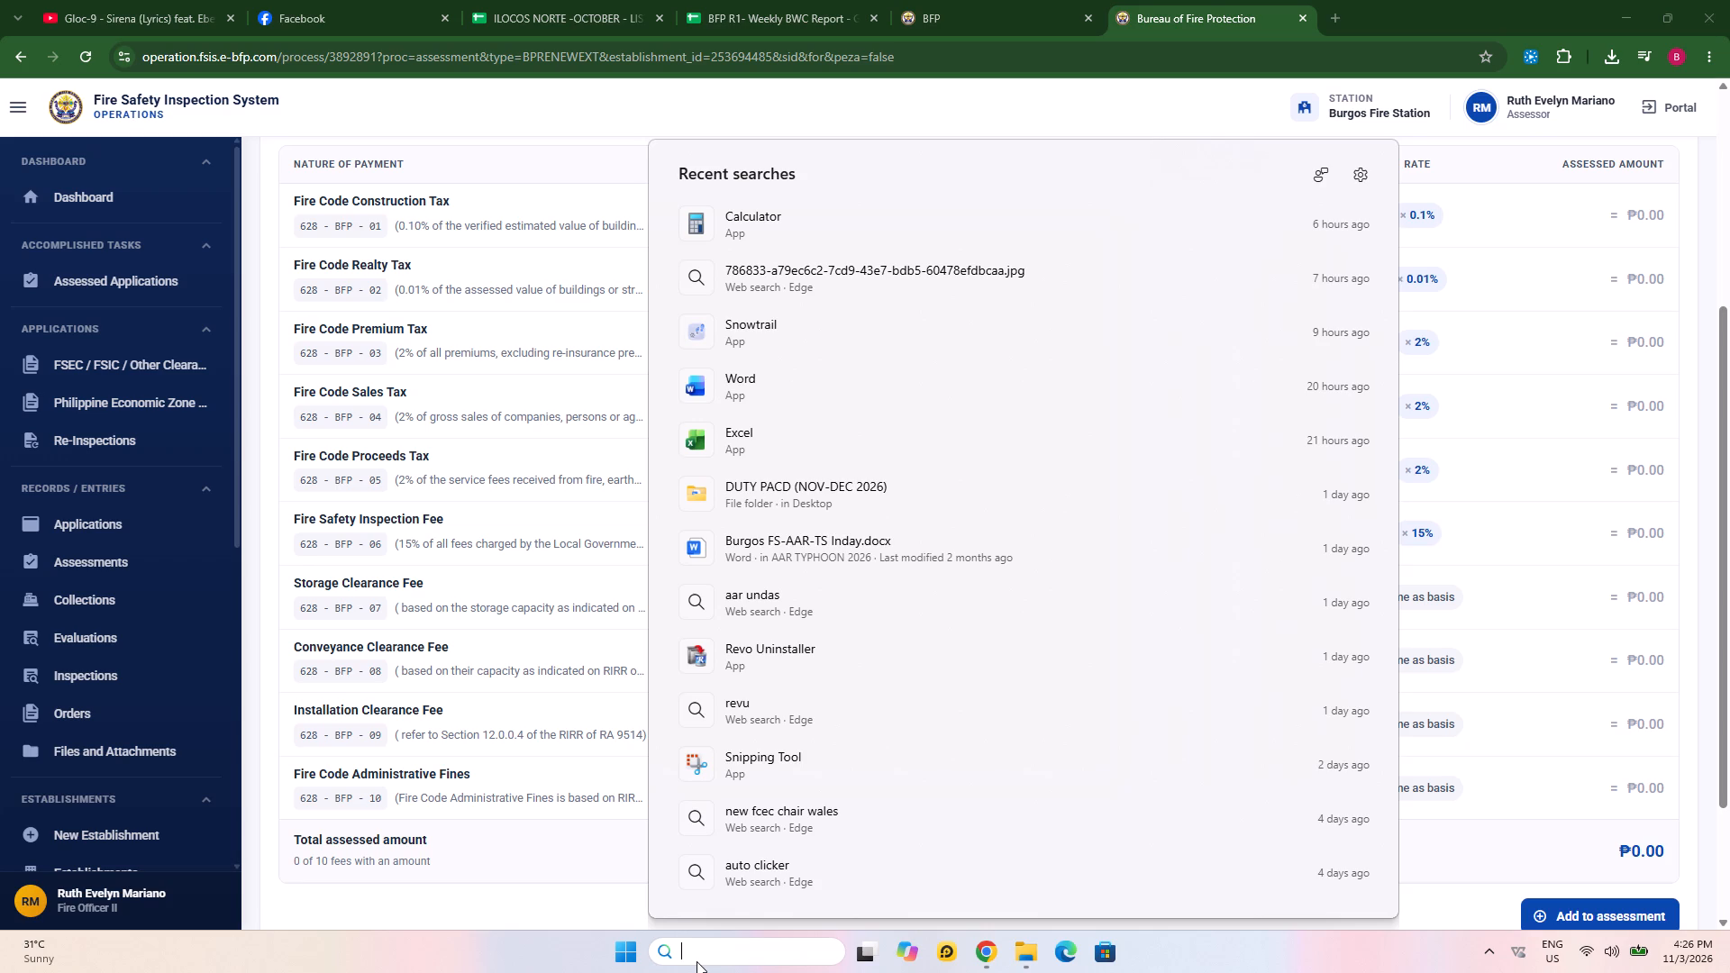
{"action": "left_click", "coordinate": [737, 214]}
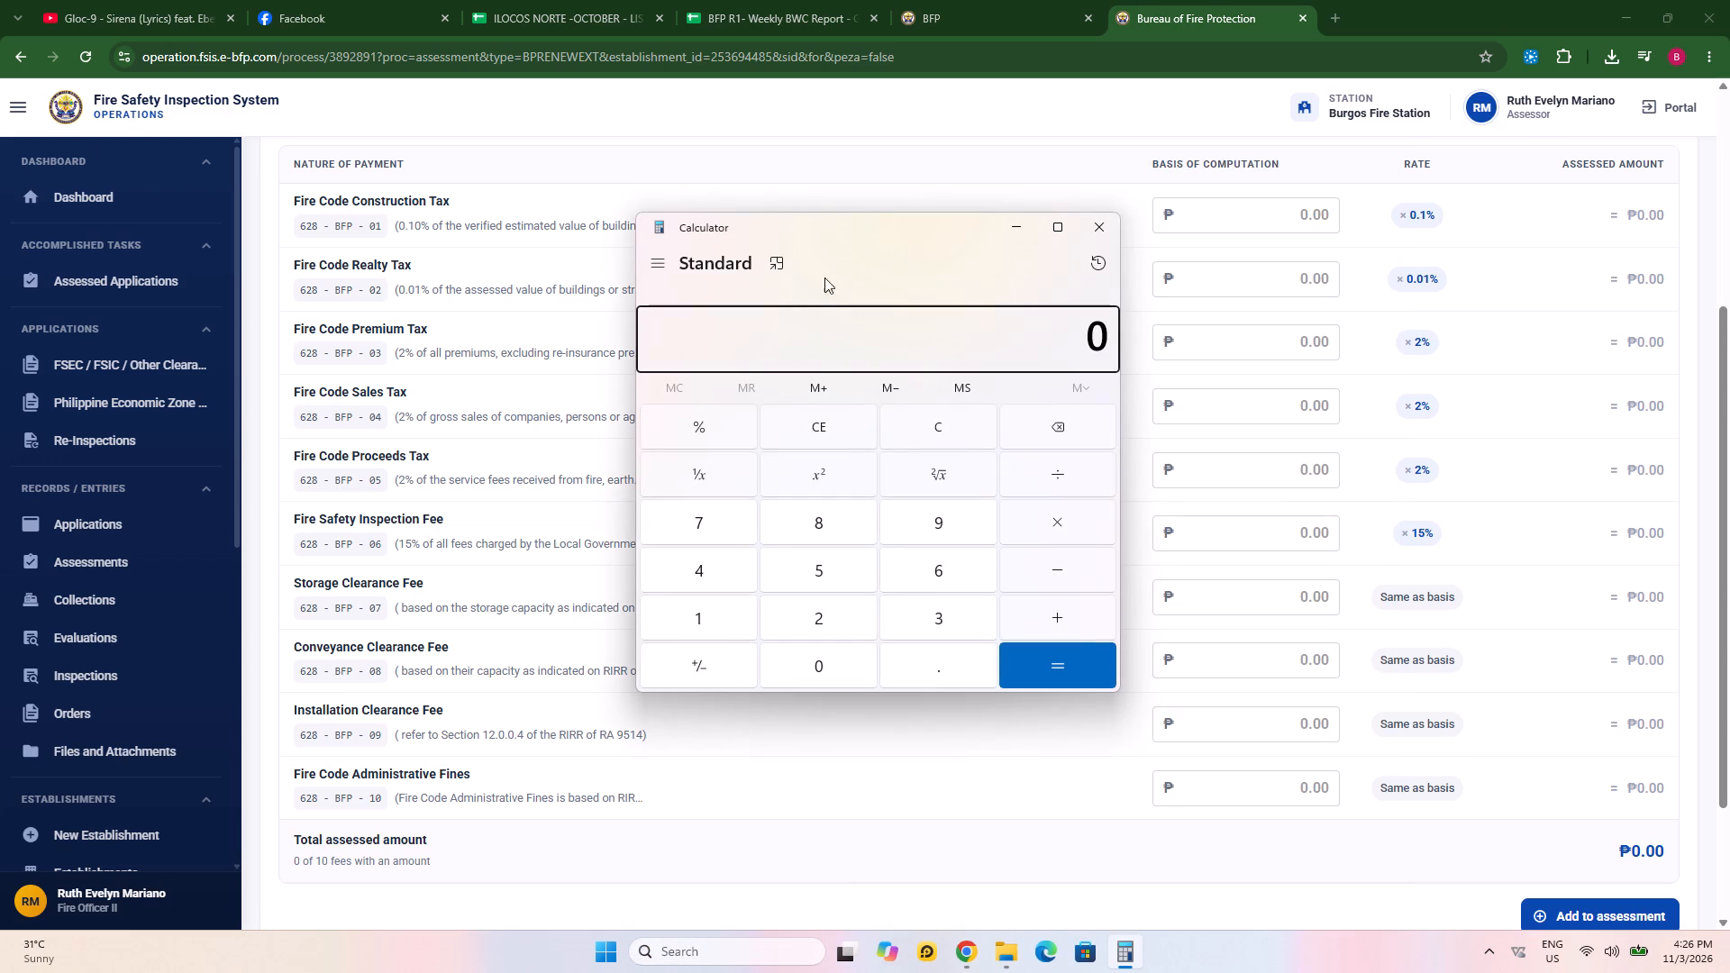
{"action": "key", "text": "Clear"}
{"action": "key", "text": "Insert"}
{"action": "key", "text": "Page_Up"}
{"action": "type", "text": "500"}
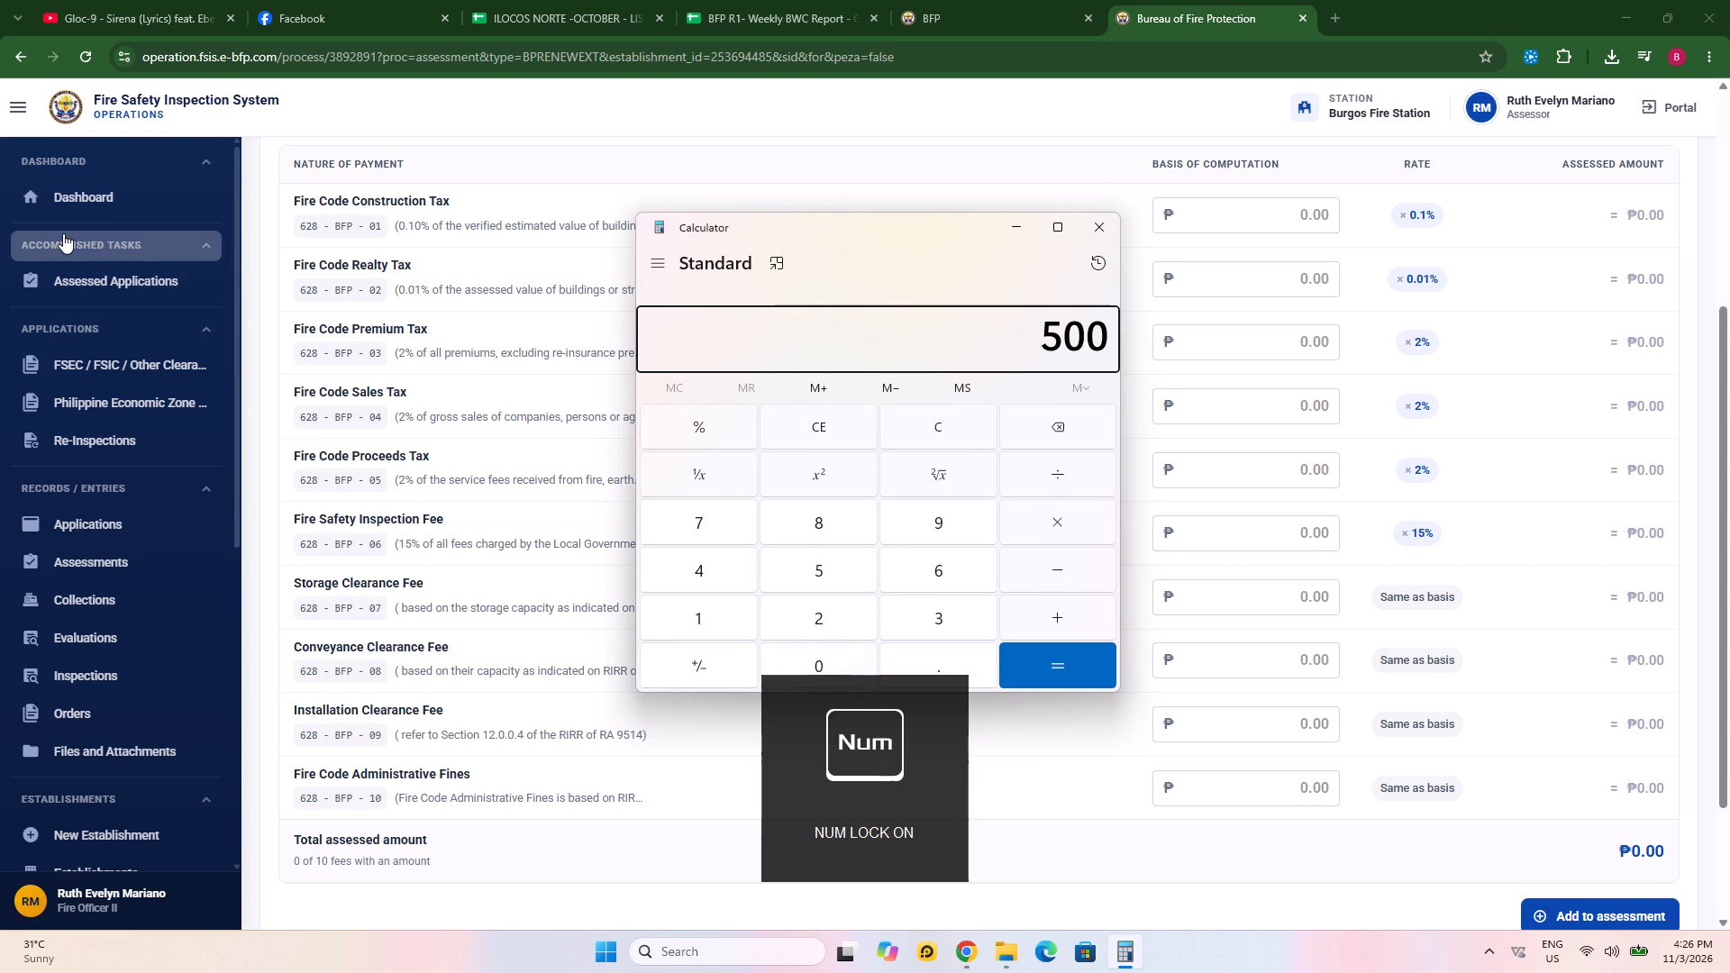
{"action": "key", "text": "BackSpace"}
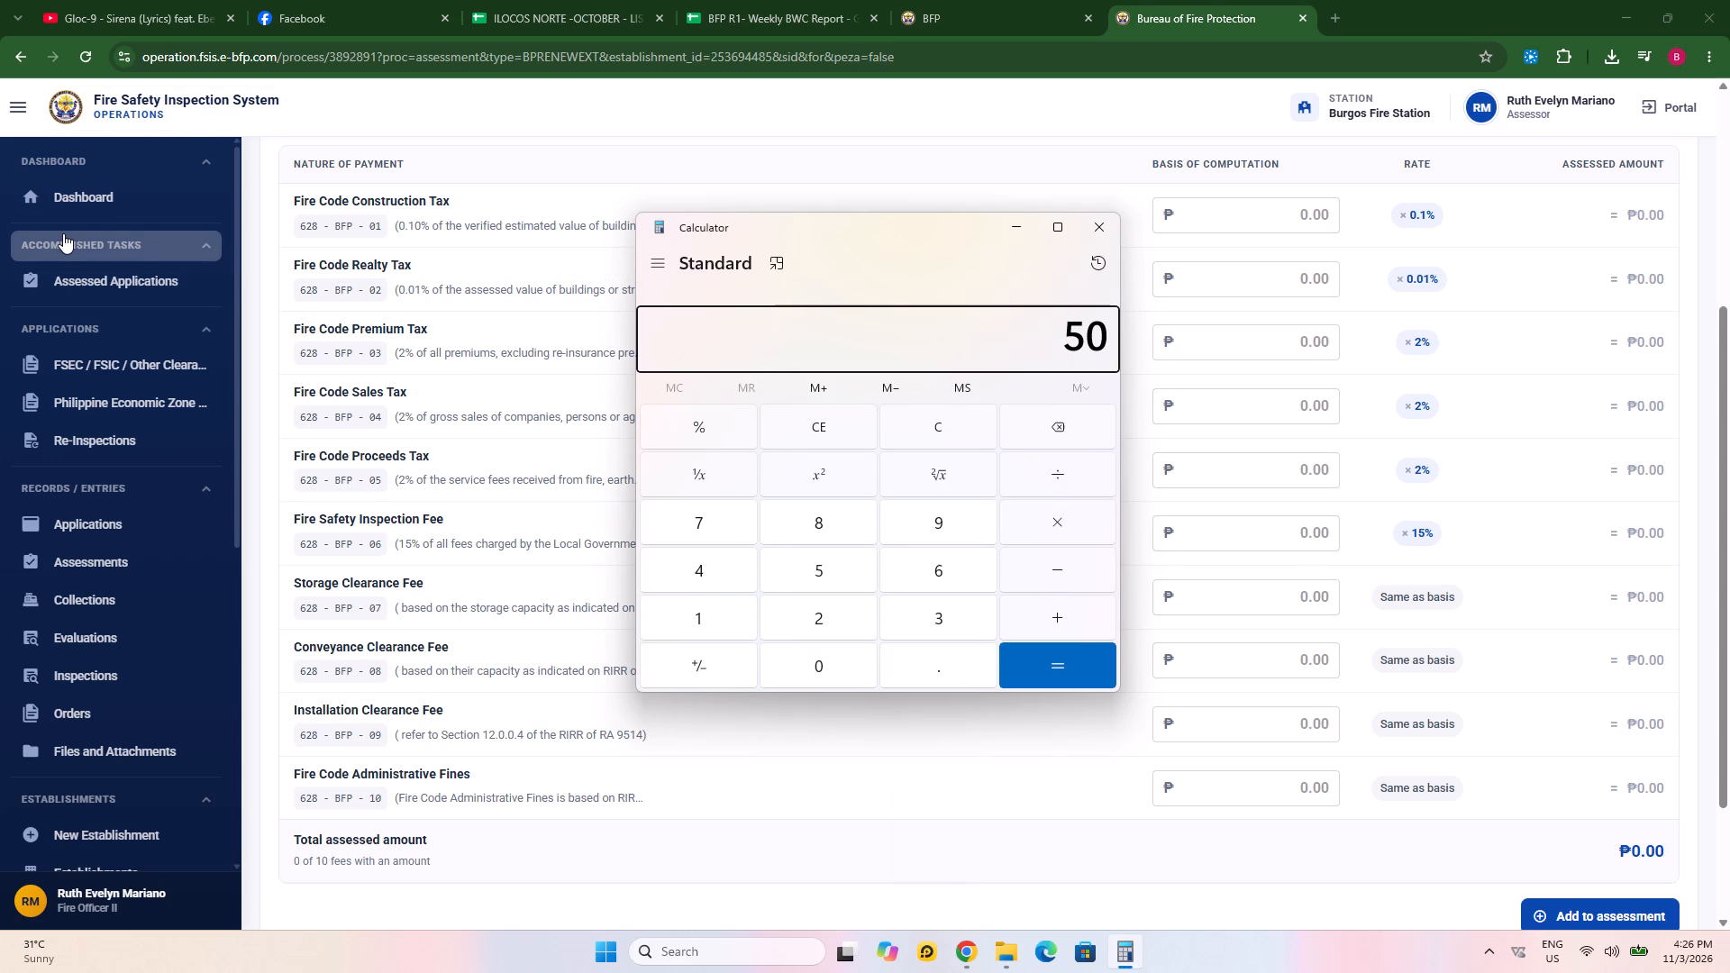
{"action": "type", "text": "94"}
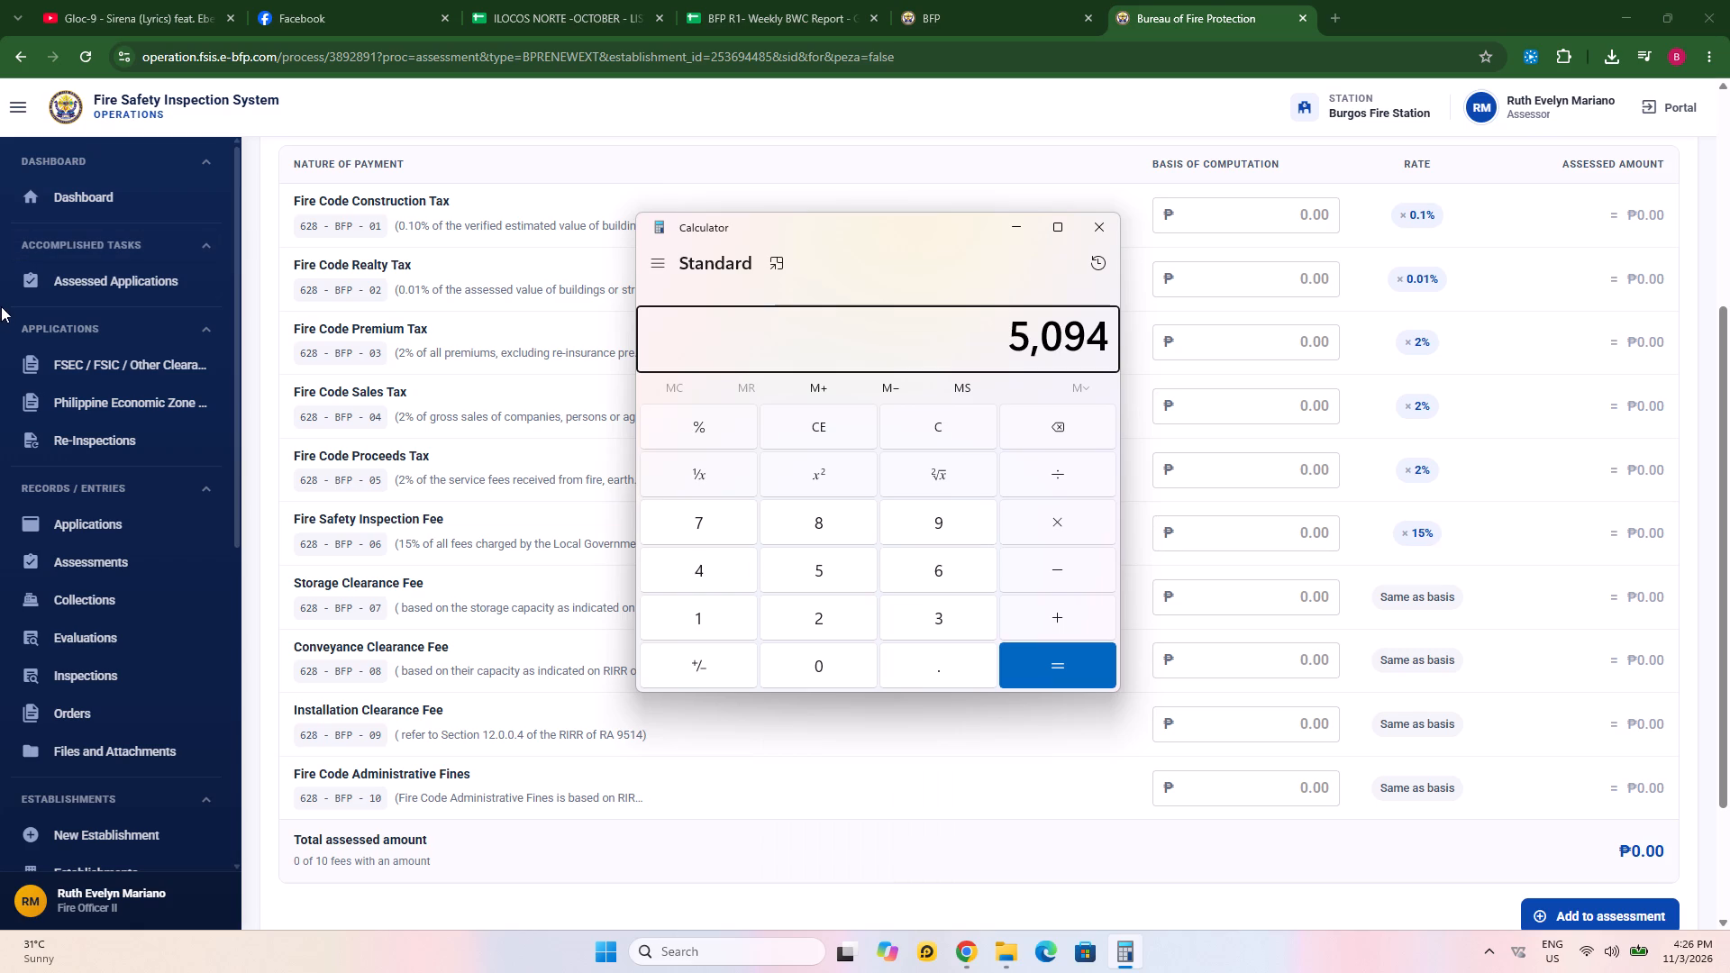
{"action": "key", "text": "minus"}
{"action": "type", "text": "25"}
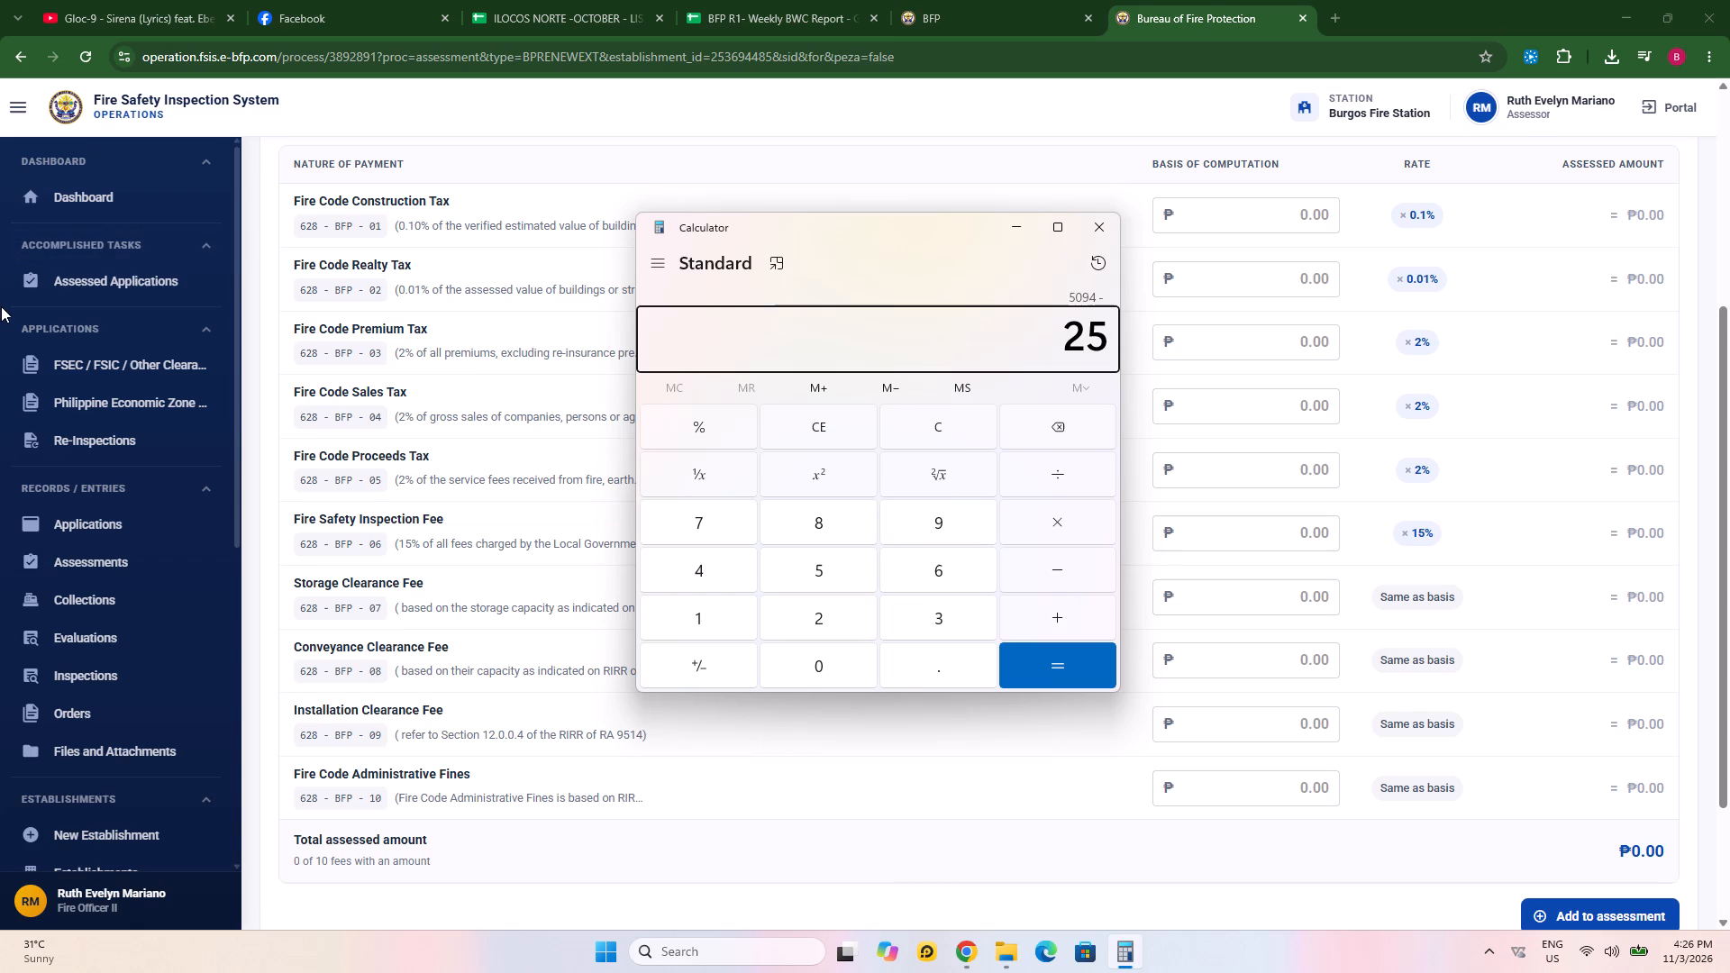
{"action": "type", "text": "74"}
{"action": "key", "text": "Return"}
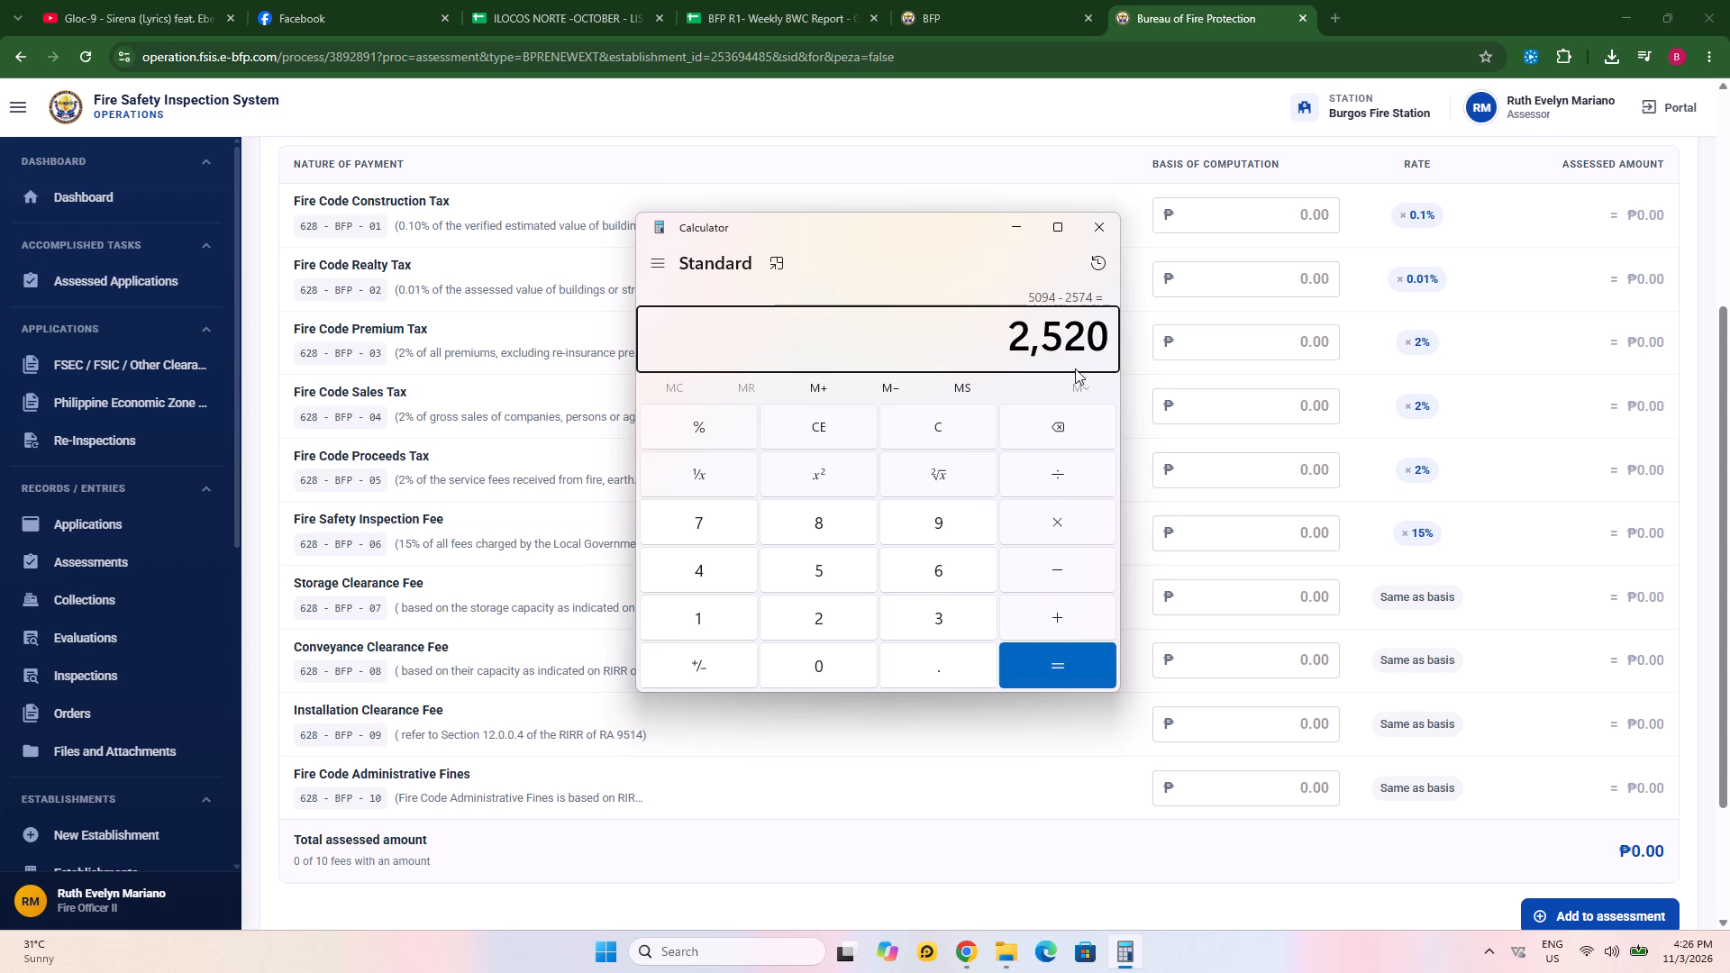
In the assessment form, set the Fire Safety Inspection Fee's basis of computation to 2520.
{"action": "left_click", "coordinate": [1222, 492]}
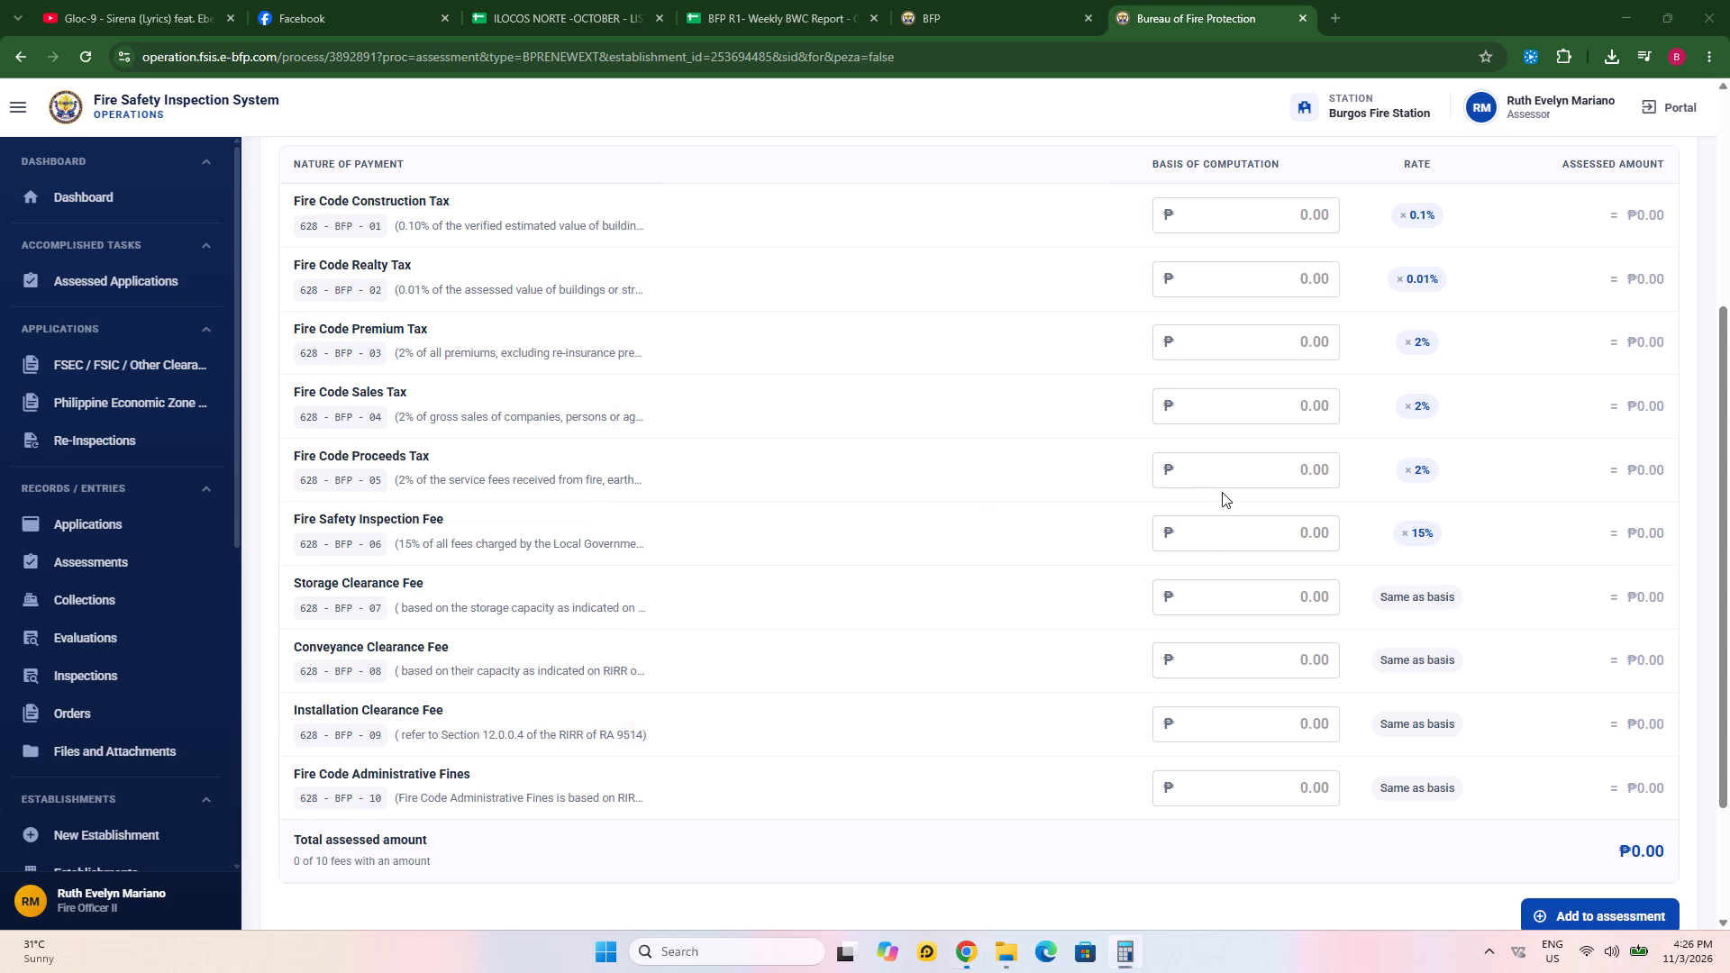
{"action": "left_click", "coordinate": [1261, 534]}
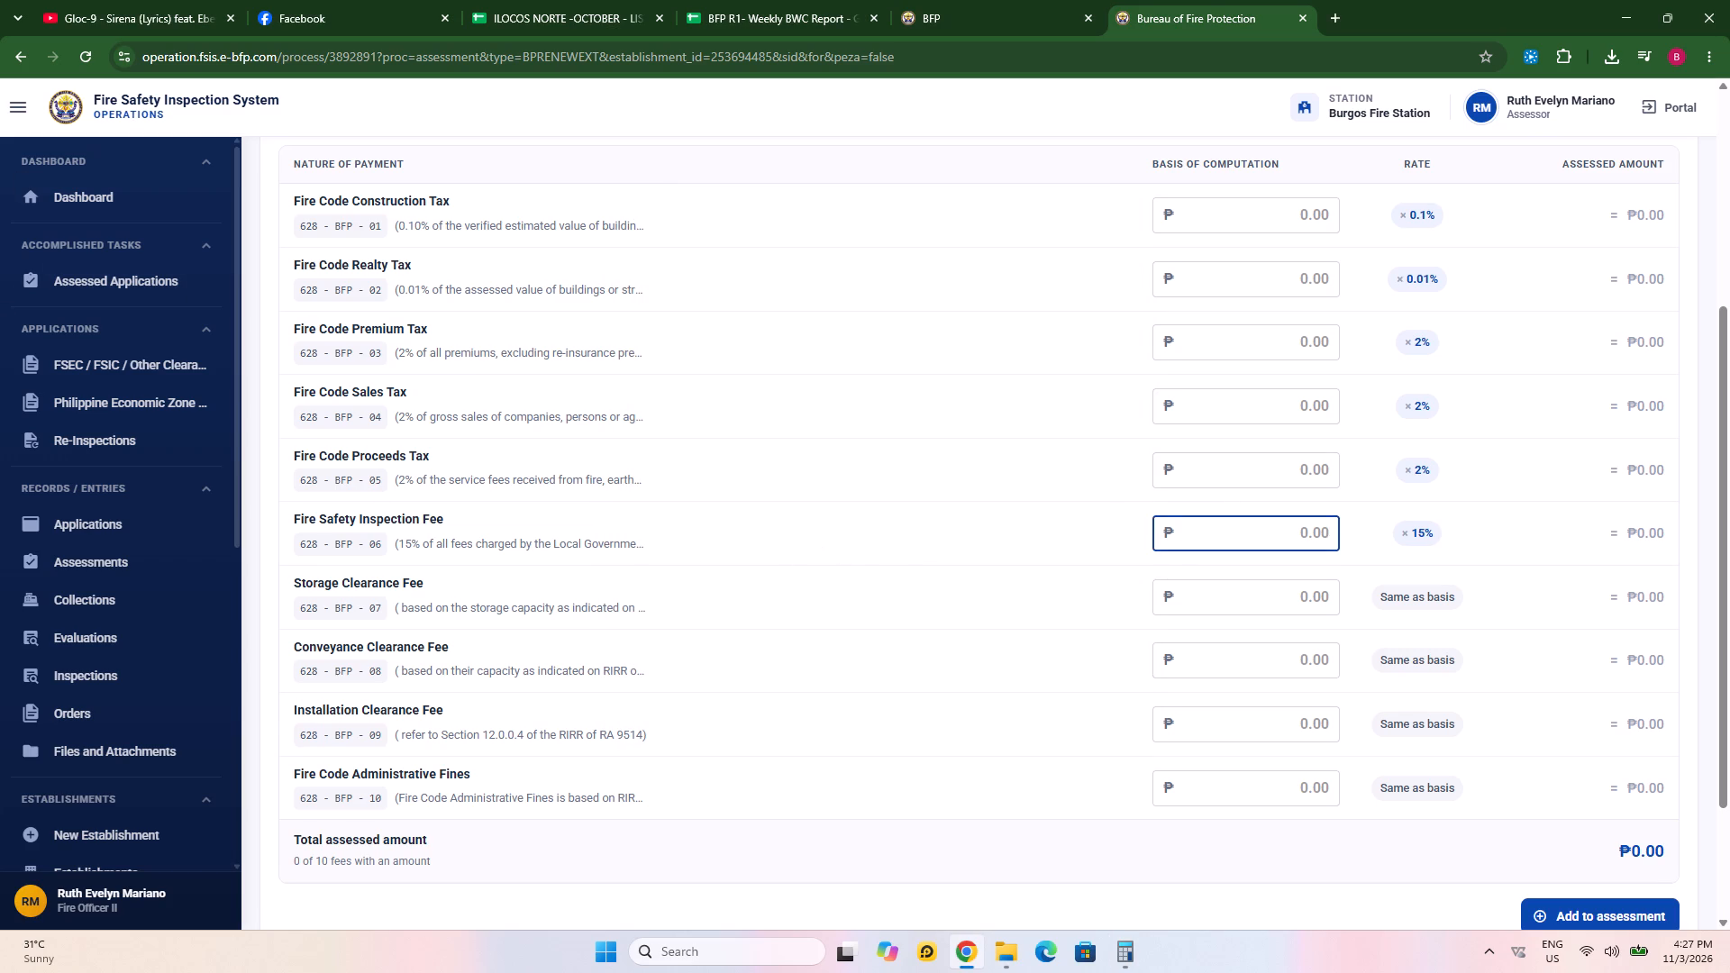
{"action": "type", "text": "252"}
{"action": "key", "text": "0"}
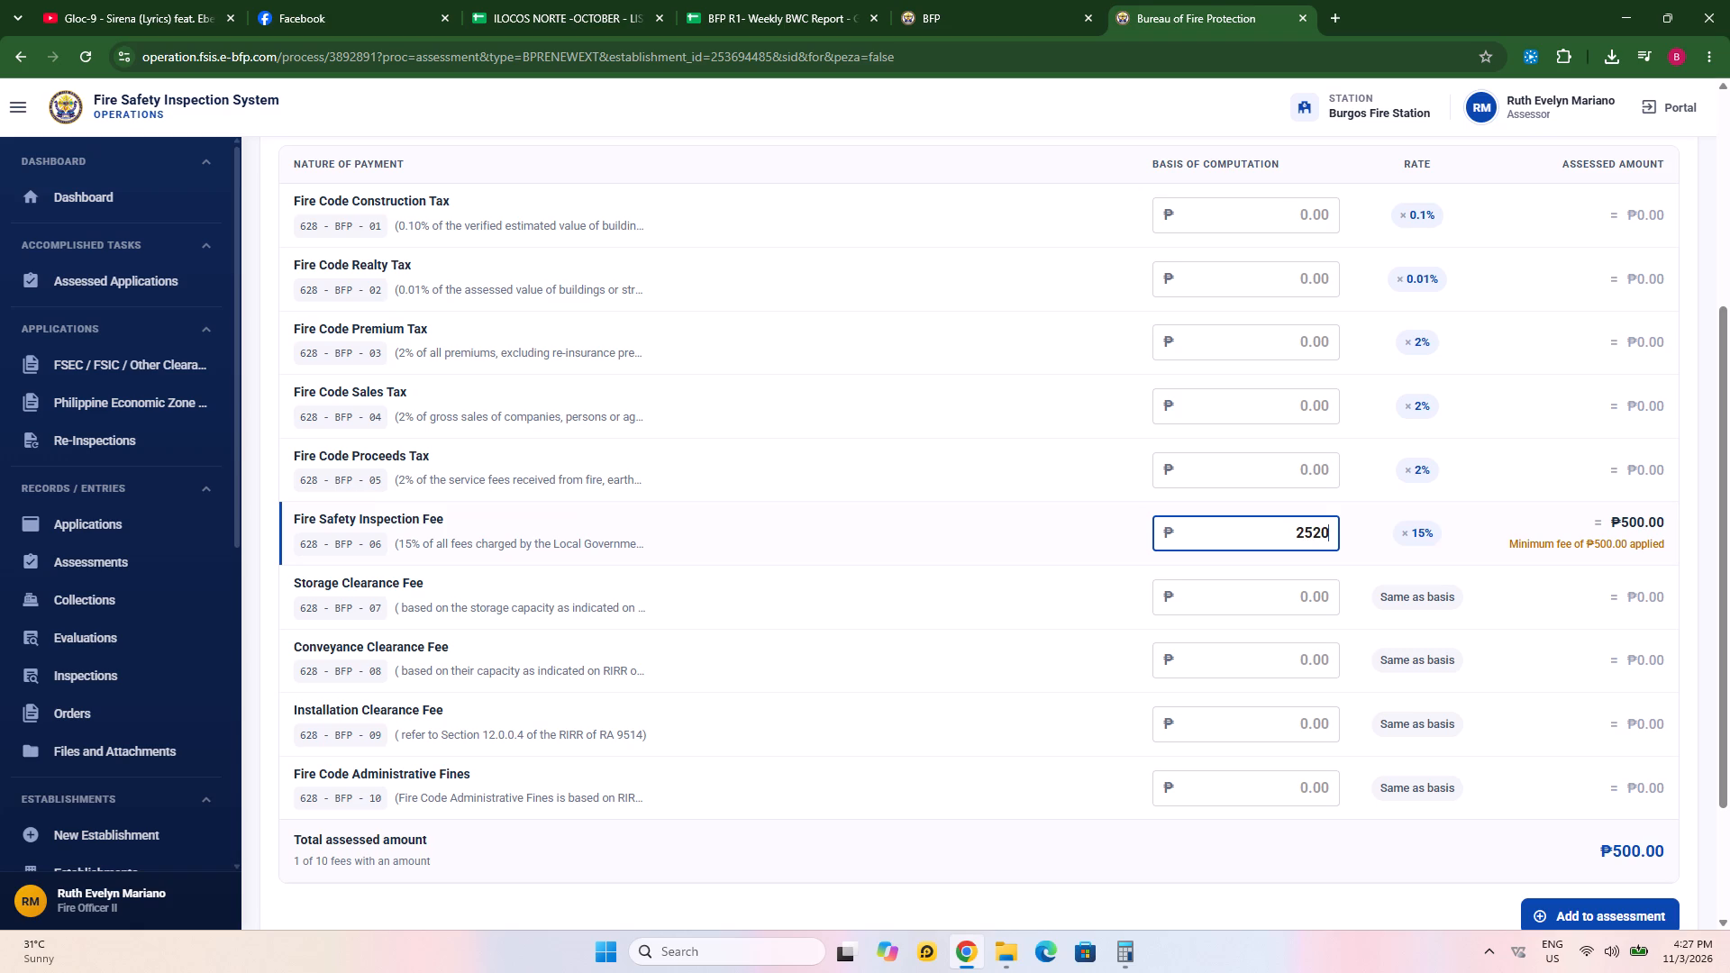
{"action": "left_click", "coordinate": [1073, 520]}
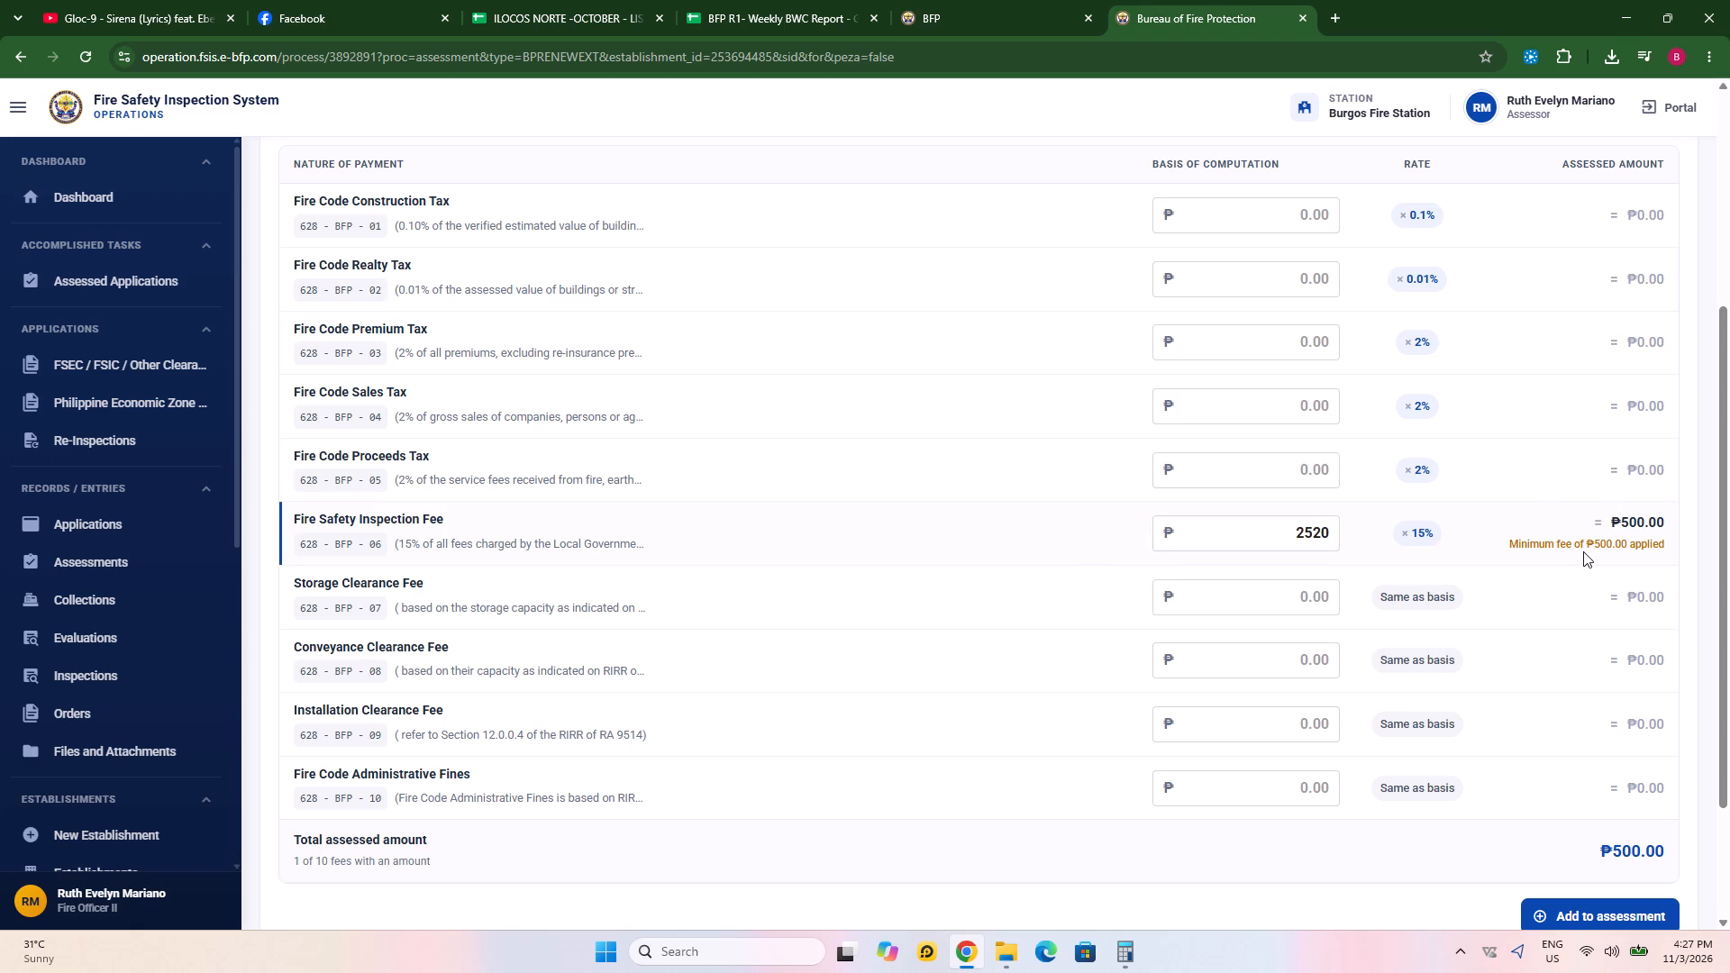
Add the entered Fire Safety Inspection Fee to the assessment and open the submission summary.
{"action": "scroll", "coordinate": [1520, 877], "scroll_direction": "up", "scroll_amount": 1}
{"action": "scroll", "coordinate": [1520, 877], "scroll_direction": "down", "scroll_amount": 7}
{"action": "left_click", "coordinate": [1556, 741]}
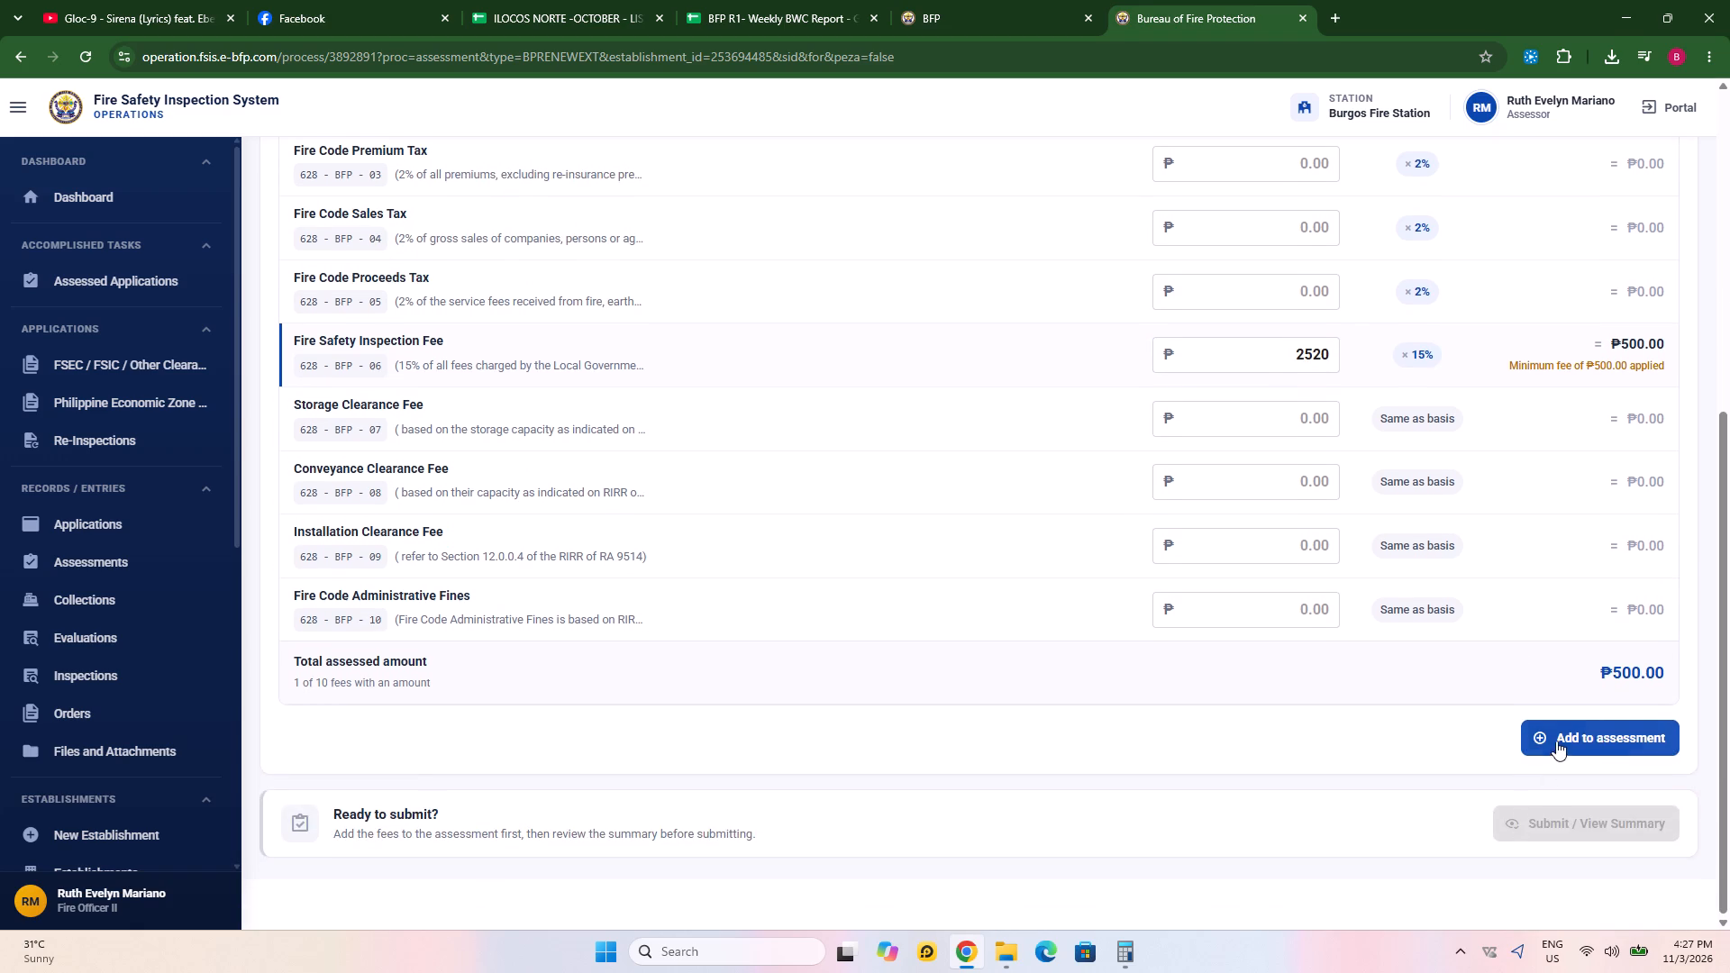
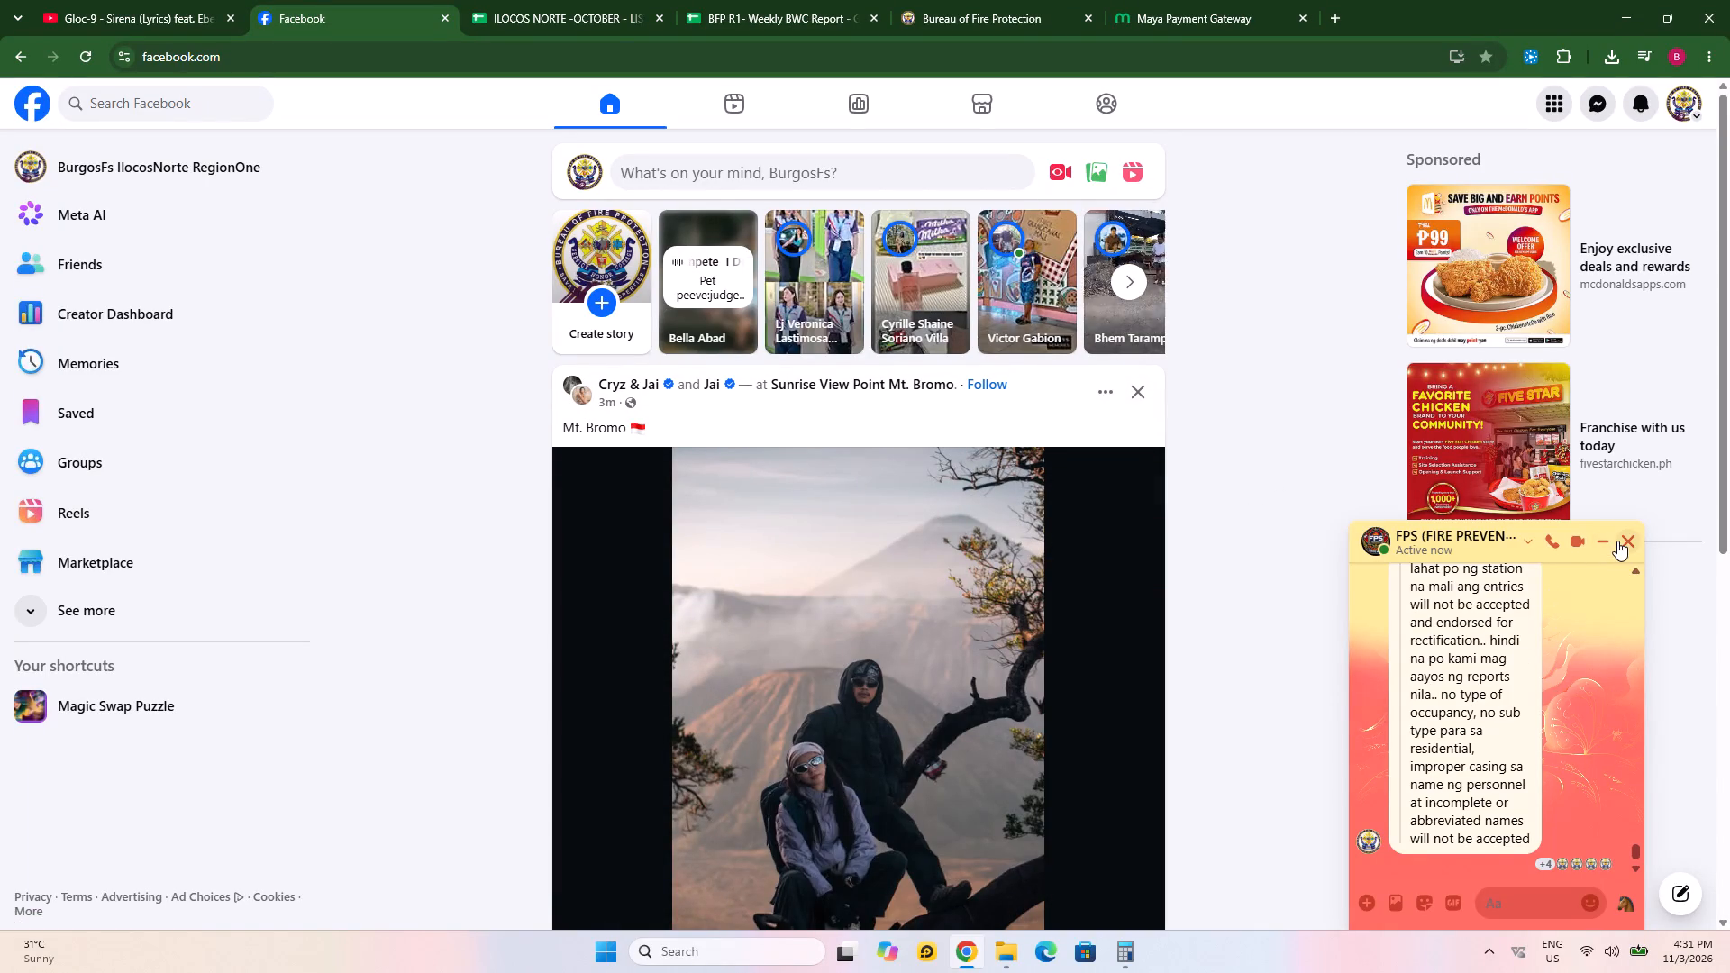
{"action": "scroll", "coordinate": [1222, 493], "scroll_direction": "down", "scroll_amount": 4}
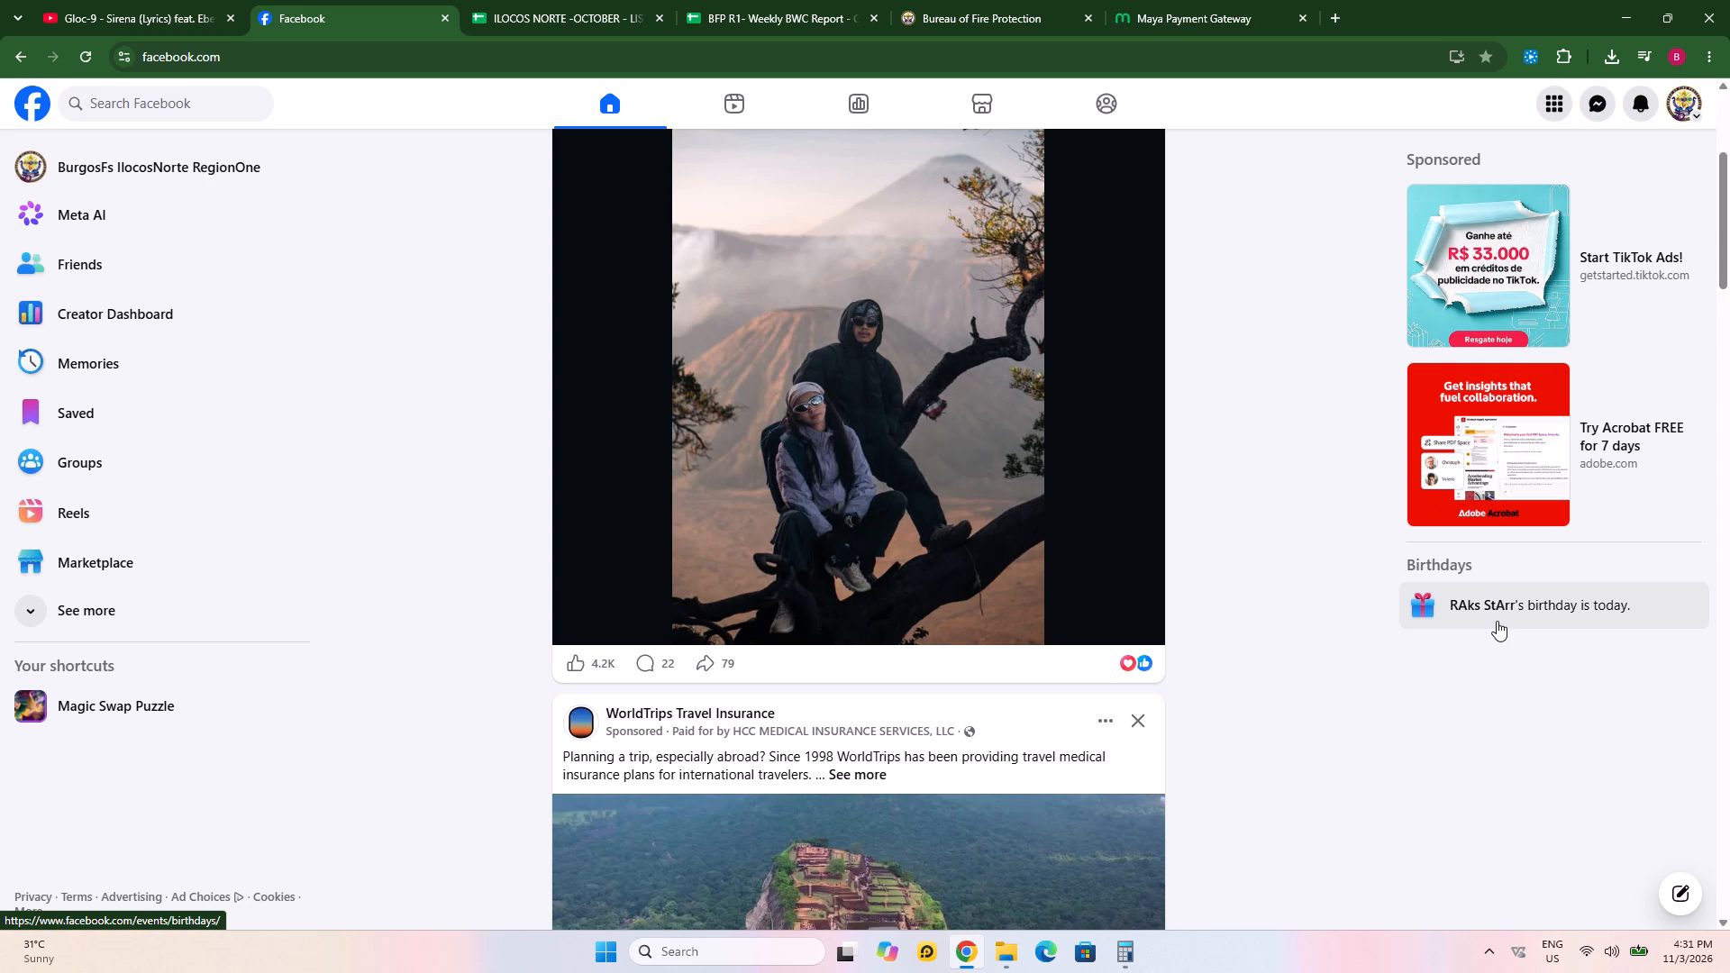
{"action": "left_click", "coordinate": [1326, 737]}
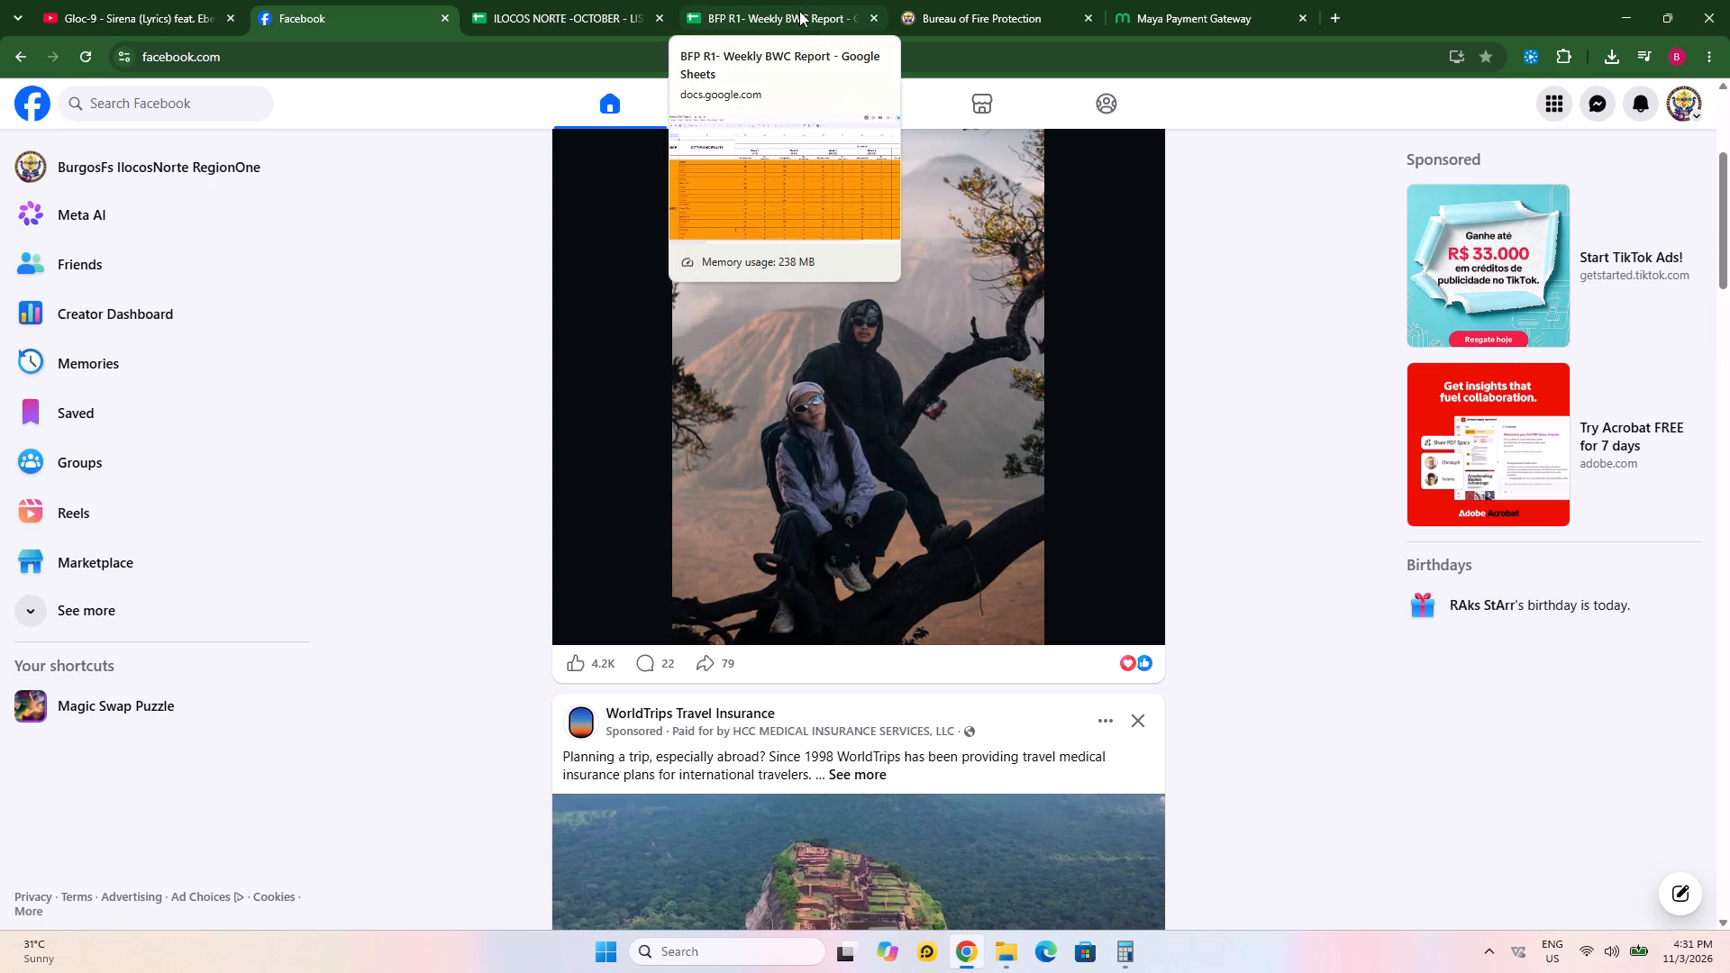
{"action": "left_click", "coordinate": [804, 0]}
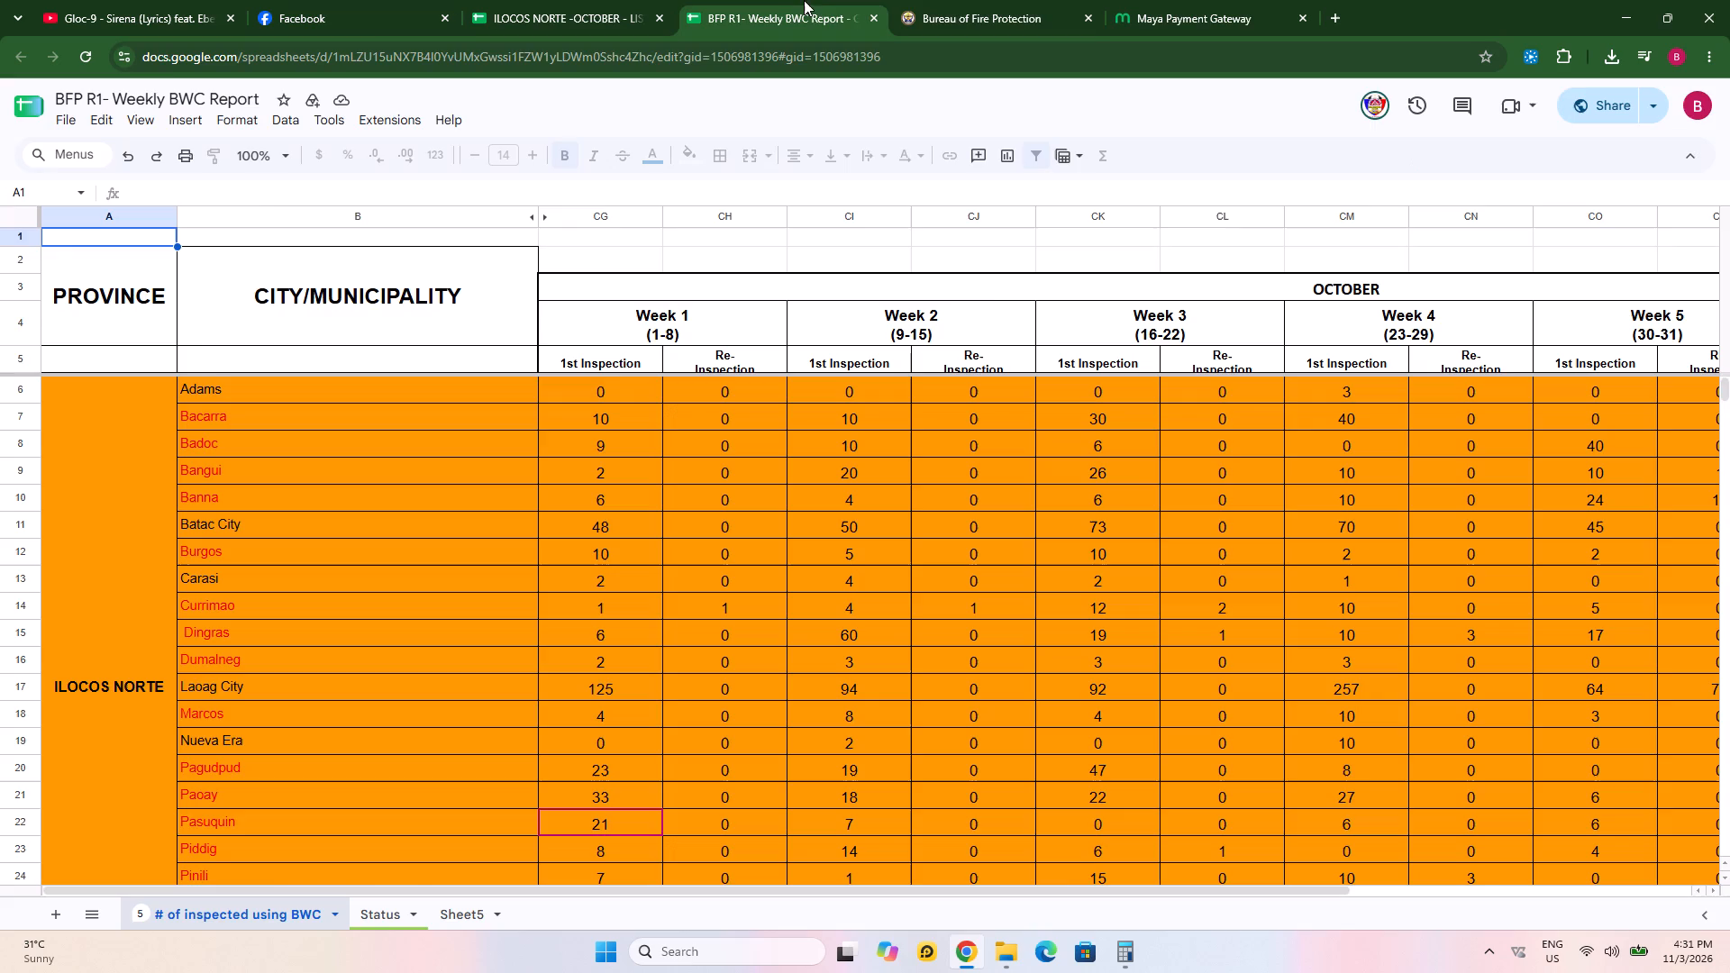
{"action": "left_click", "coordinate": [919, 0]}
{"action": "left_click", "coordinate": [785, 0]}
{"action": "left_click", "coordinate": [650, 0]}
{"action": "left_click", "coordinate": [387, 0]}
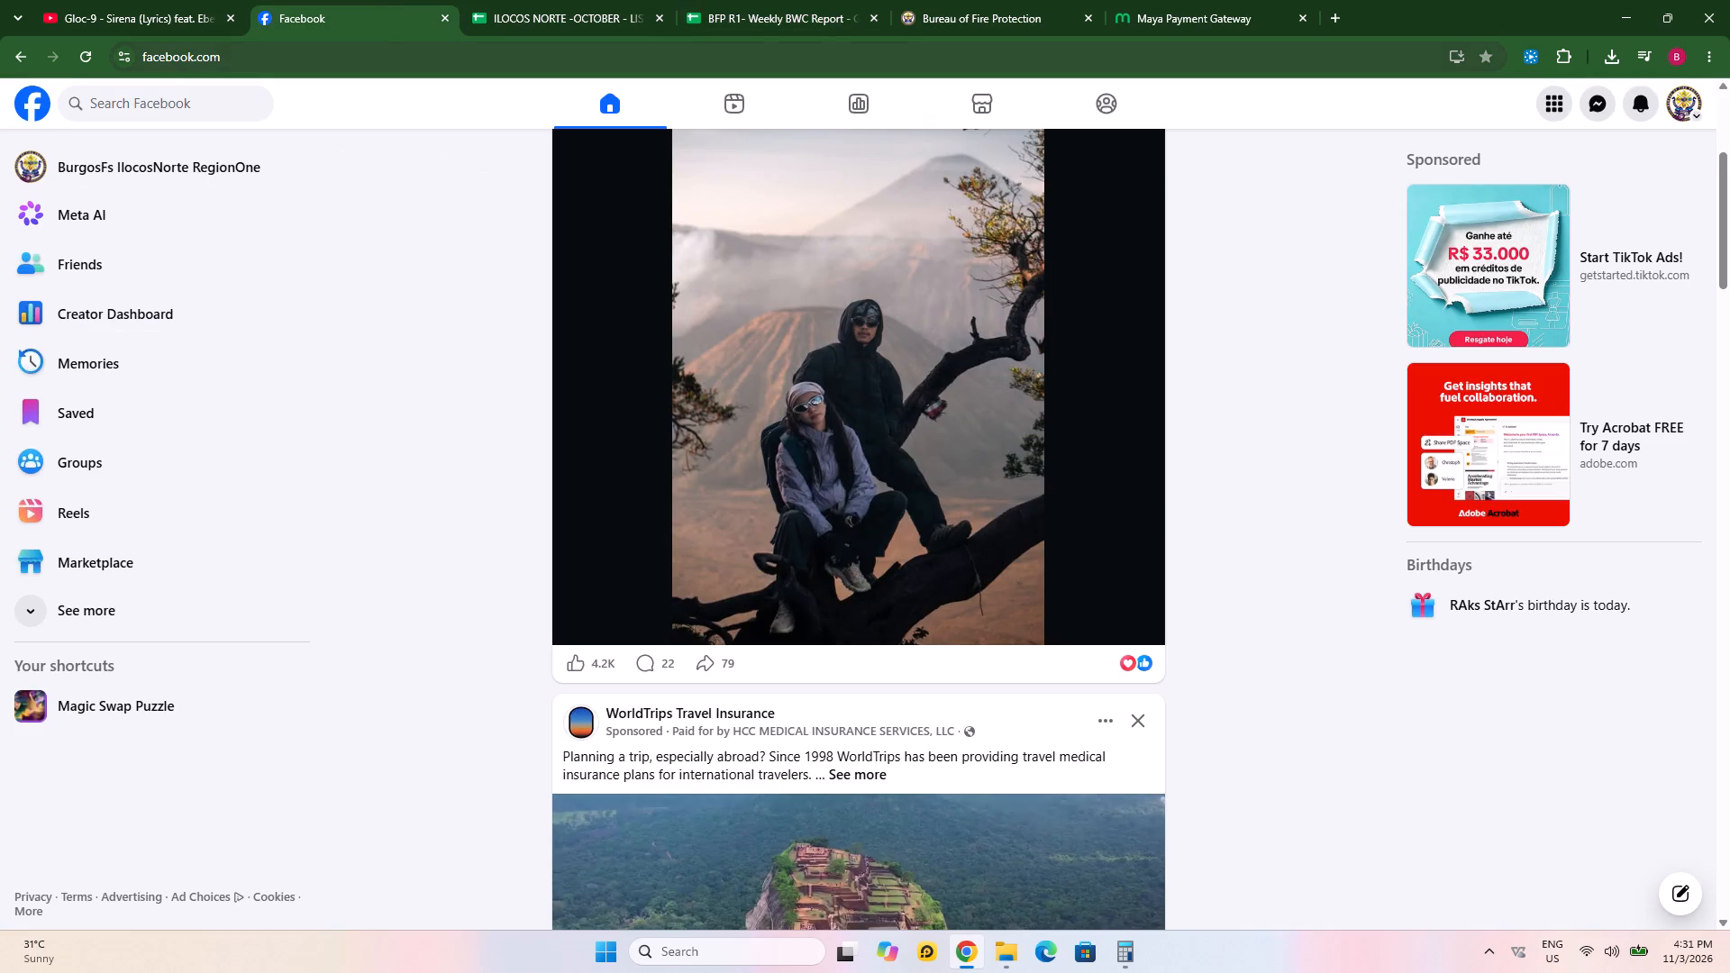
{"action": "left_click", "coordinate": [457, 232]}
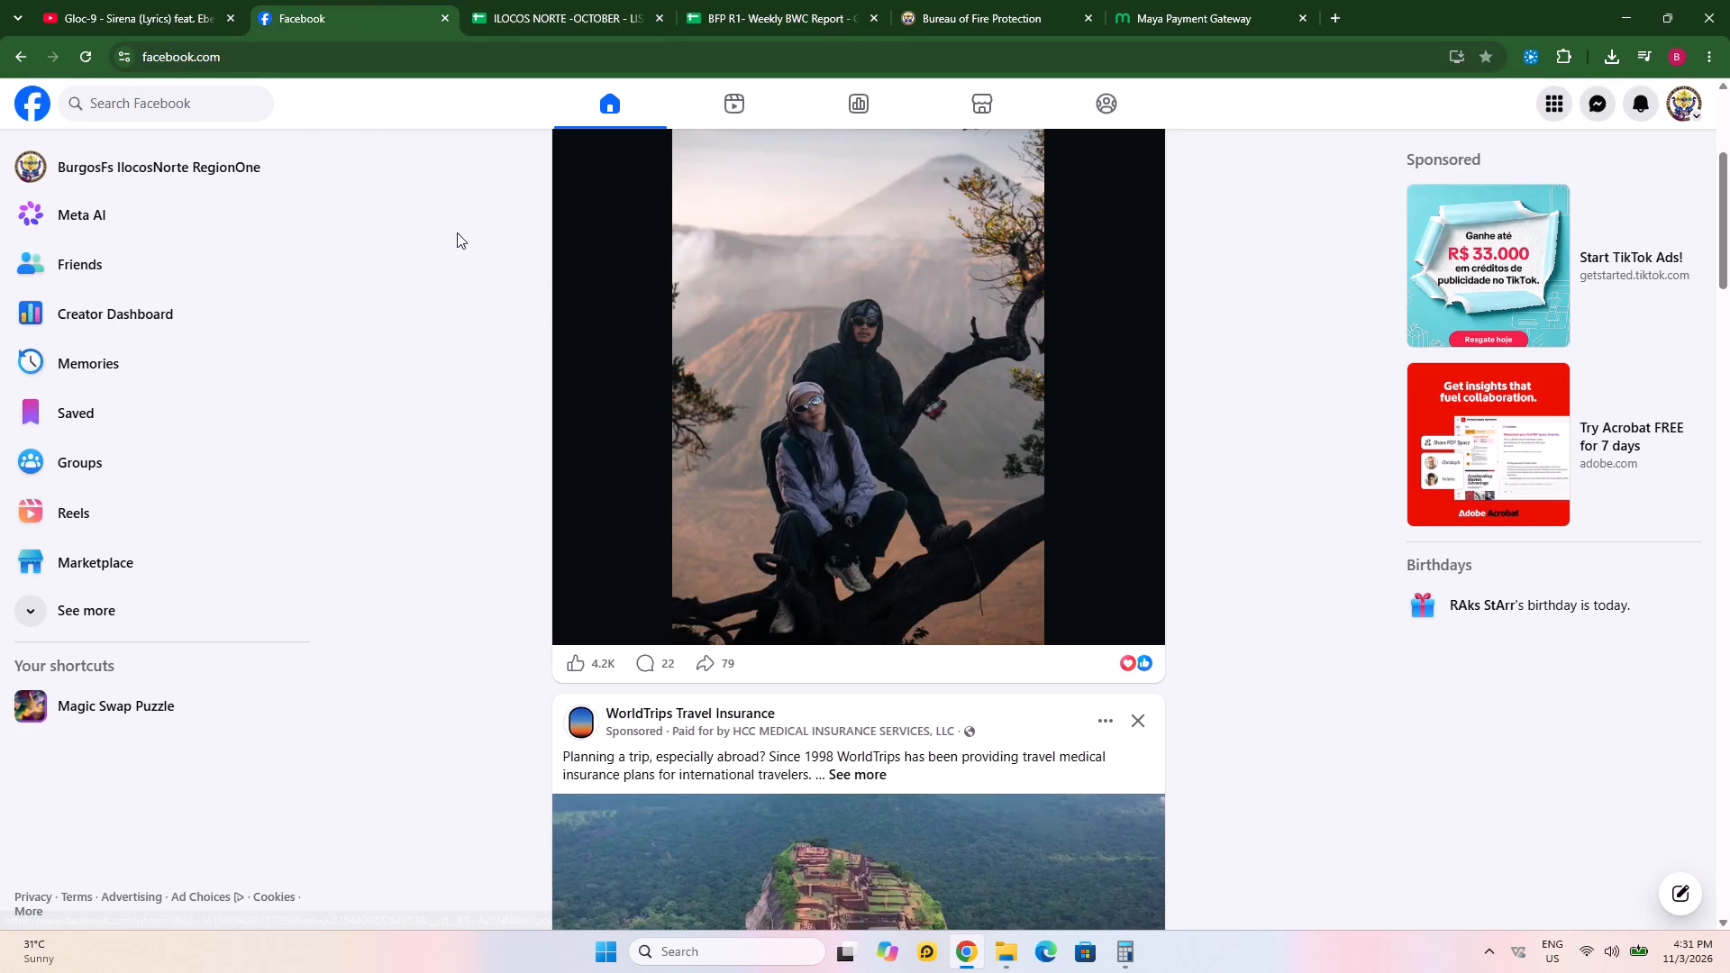
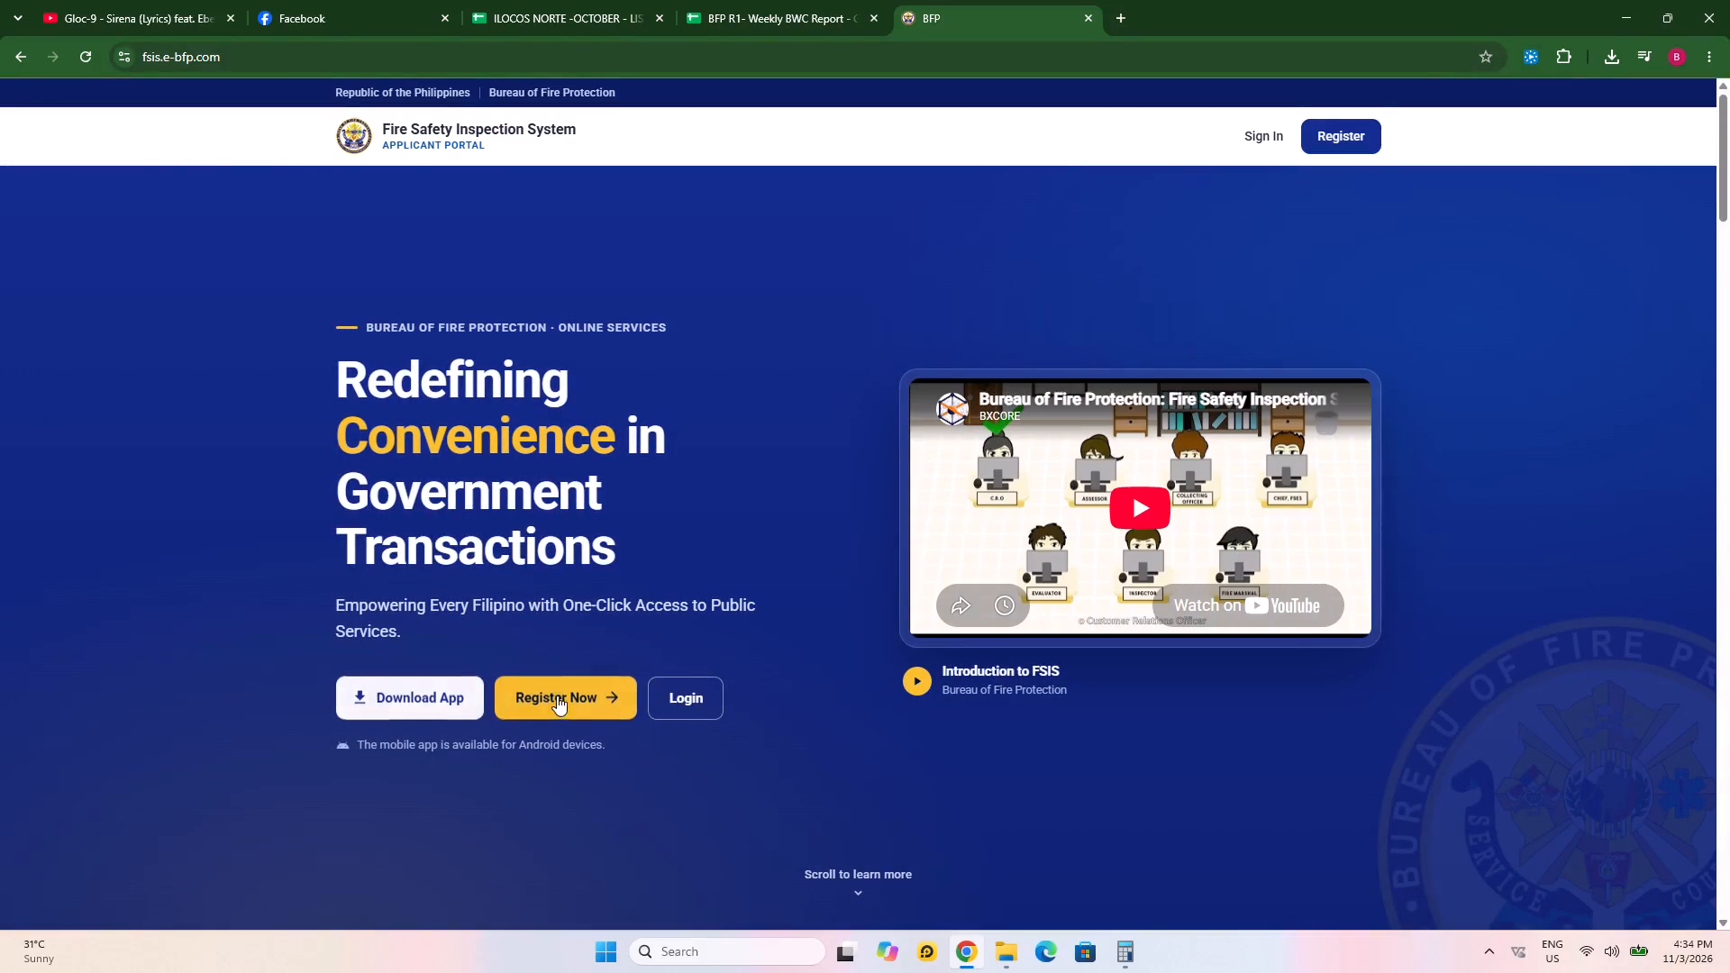
Sign in to the Fire Safety Inspection System applicant portal with the saved credentials and open the list of filed applications.
{"action": "left_click", "coordinate": [557, 696]}
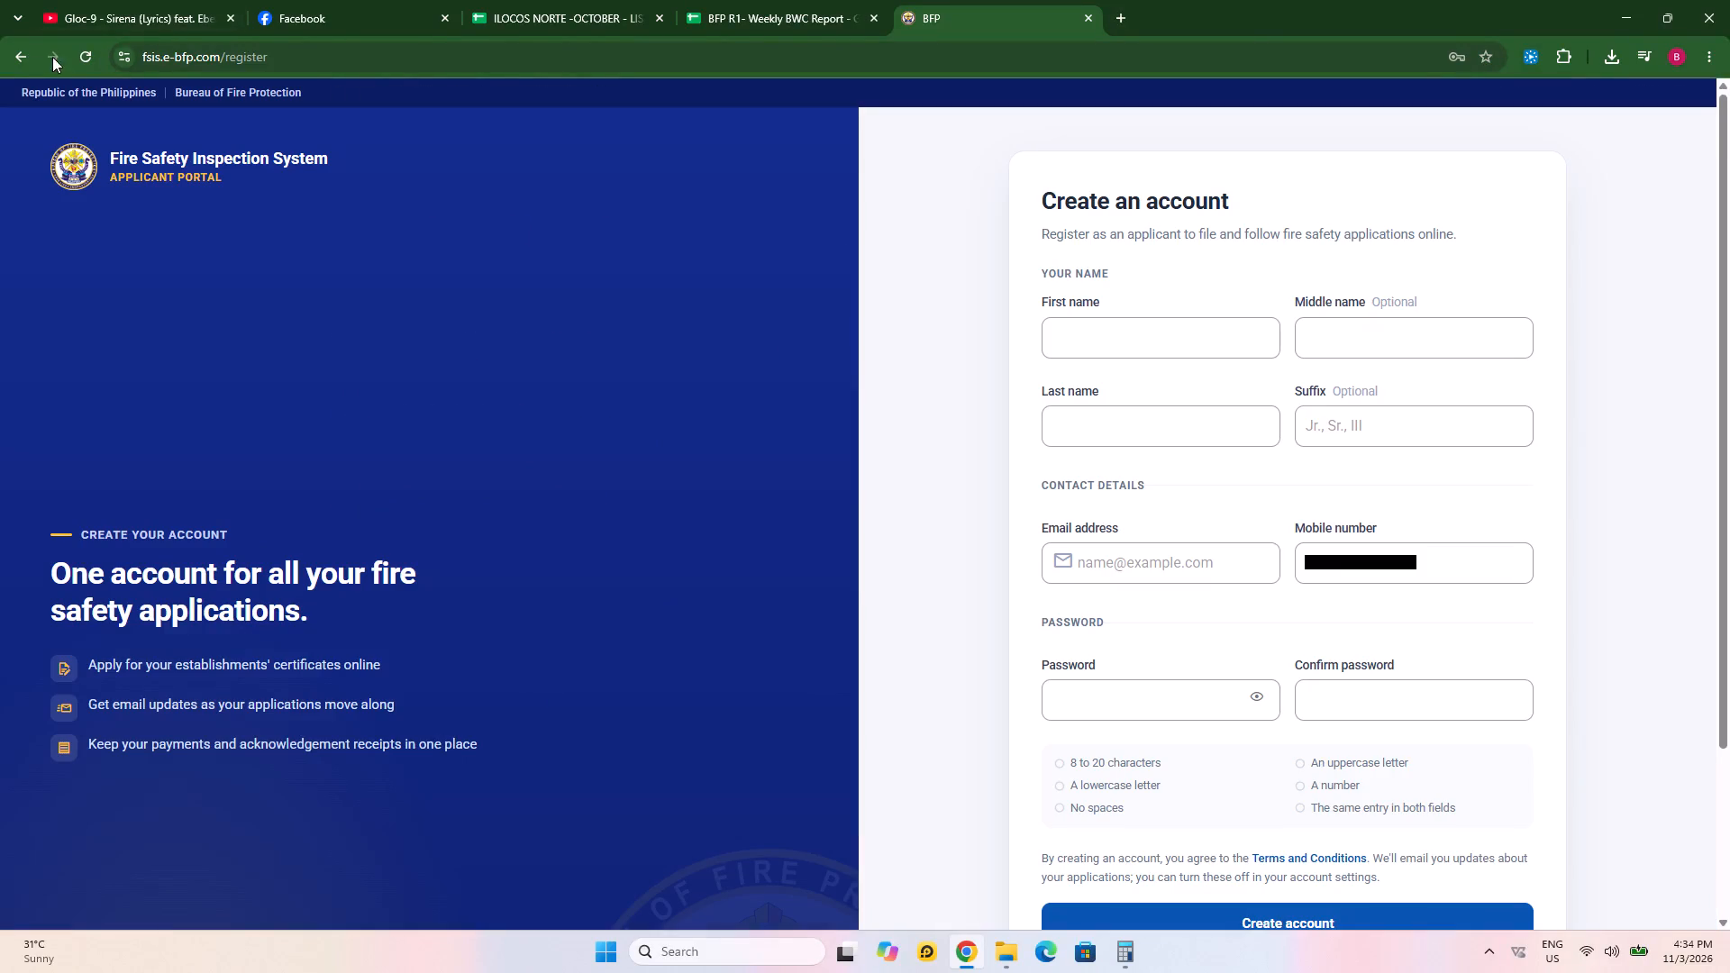
{"action": "left_click", "coordinate": [27, 55]}
{"action": "left_click", "coordinate": [706, 701]}
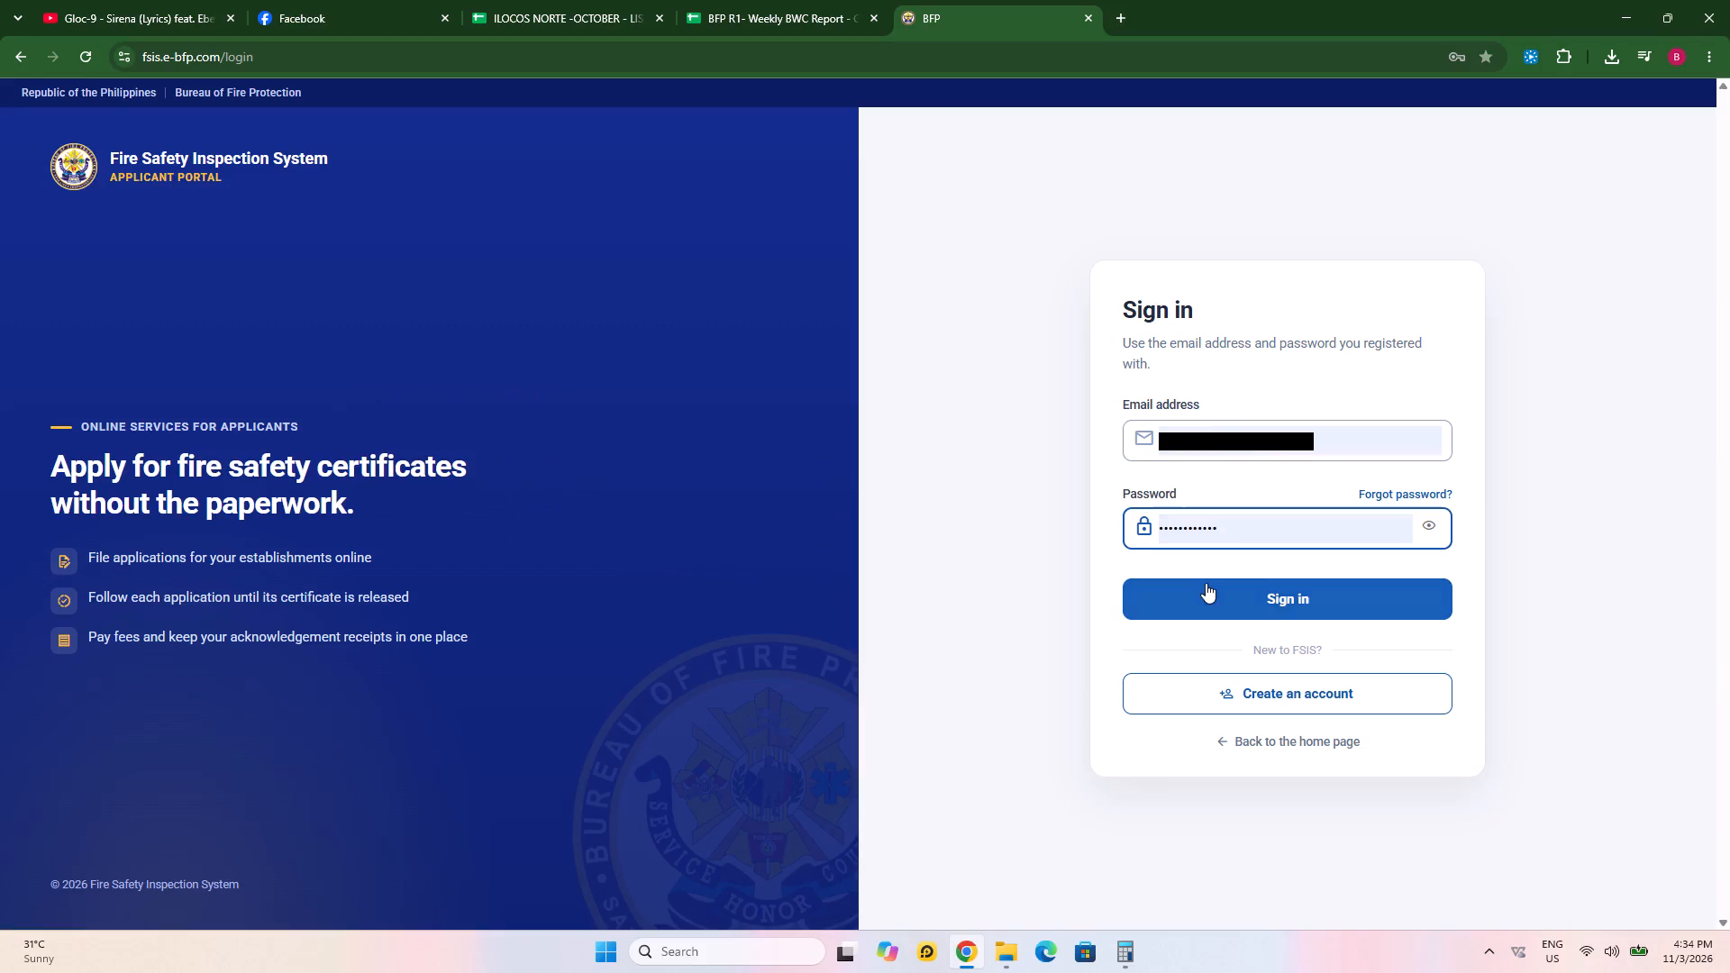
{"action": "left_click", "coordinate": [1206, 583]}
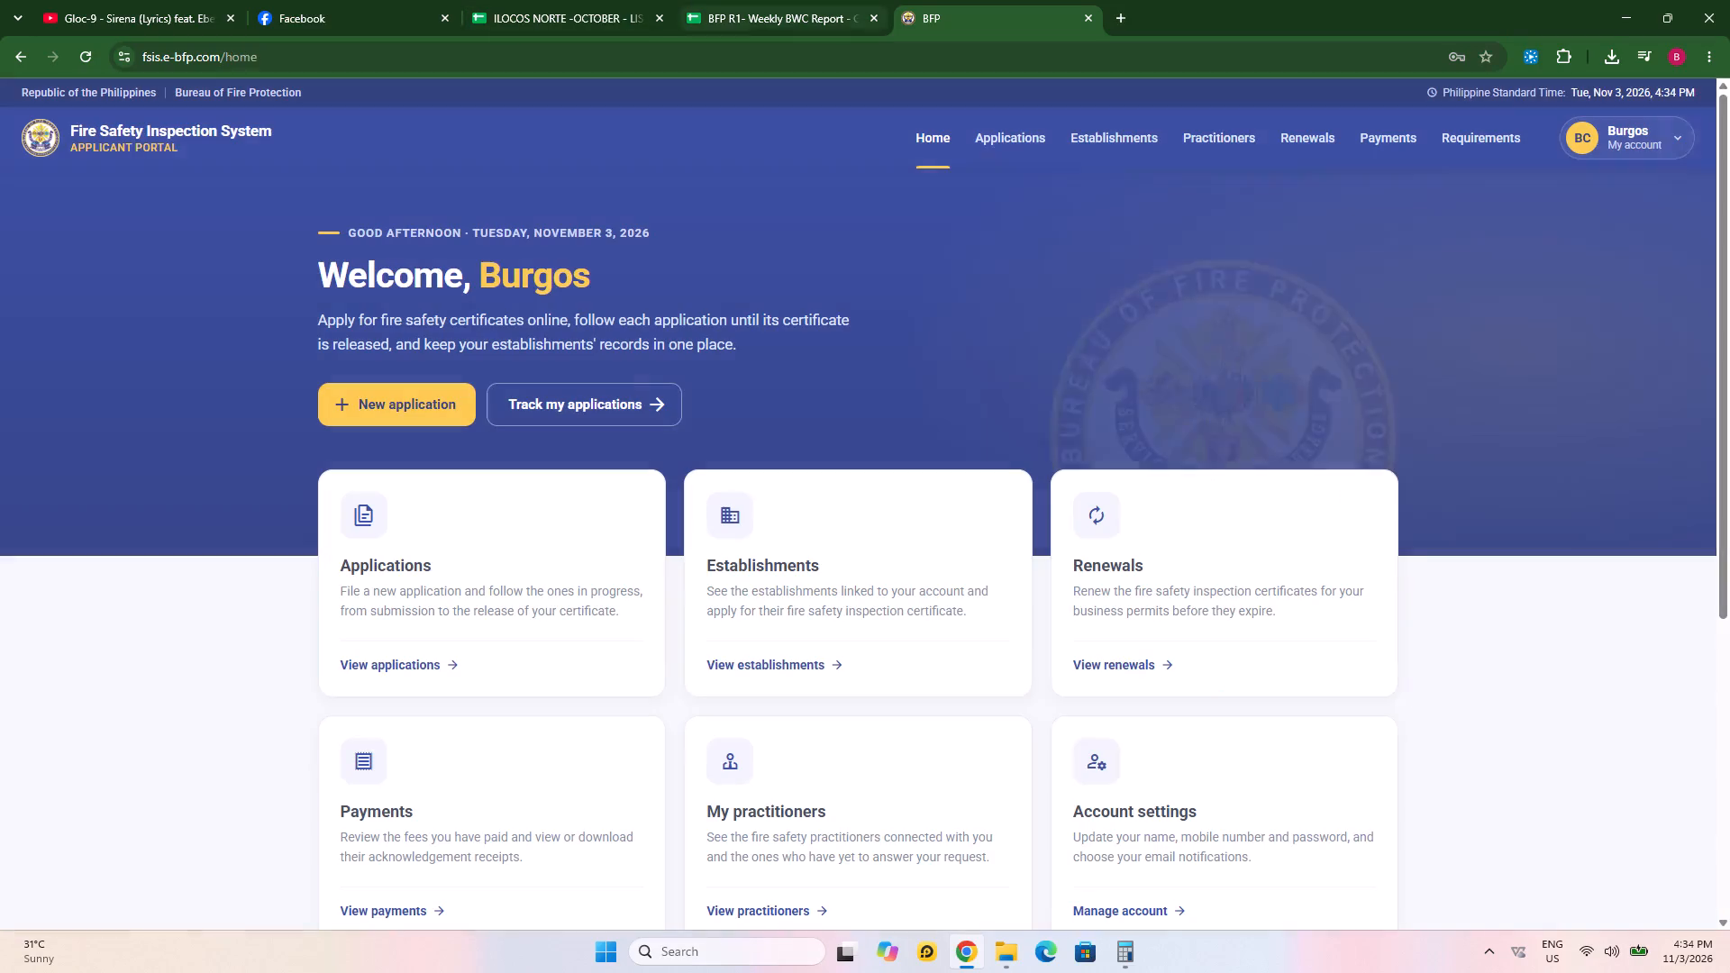
{"action": "left_click", "coordinate": [415, 543]}
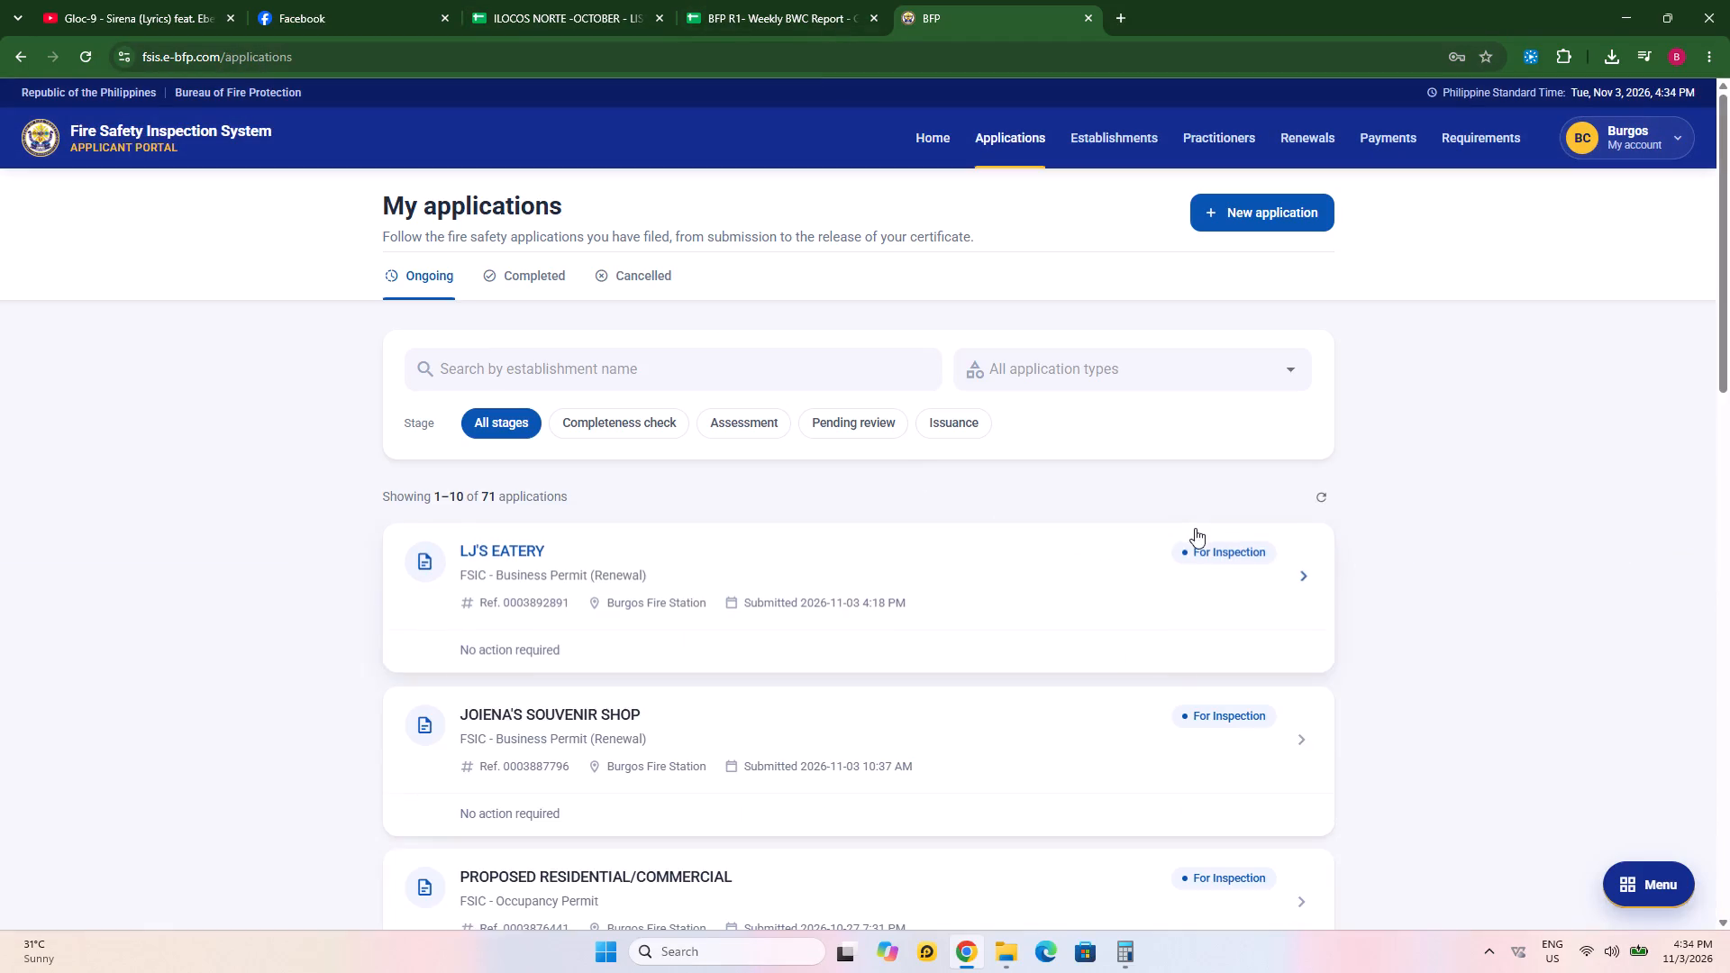
Open the application details for LJ'S EATERY and look over its establishment and building information.
{"action": "left_click", "coordinate": [1195, 528]}
{"action": "scroll", "coordinate": [1185, 532], "scroll_direction": "down", "scroll_amount": 1}
{"action": "scroll", "coordinate": [1184, 532], "scroll_direction": "up", "scroll_amount": 1}
{"action": "scroll", "coordinate": [1184, 532], "scroll_direction": "down", "scroll_amount": 2}
{"action": "scroll", "coordinate": [1184, 532], "scroll_direction": "up", "scroll_amount": 1}
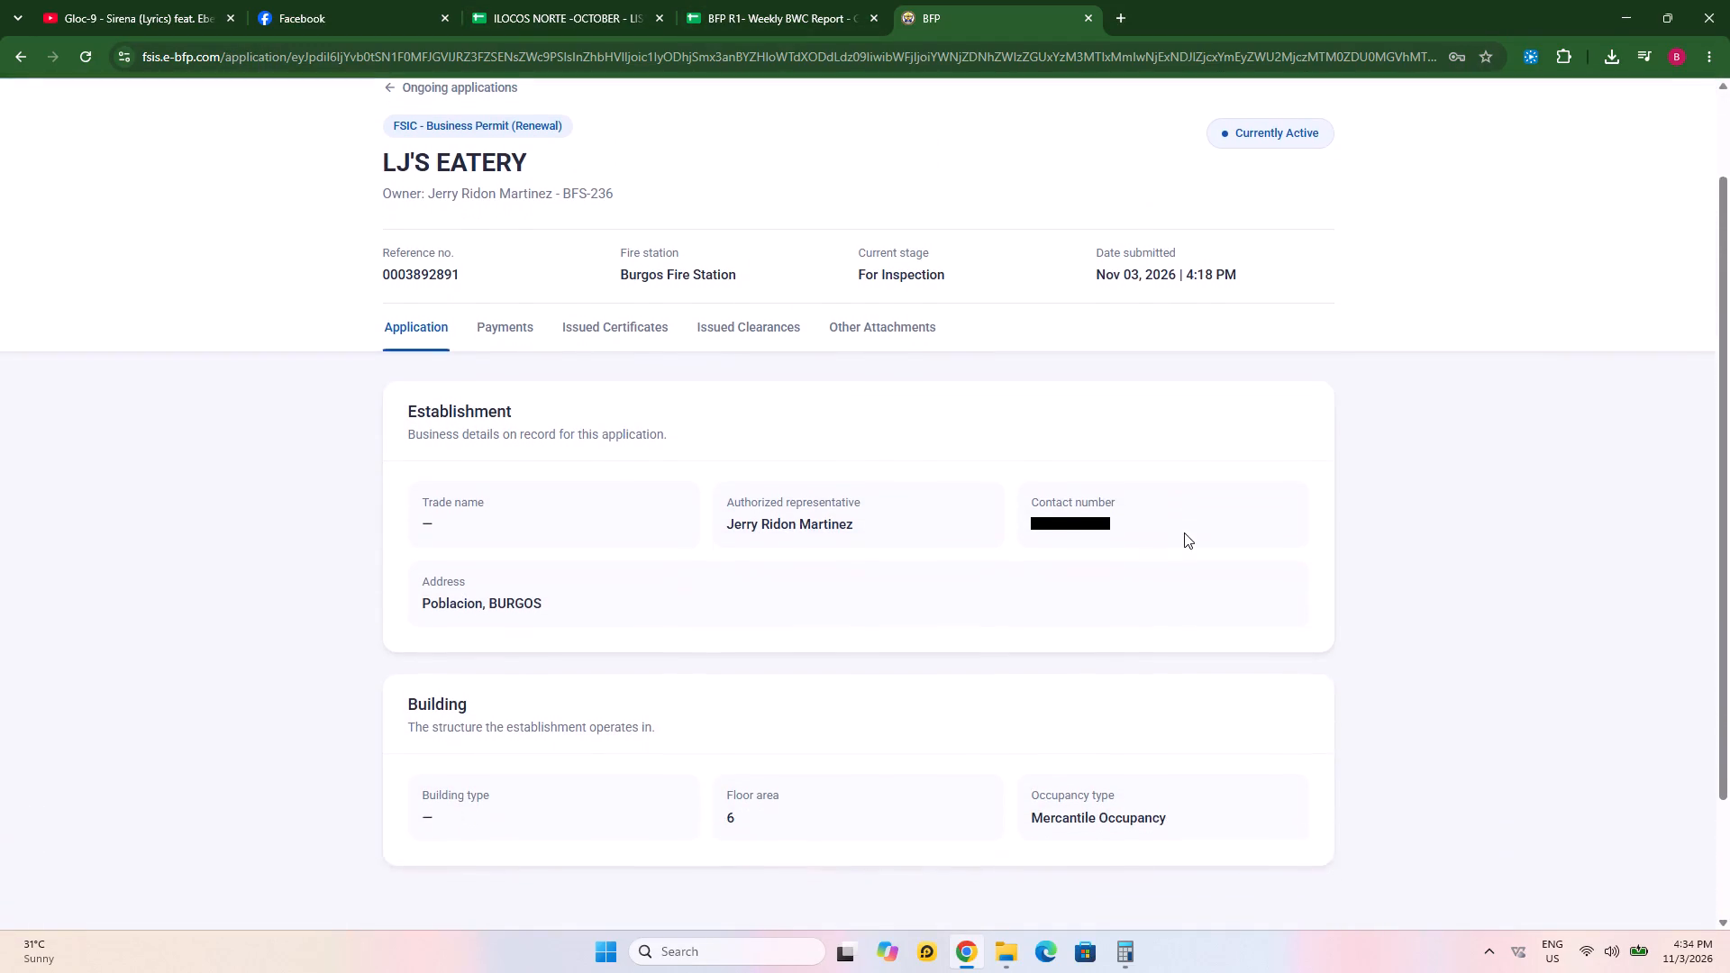
{"action": "scroll", "coordinate": [1151, 541], "scroll_direction": "down", "scroll_amount": 7}
{"action": "scroll", "coordinate": [533, 220], "scroll_direction": "up", "scroll_amount": 4}
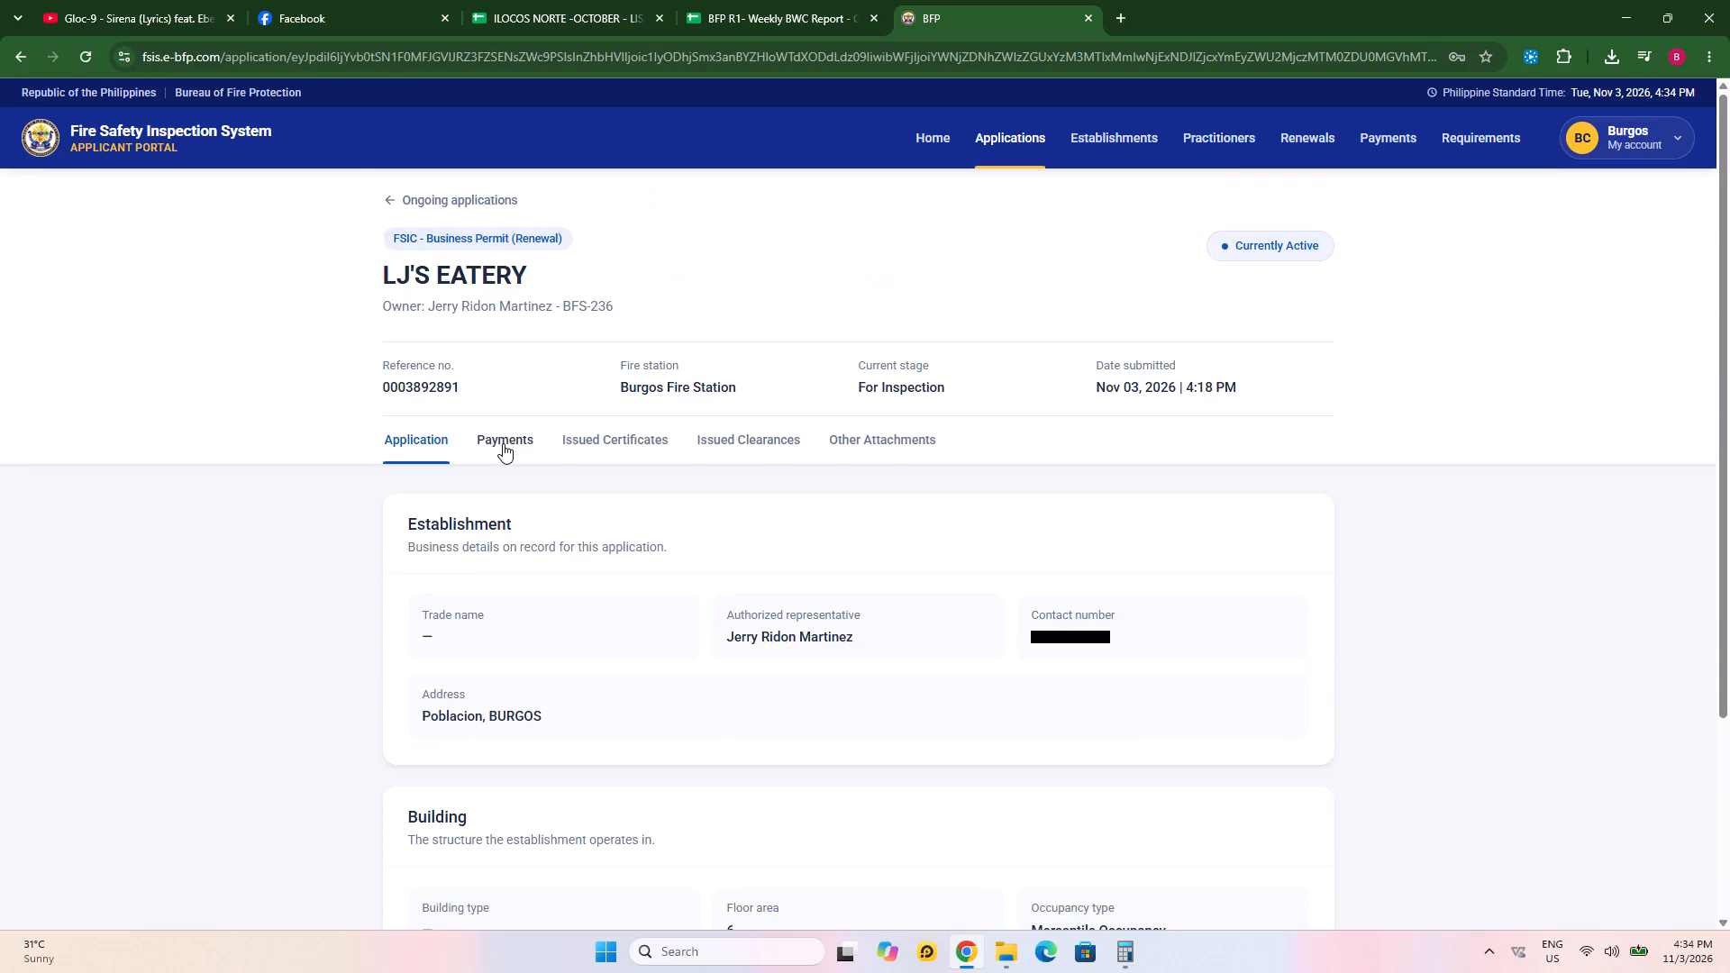
Open the Order of Payment Slip from LJ'S EATERY's payment records and look it over.
{"action": "left_click", "coordinate": [503, 443]}
{"action": "scroll", "coordinate": [636, 537], "scroll_direction": "down", "scroll_amount": 4}
{"action": "left_click", "coordinate": [1275, 384]}
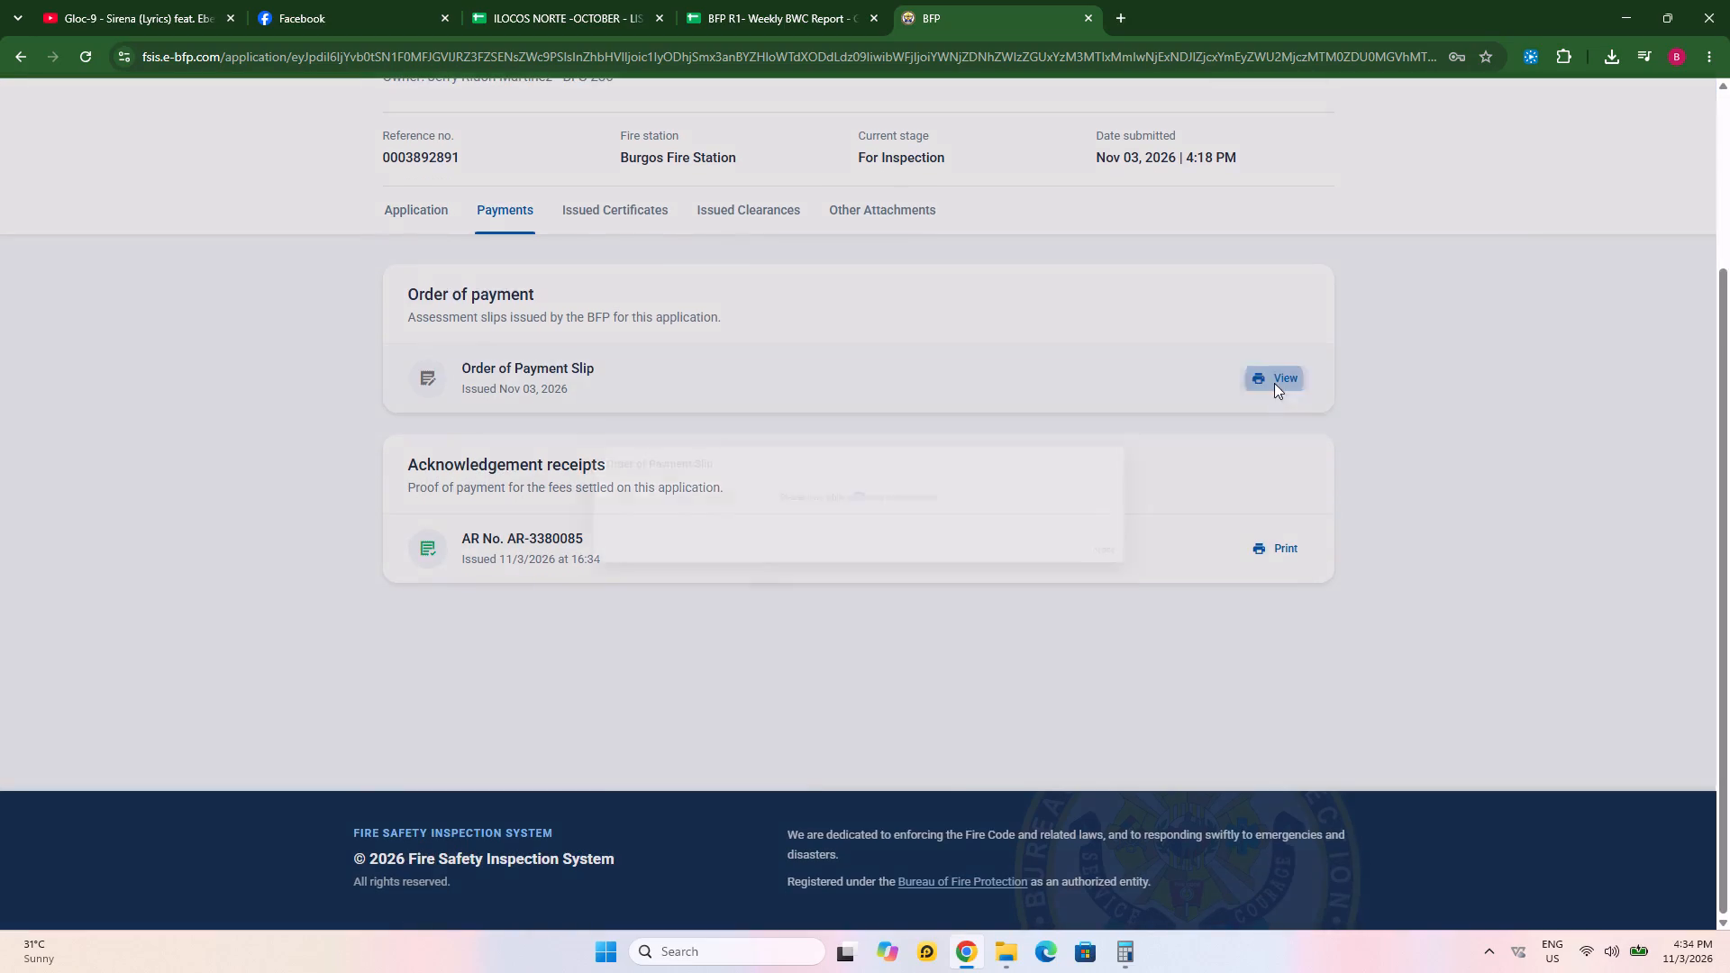
{"action": "scroll", "coordinate": [928, 348], "scroll_direction": "down", "scroll_amount": 1}
{"action": "scroll", "coordinate": [928, 348], "scroll_direction": "up", "scroll_amount": 1}
{"action": "scroll", "coordinate": [928, 348], "scroll_direction": "down", "scroll_amount": 2}
{"action": "scroll", "coordinate": [928, 348], "scroll_direction": "up", "scroll_amount": 2}
{"action": "scroll", "coordinate": [987, 332], "scroll_direction": "down", "scroll_amount": 1}
{"action": "scroll", "coordinate": [1052, 300], "scroll_direction": "up", "scroll_amount": 1}
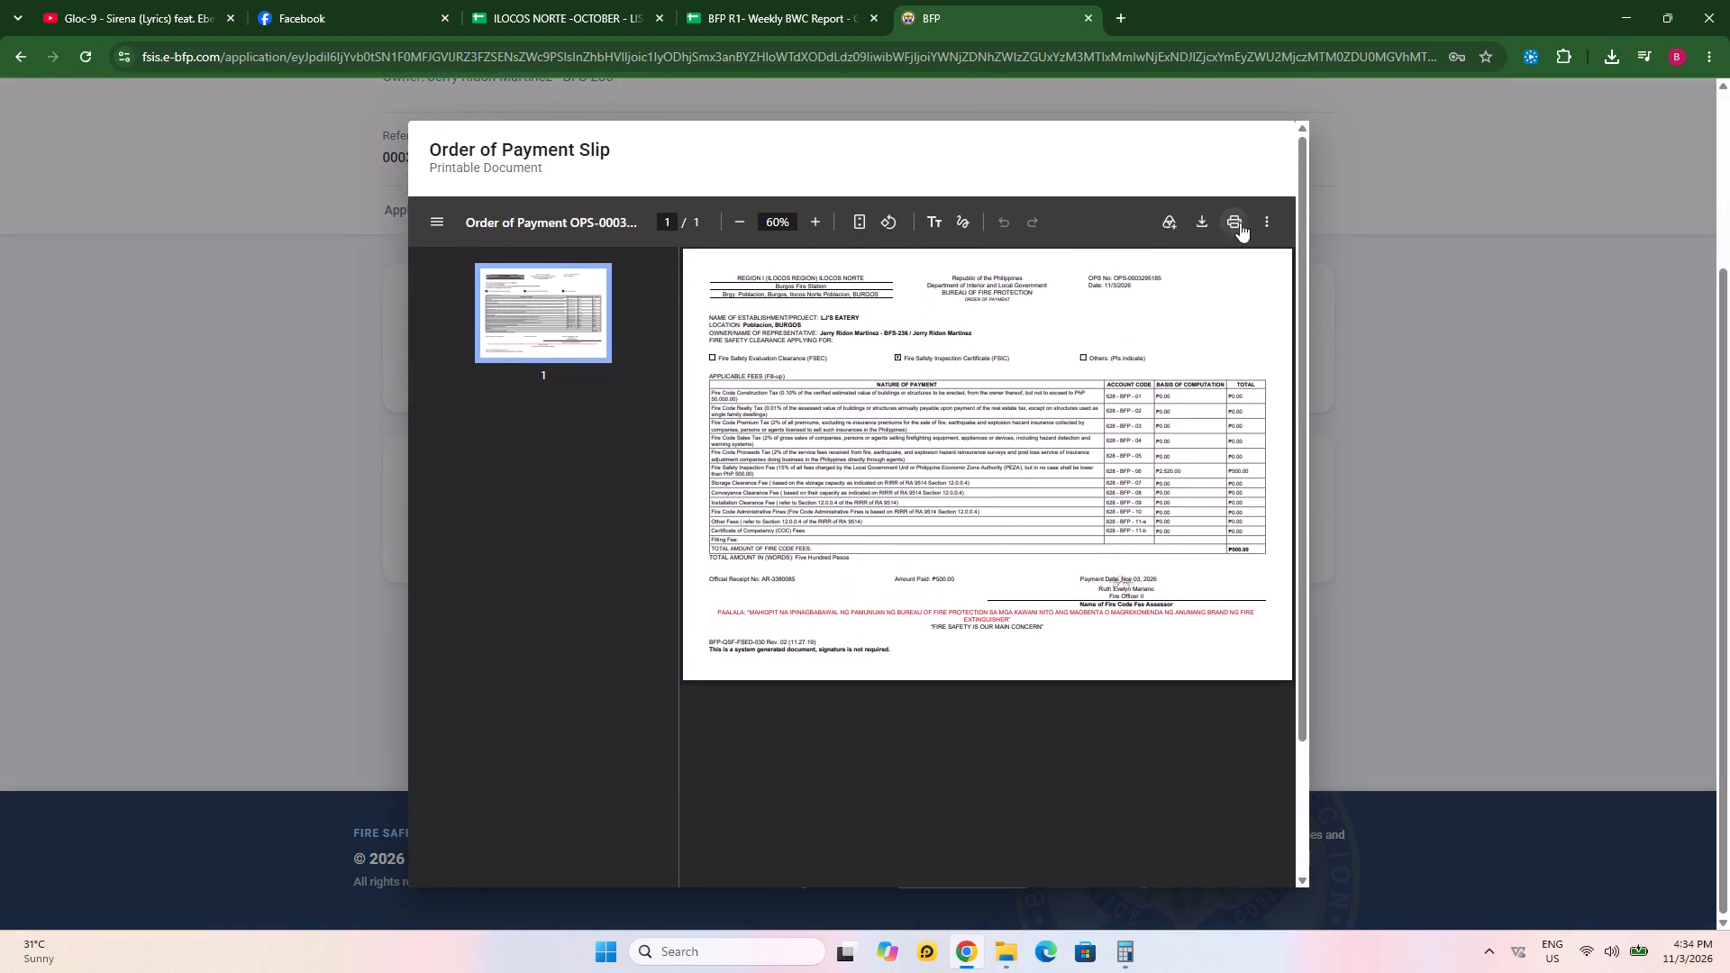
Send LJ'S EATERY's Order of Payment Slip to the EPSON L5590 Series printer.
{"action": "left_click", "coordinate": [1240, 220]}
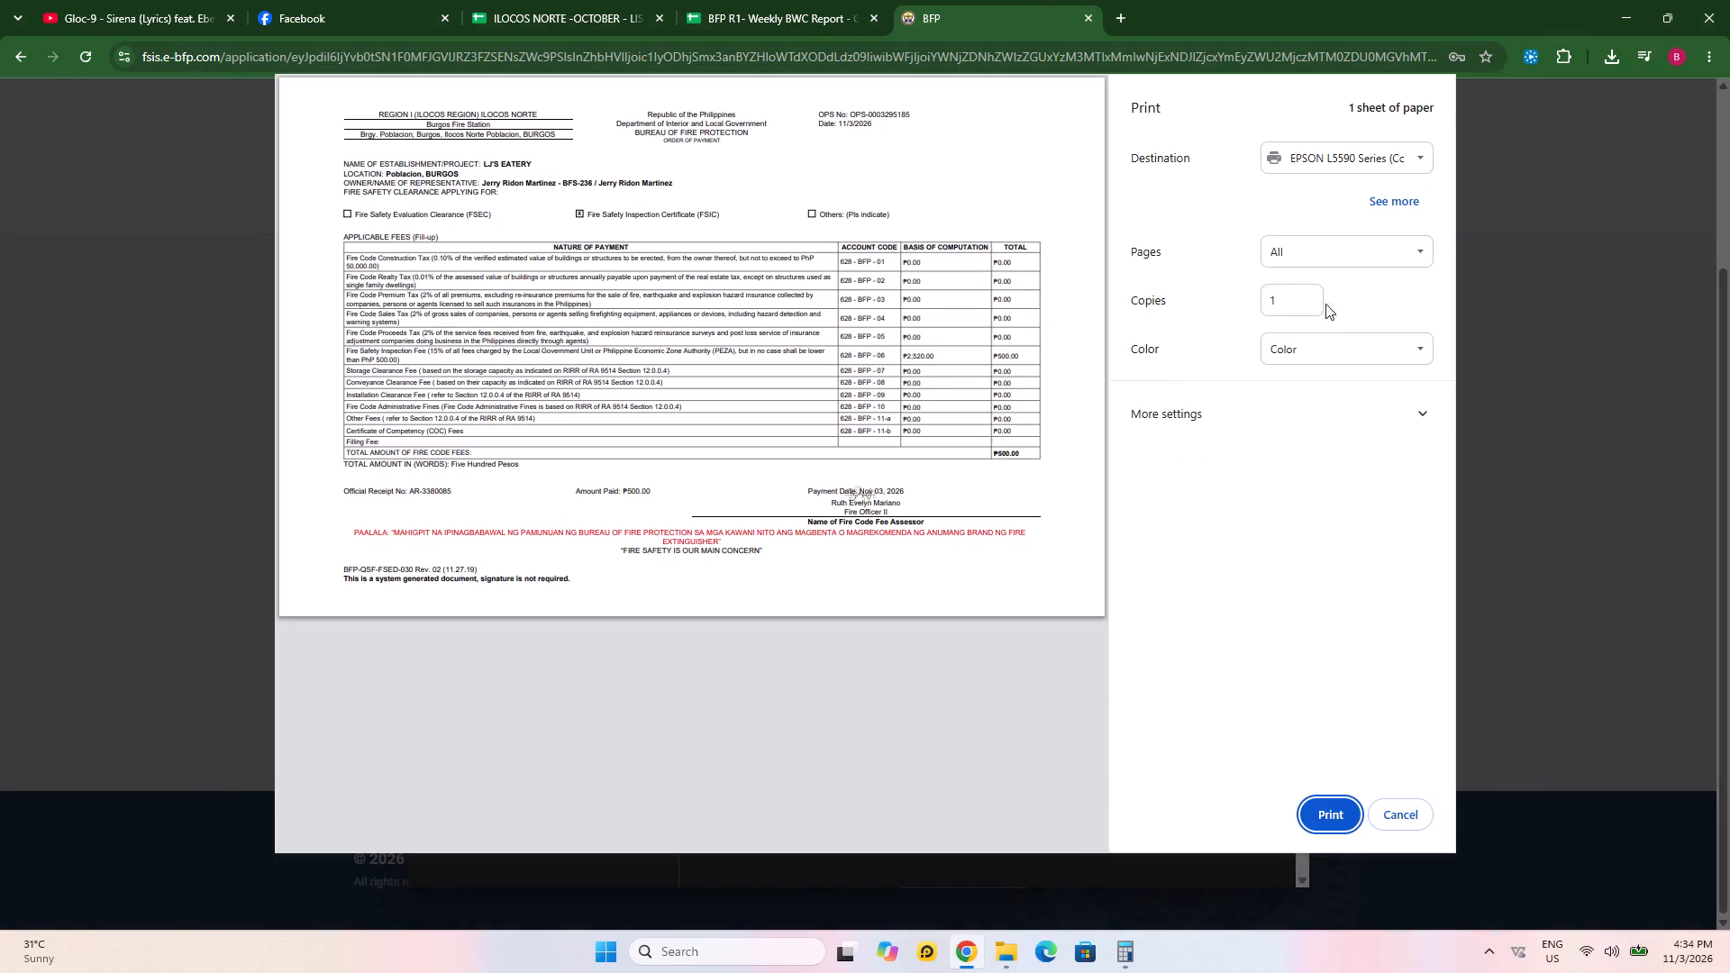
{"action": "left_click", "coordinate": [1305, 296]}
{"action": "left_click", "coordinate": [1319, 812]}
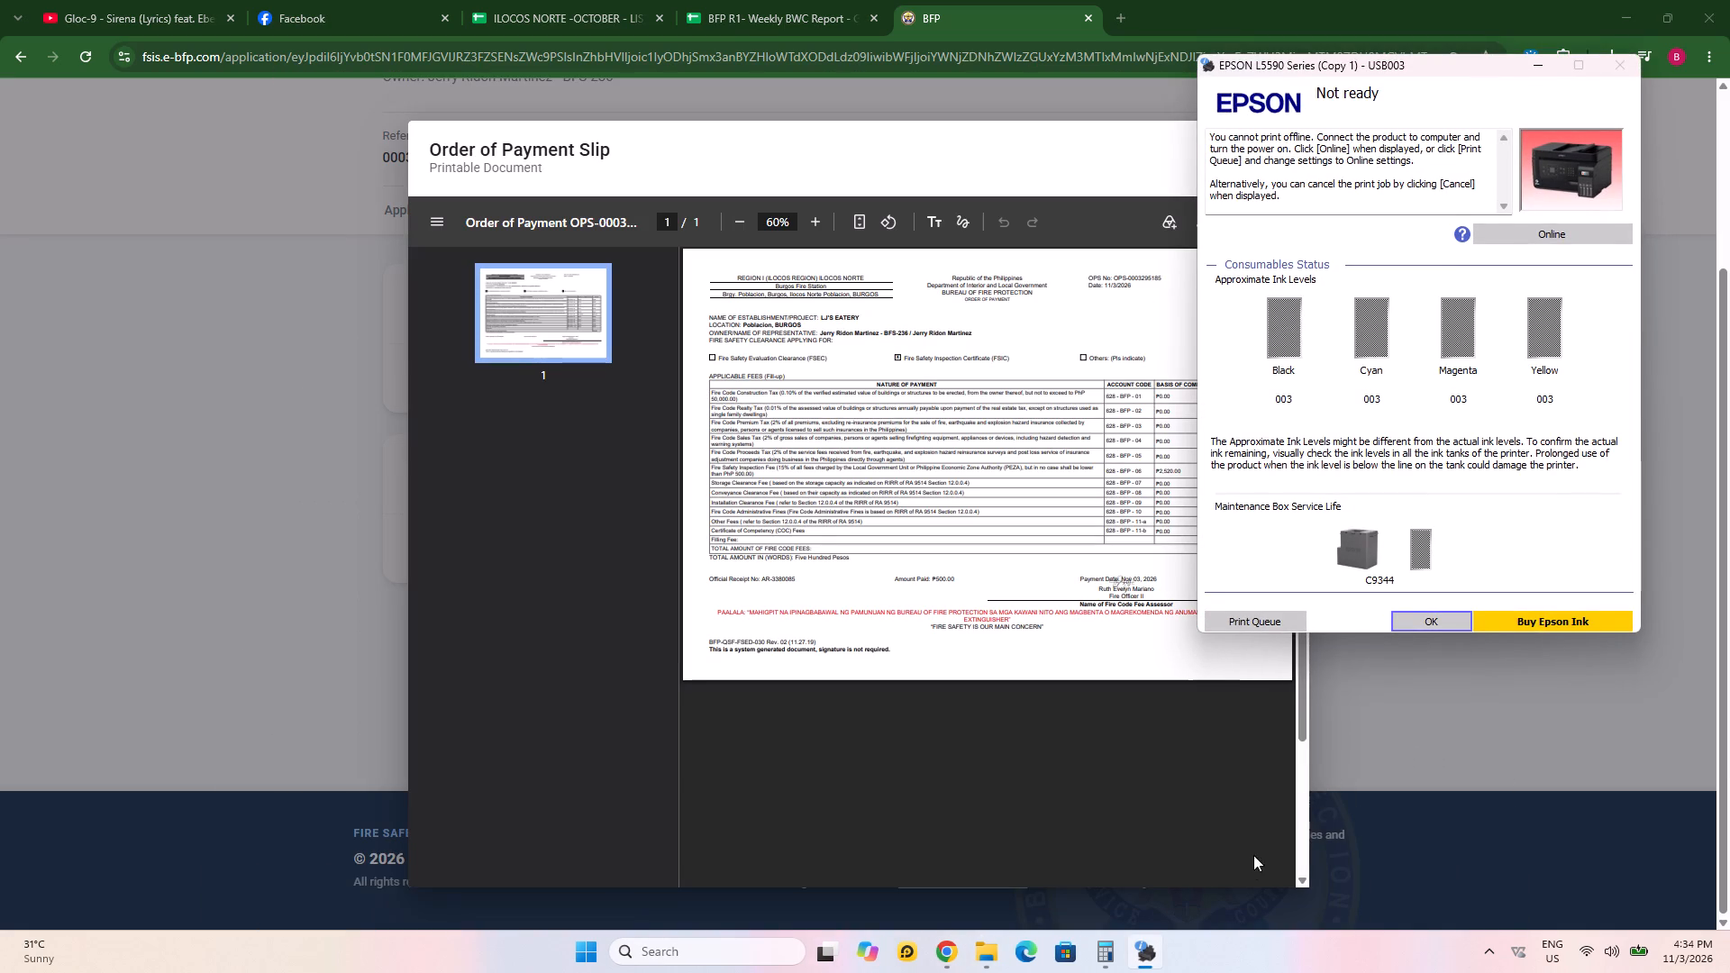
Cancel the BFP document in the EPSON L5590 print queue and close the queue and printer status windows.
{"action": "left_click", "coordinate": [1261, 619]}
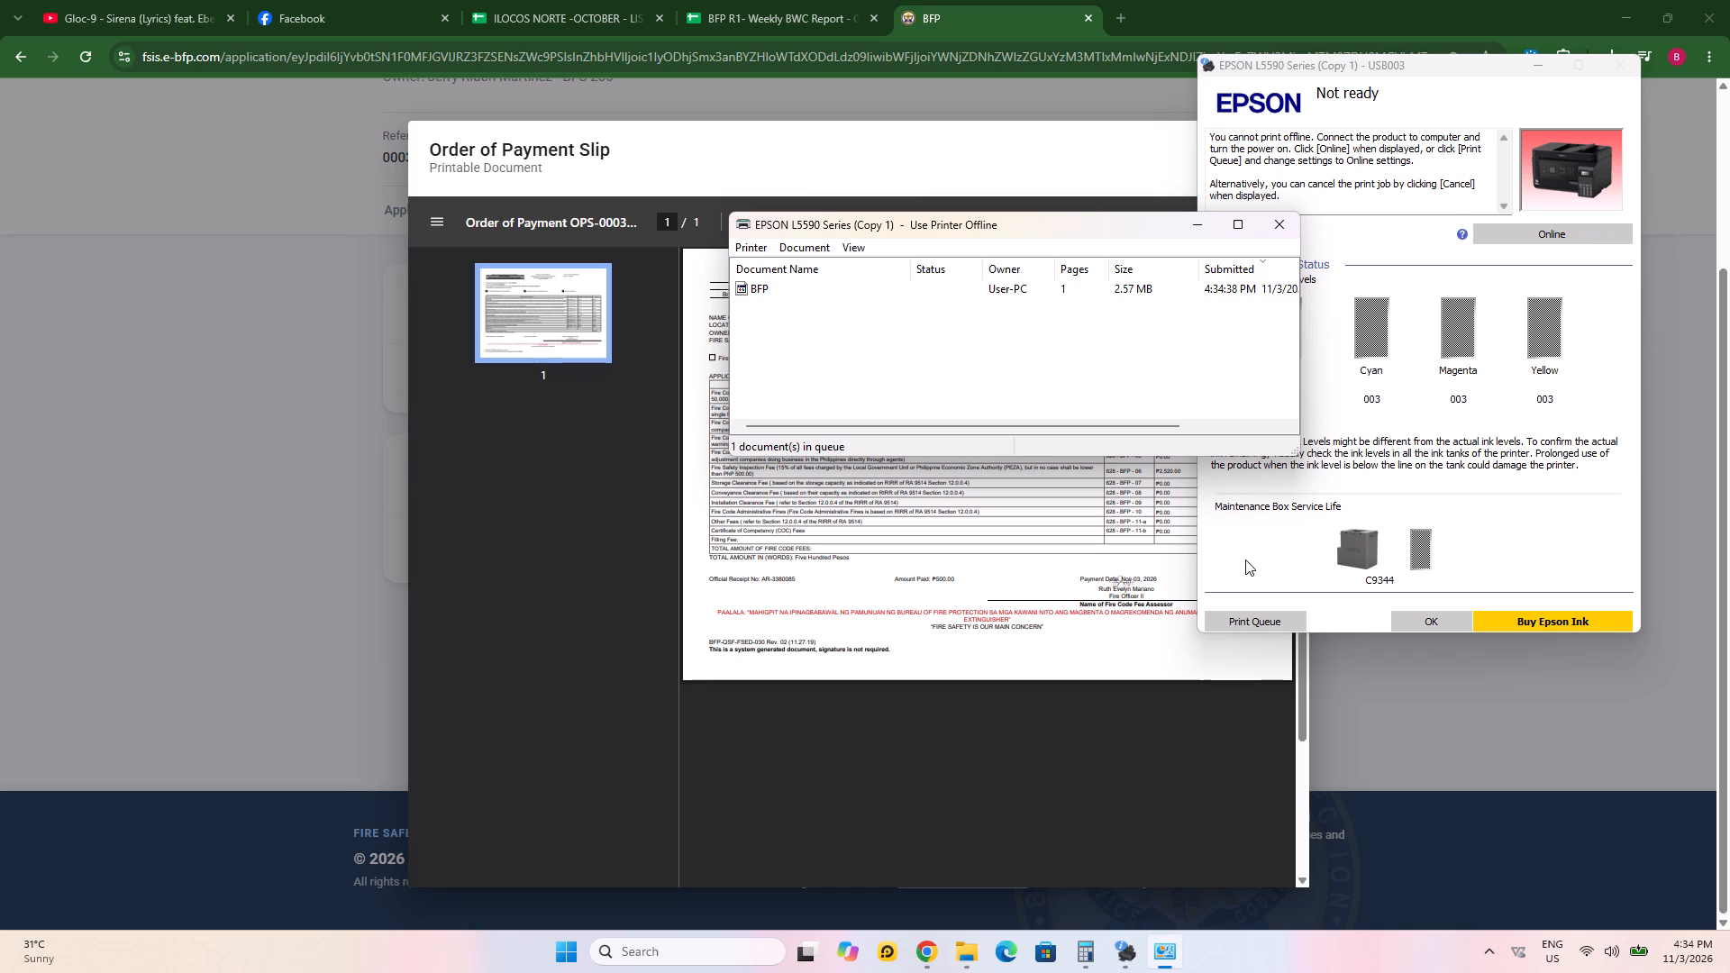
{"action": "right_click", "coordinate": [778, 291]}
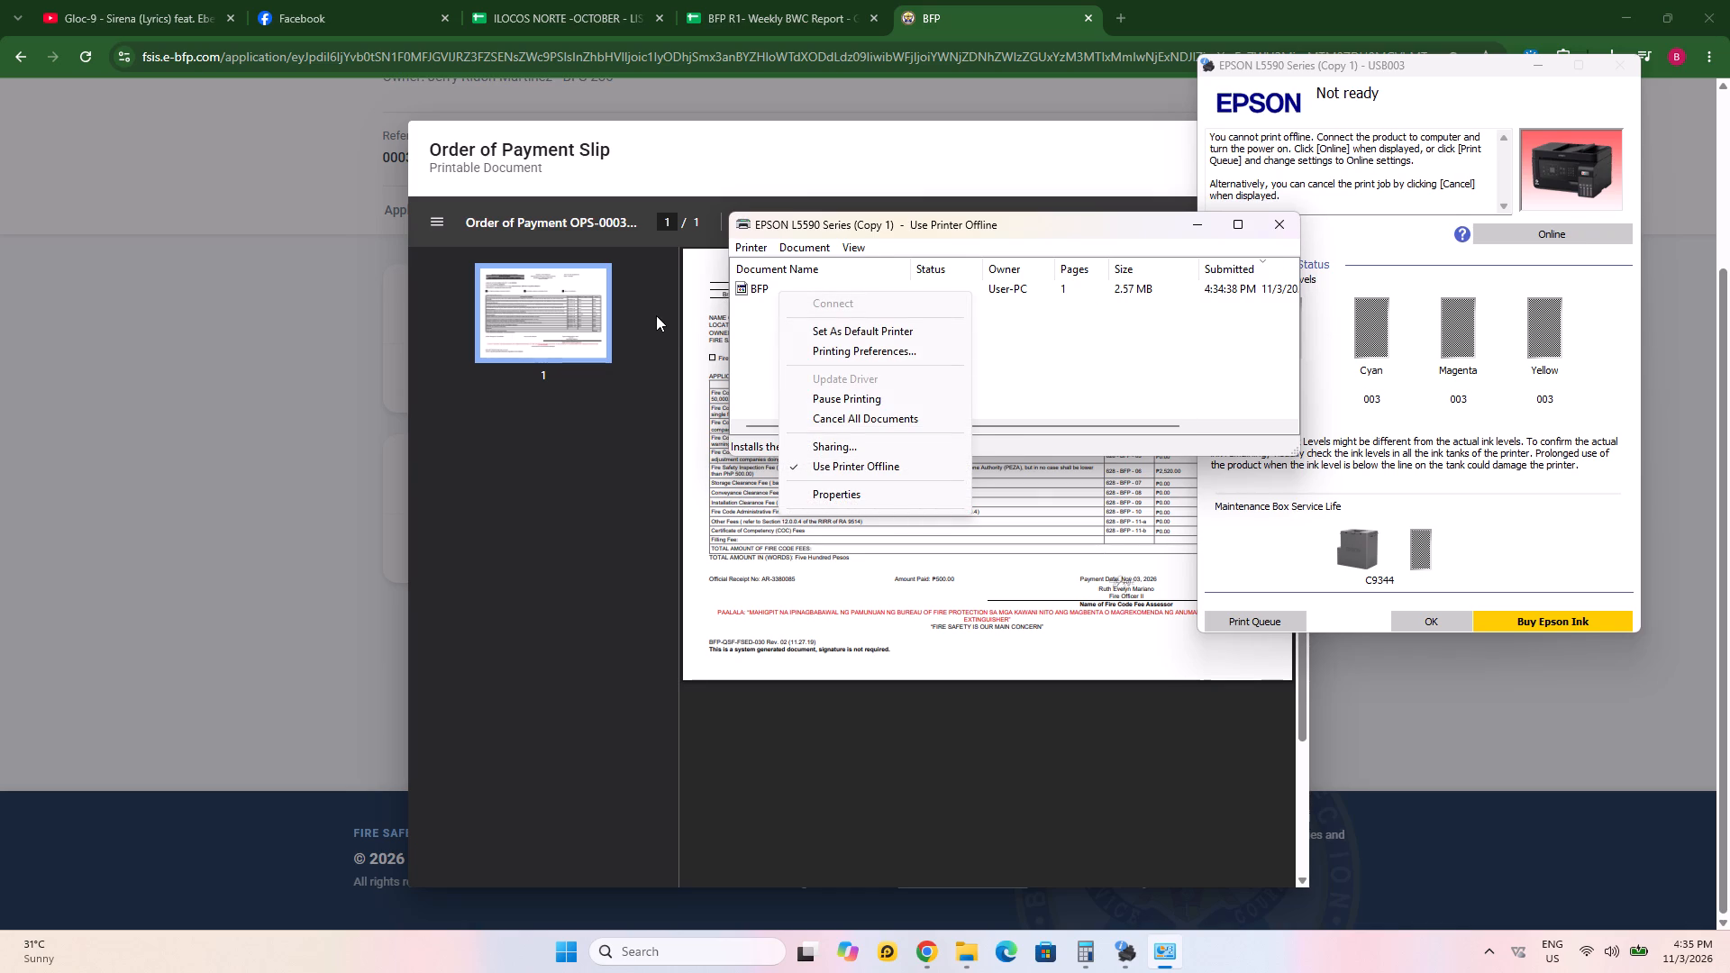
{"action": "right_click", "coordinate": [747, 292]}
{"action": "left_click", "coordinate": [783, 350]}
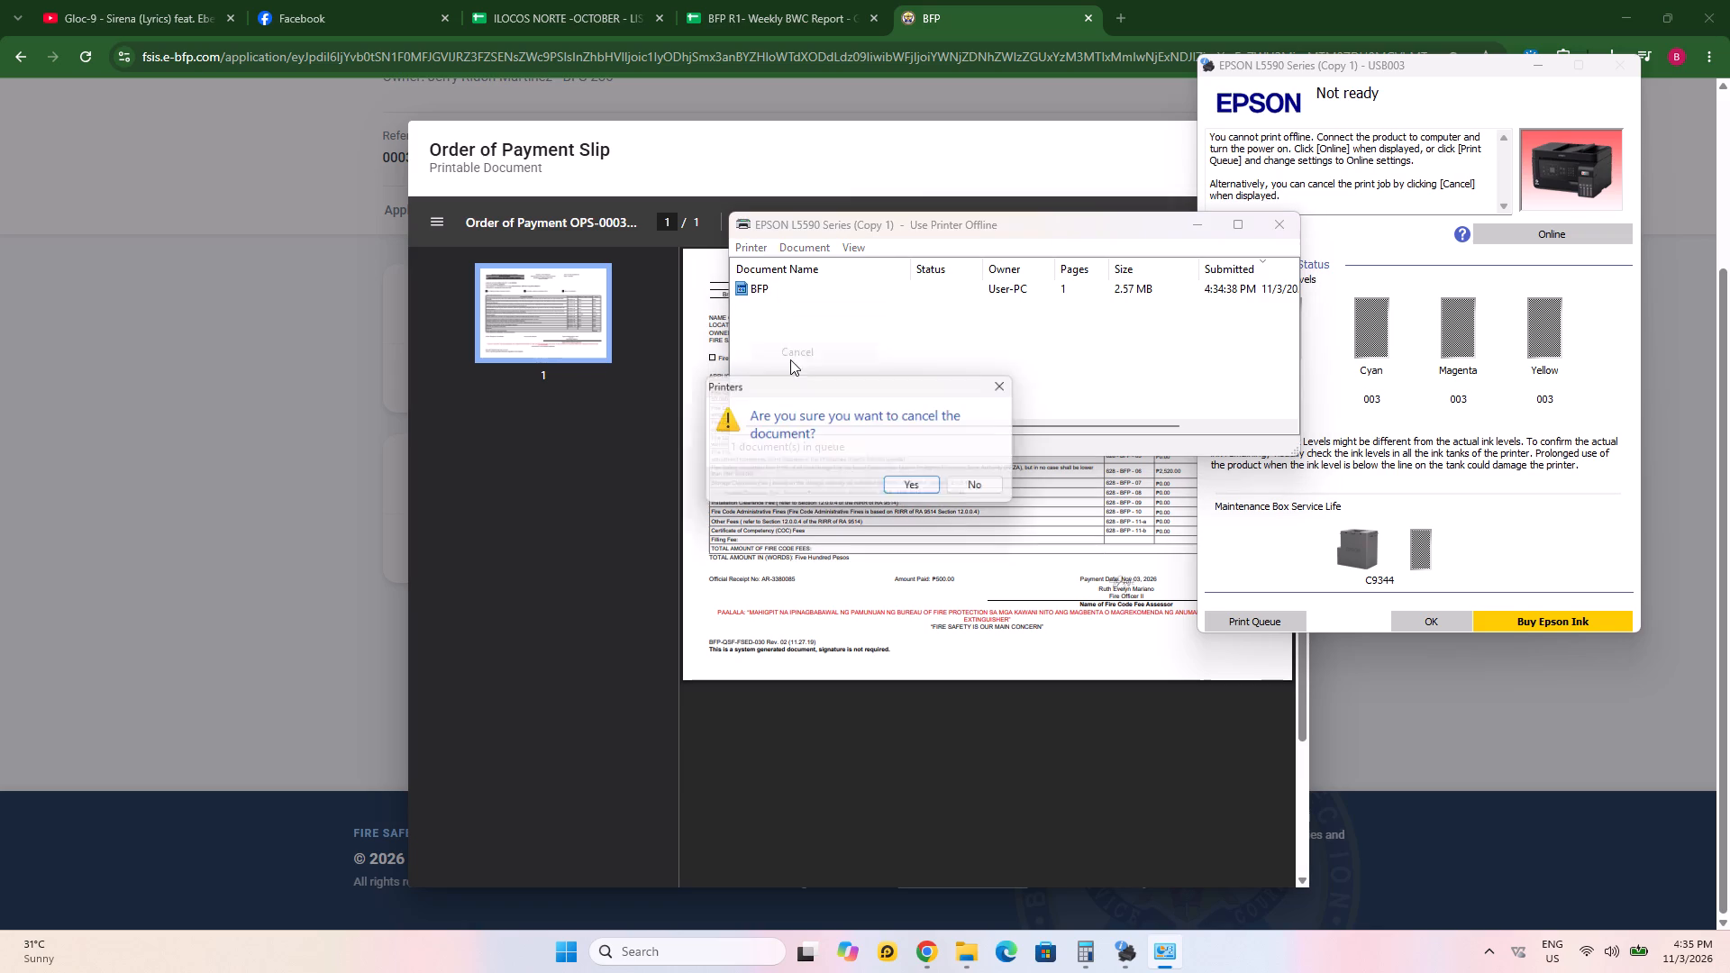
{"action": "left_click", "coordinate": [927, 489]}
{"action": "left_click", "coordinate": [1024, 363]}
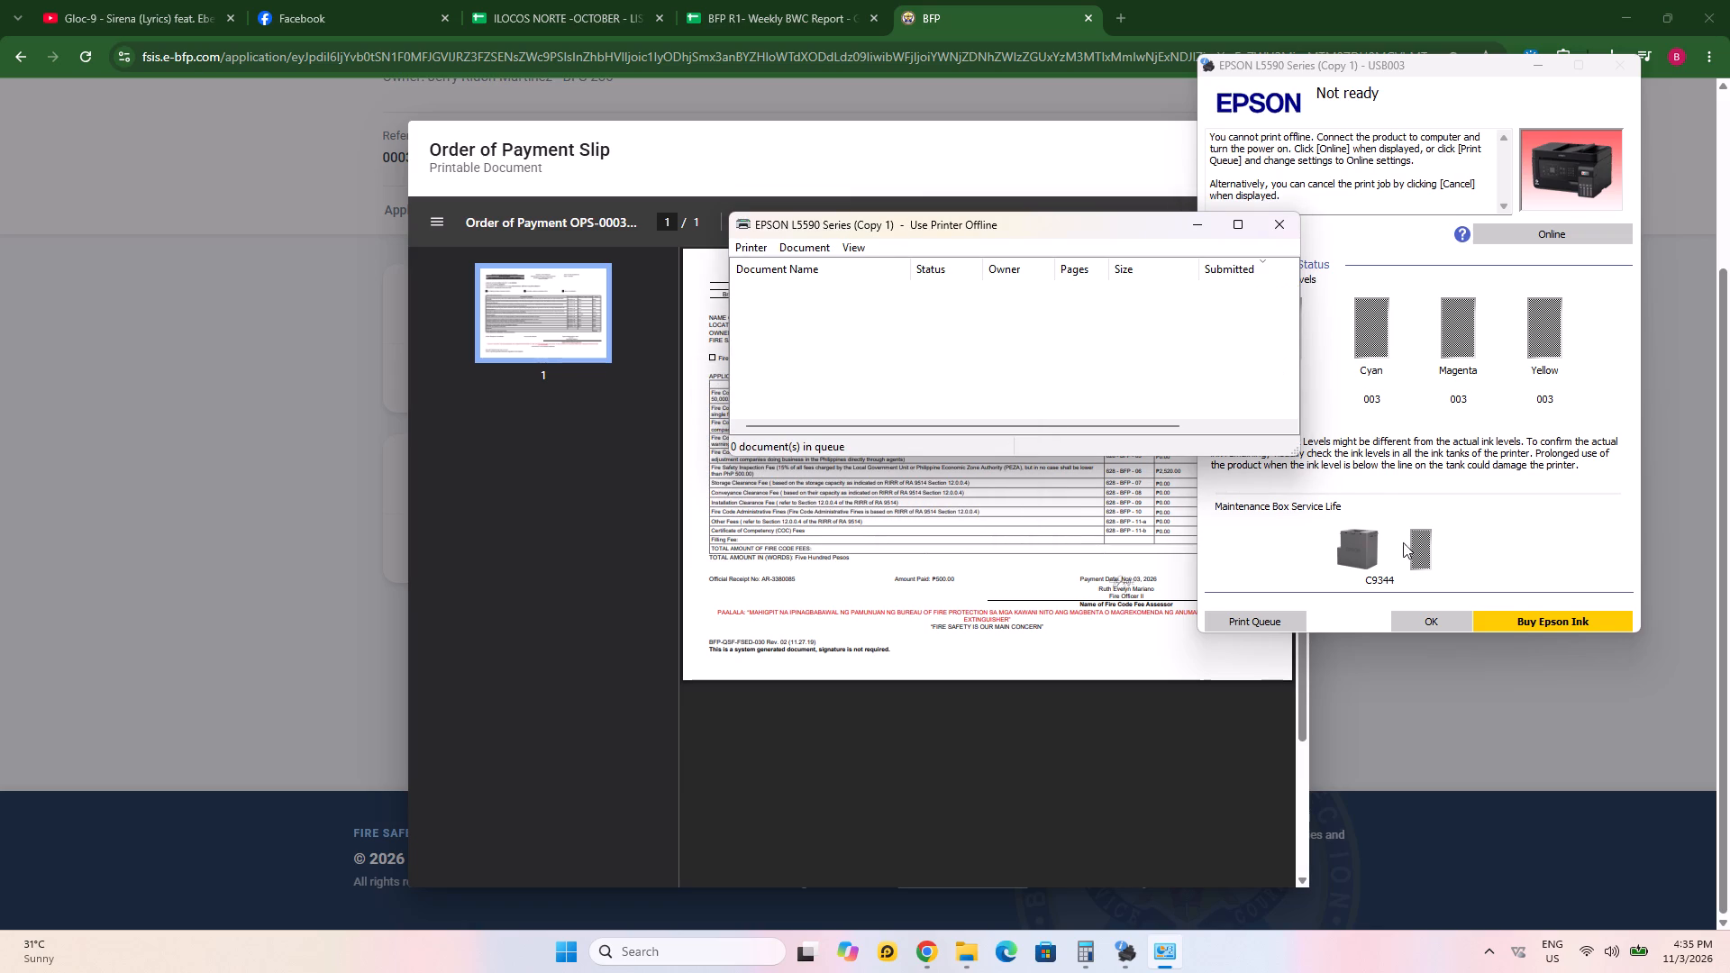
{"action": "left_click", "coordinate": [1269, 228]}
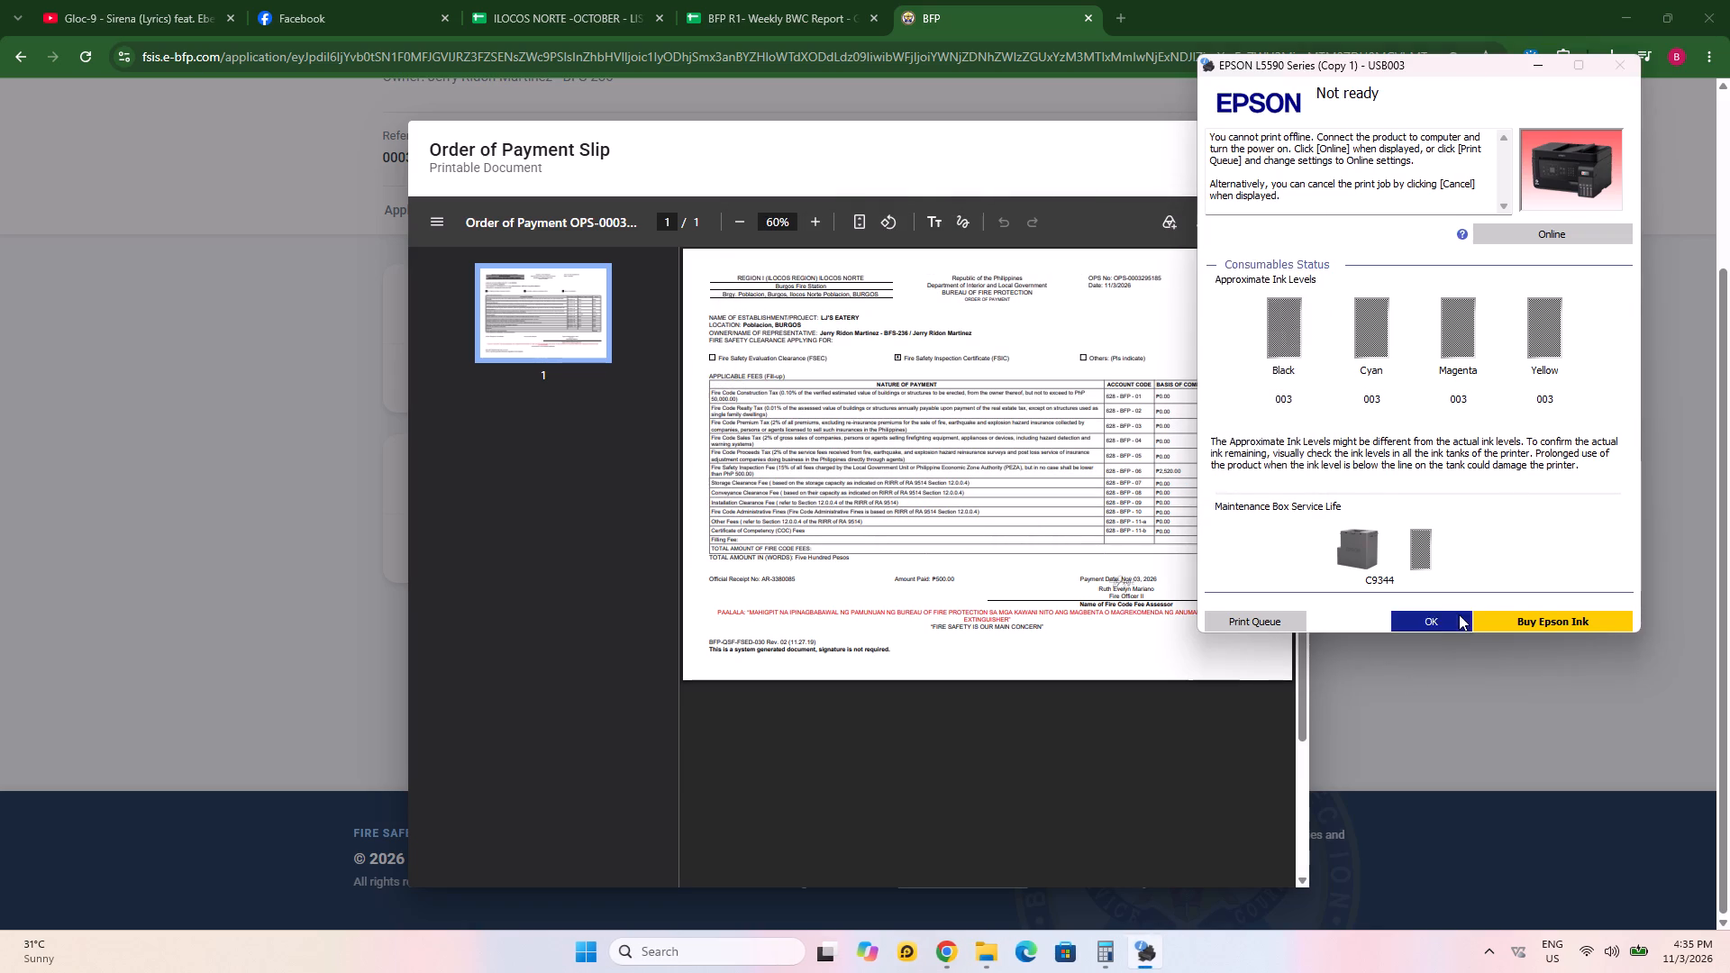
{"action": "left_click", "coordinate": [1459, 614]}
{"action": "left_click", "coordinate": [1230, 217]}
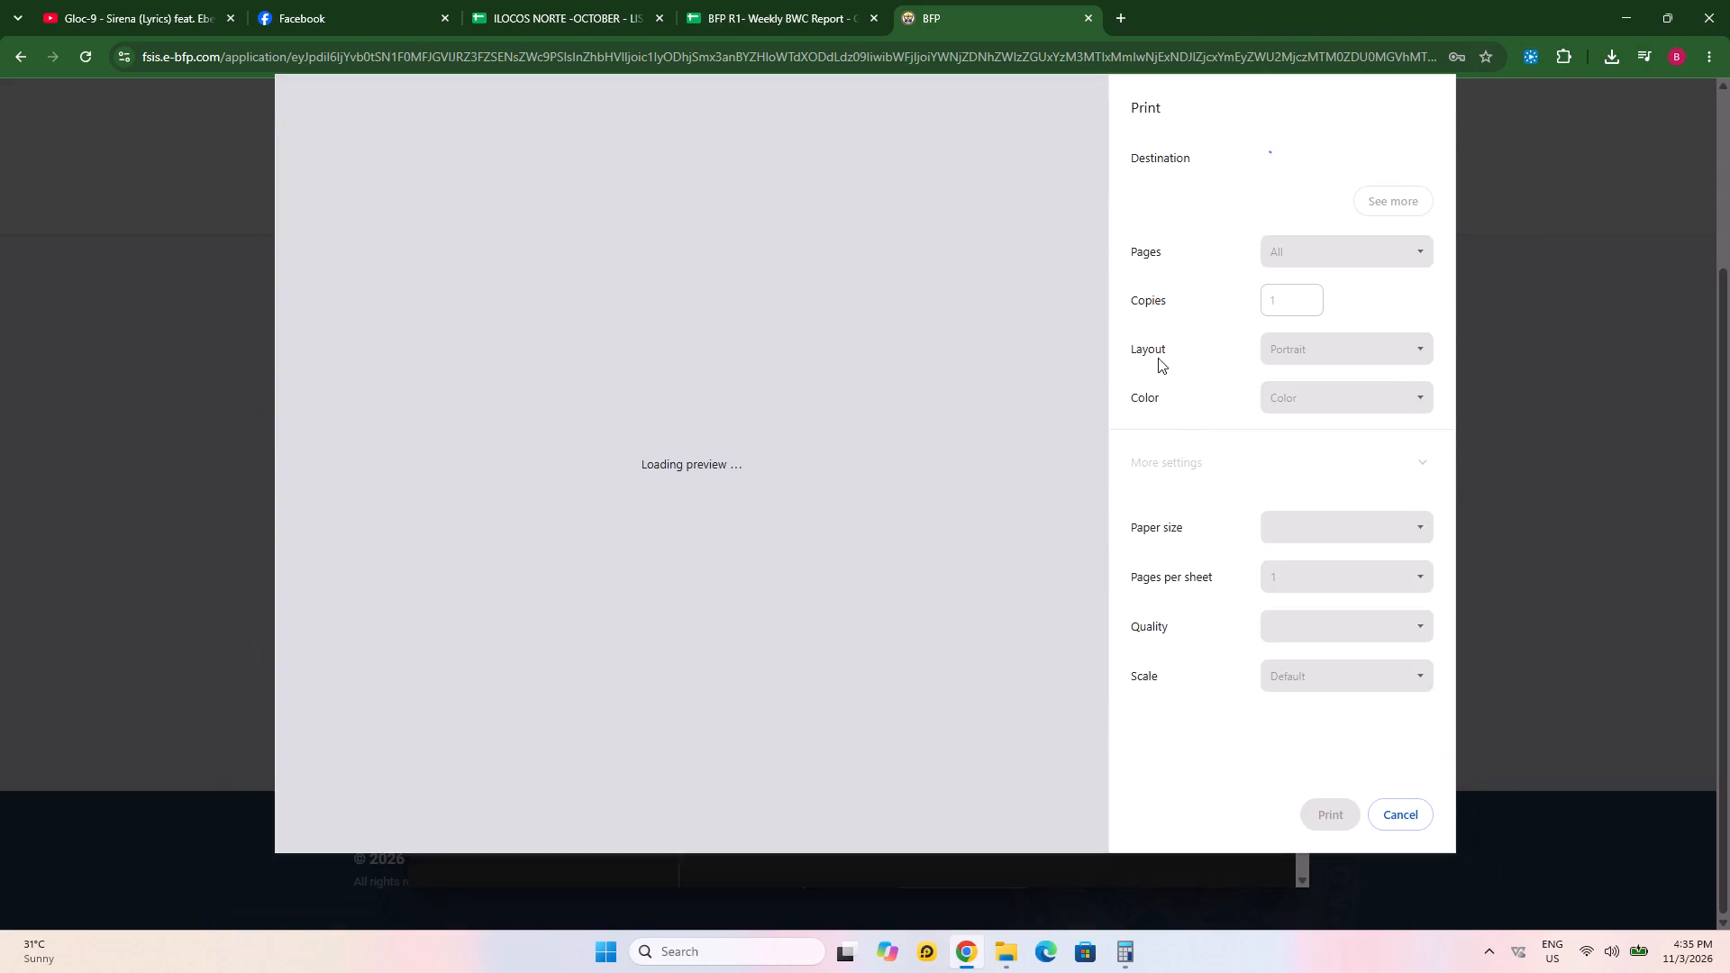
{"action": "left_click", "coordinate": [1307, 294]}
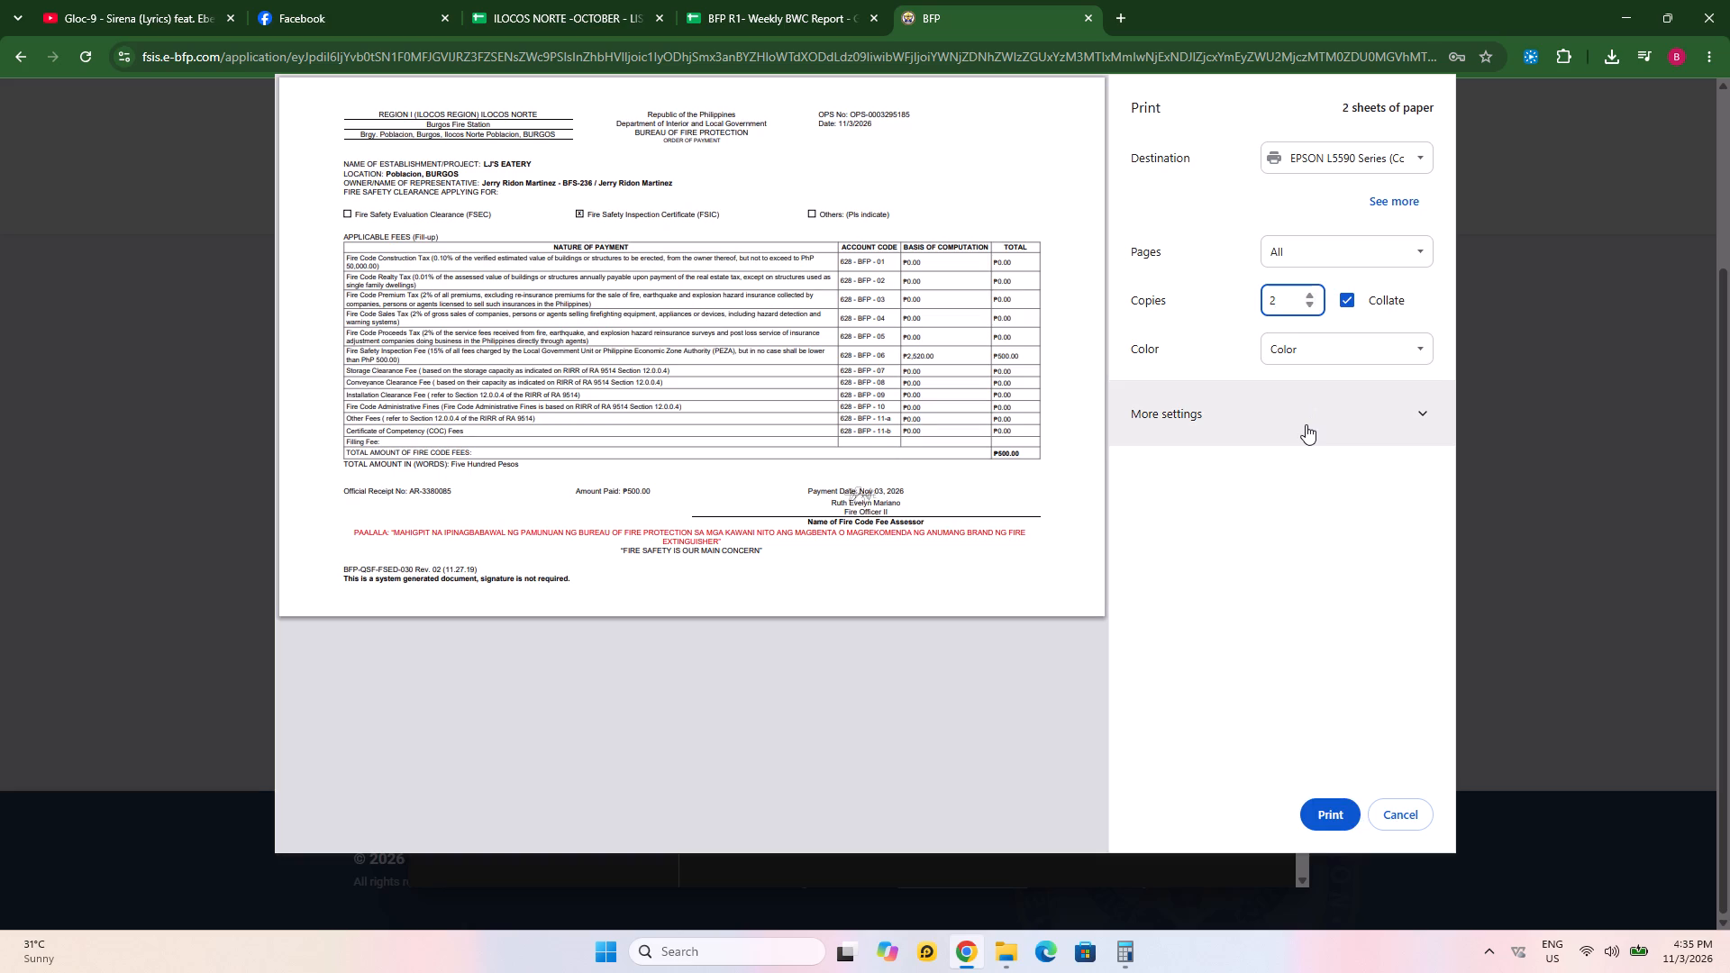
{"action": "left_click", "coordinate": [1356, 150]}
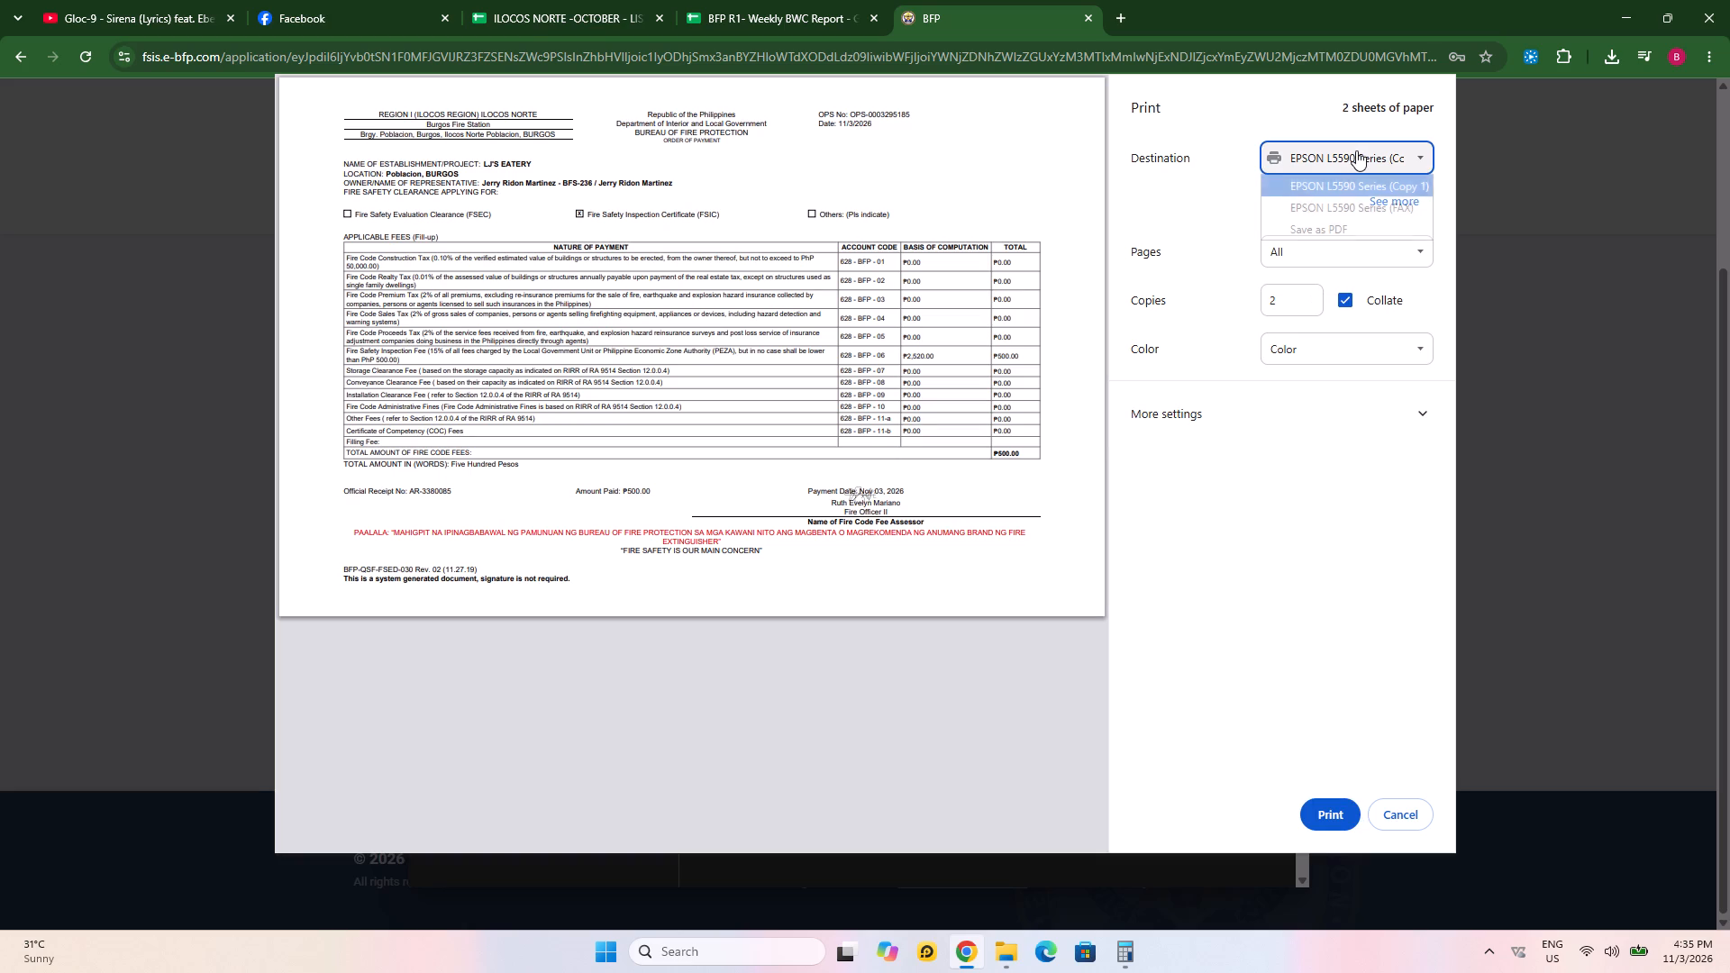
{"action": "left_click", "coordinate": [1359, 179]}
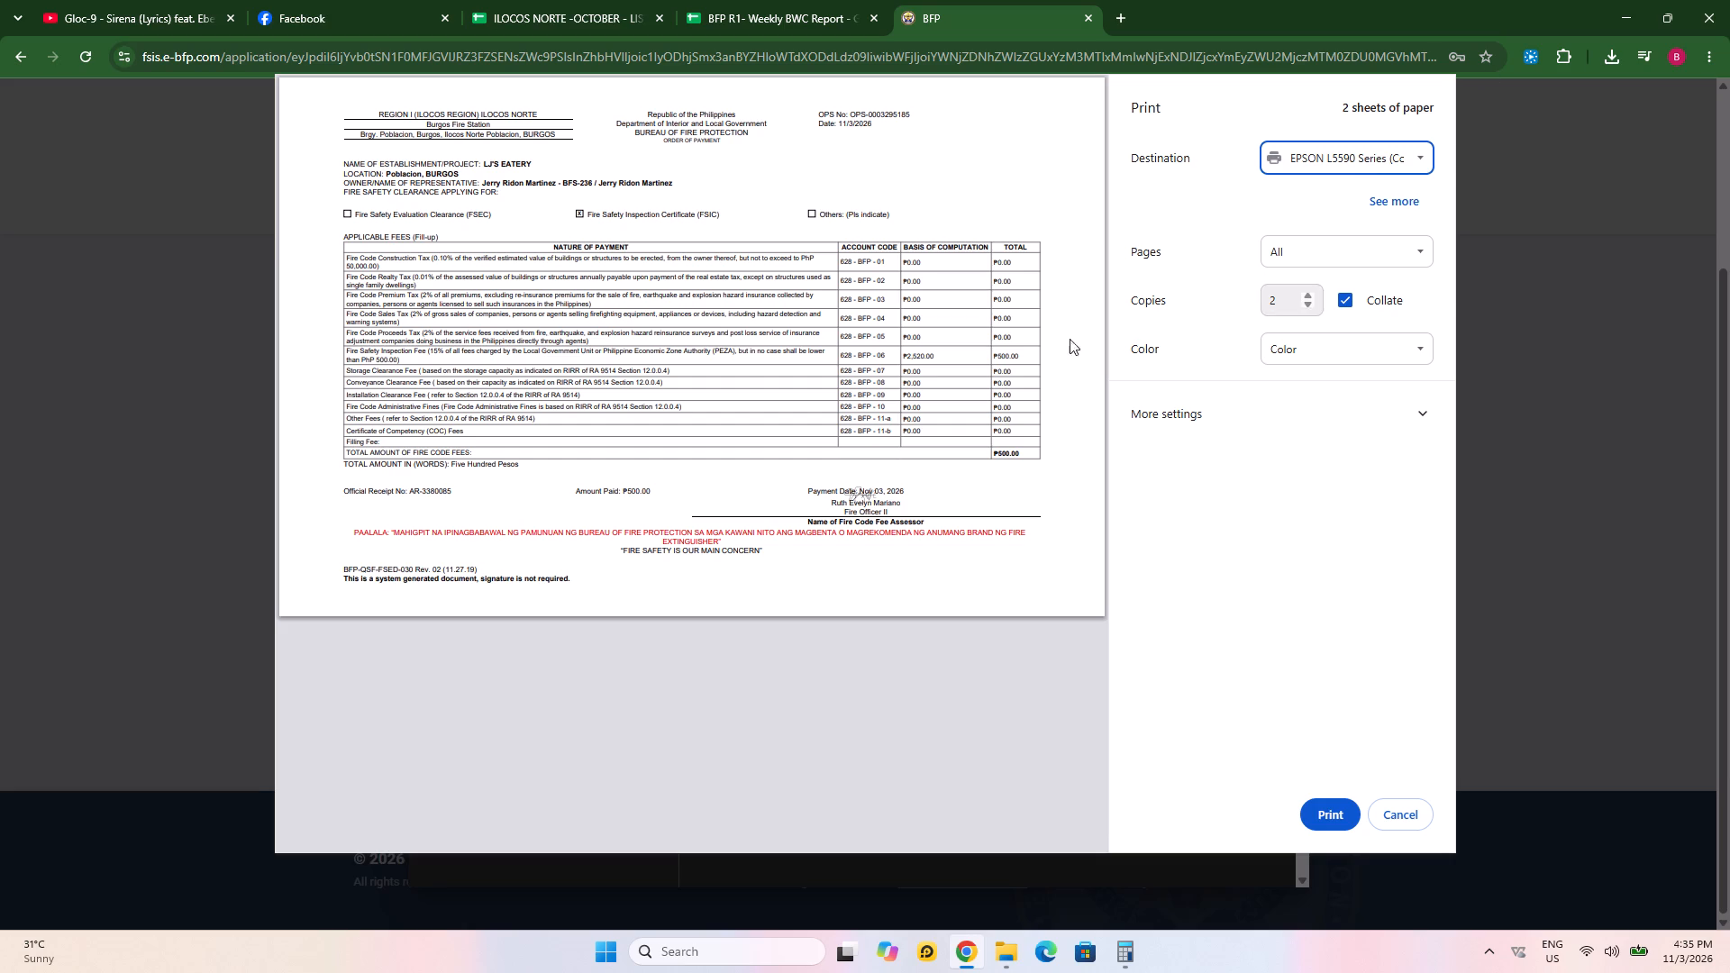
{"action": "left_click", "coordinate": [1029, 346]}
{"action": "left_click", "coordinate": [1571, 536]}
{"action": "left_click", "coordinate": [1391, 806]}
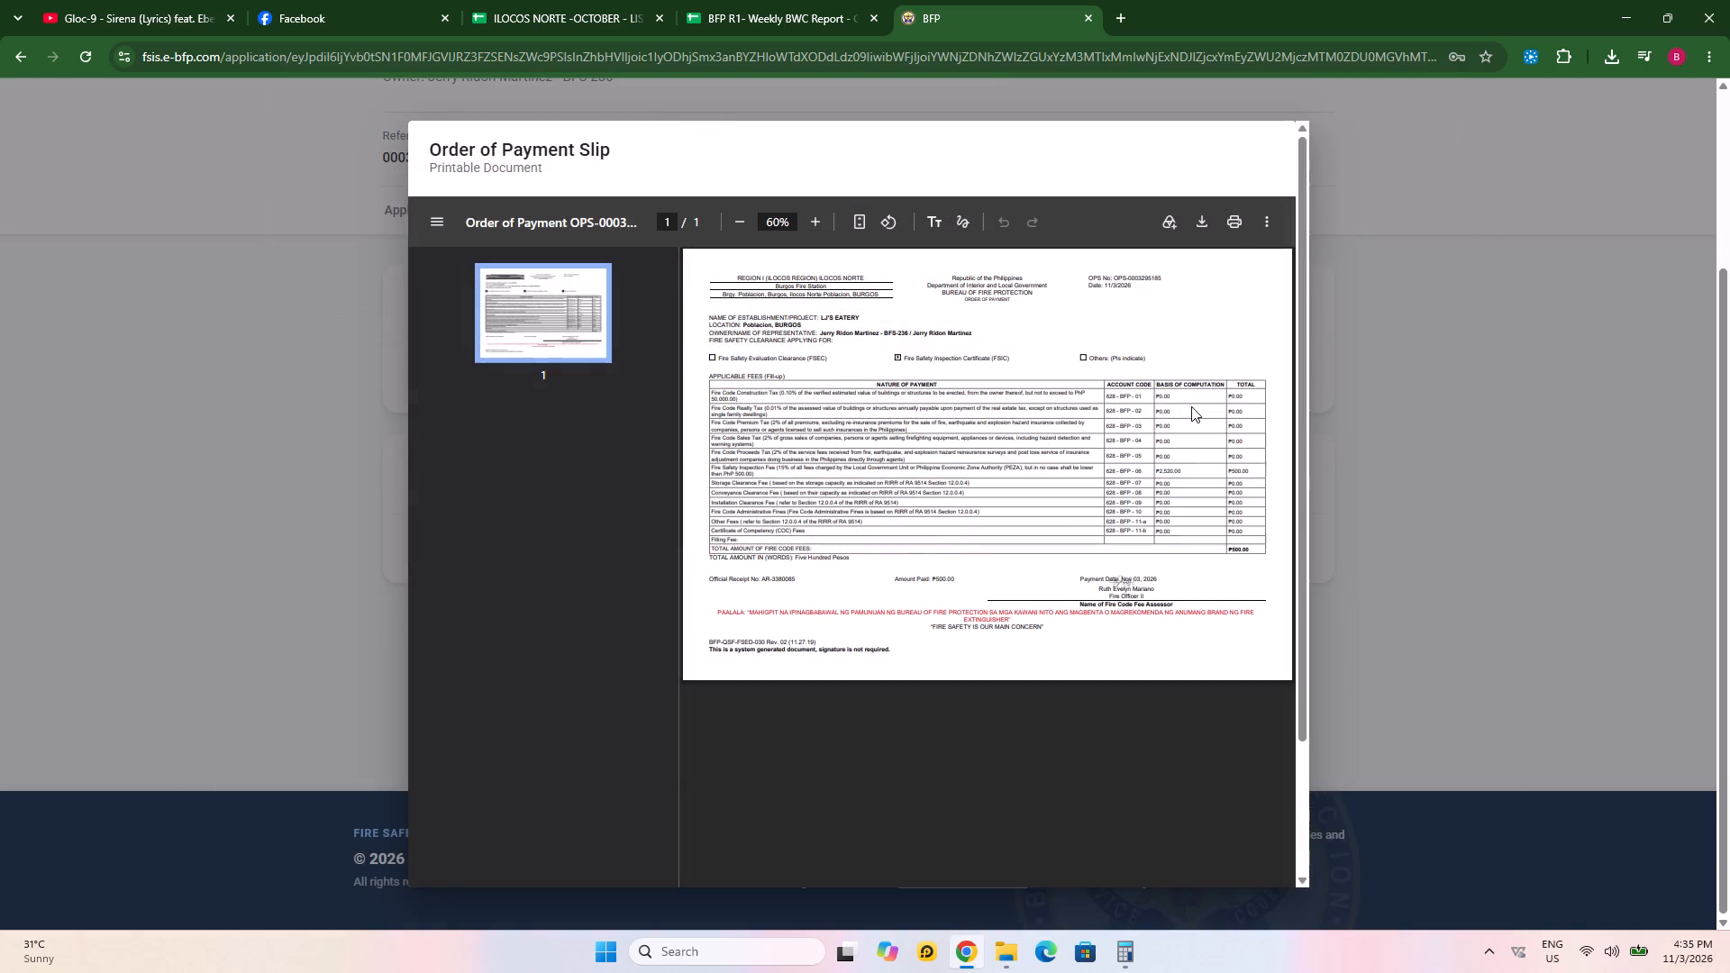
Print 2 copies of LJ'S EATERY's Order of Payment Slip on the EPSON L5590 Series printer.
{"action": "left_click", "coordinate": [1248, 225]}
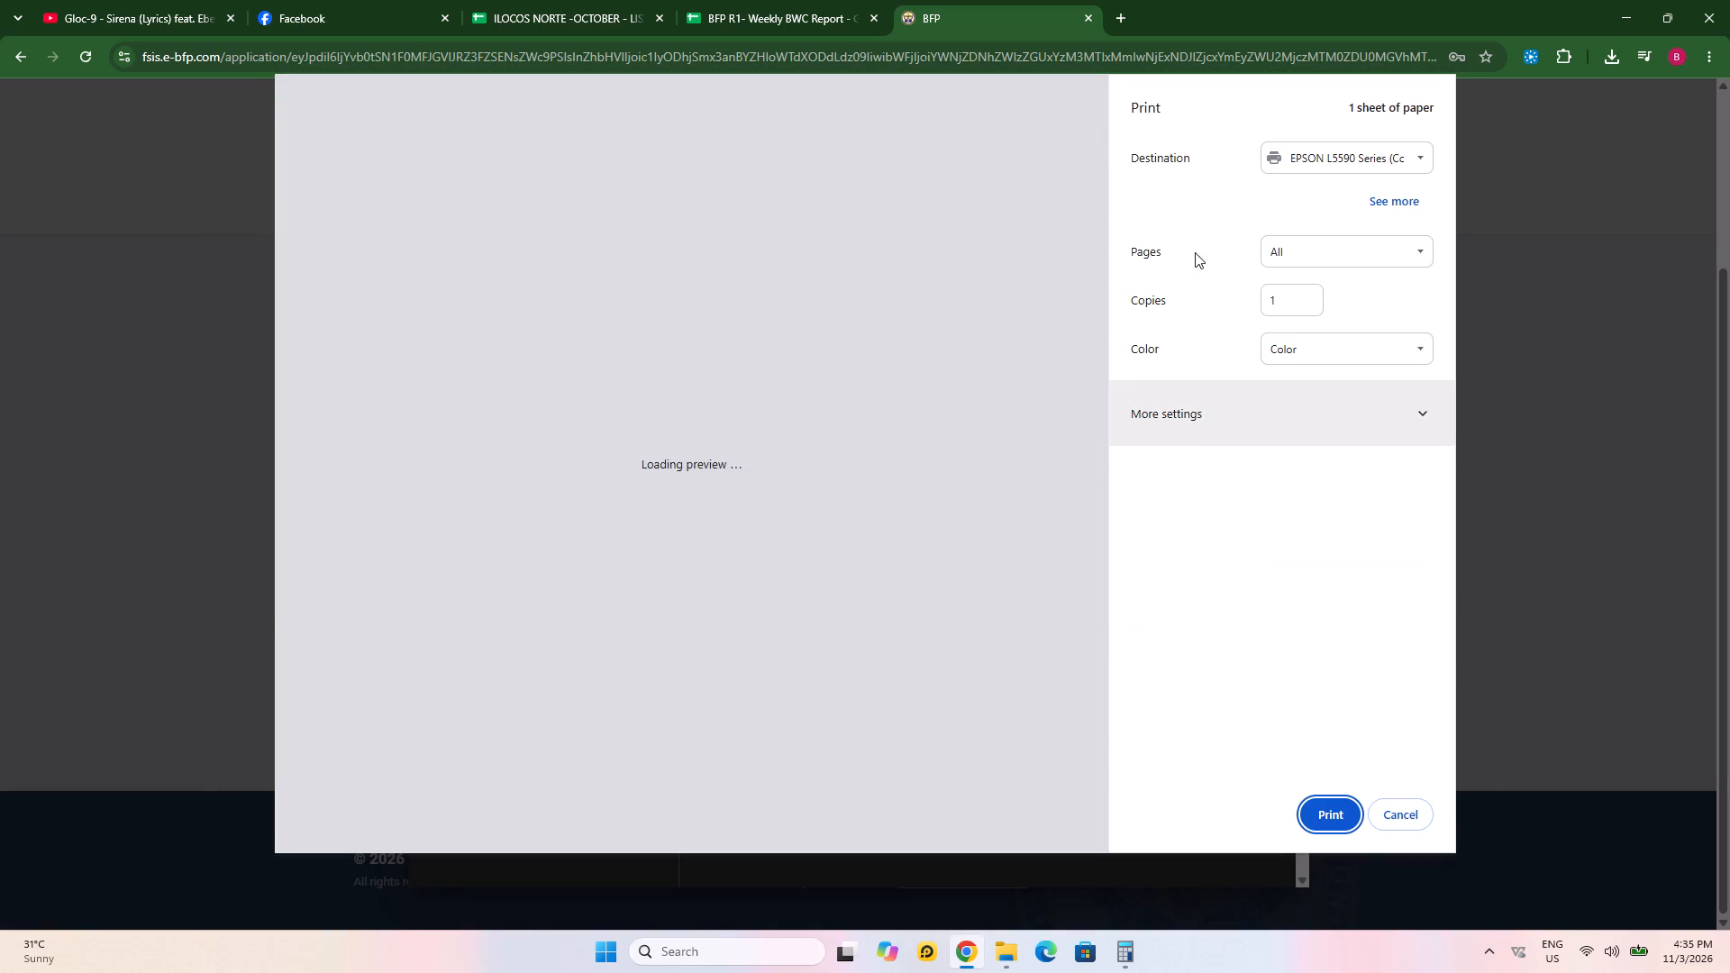
{"action": "left_click", "coordinate": [1307, 294]}
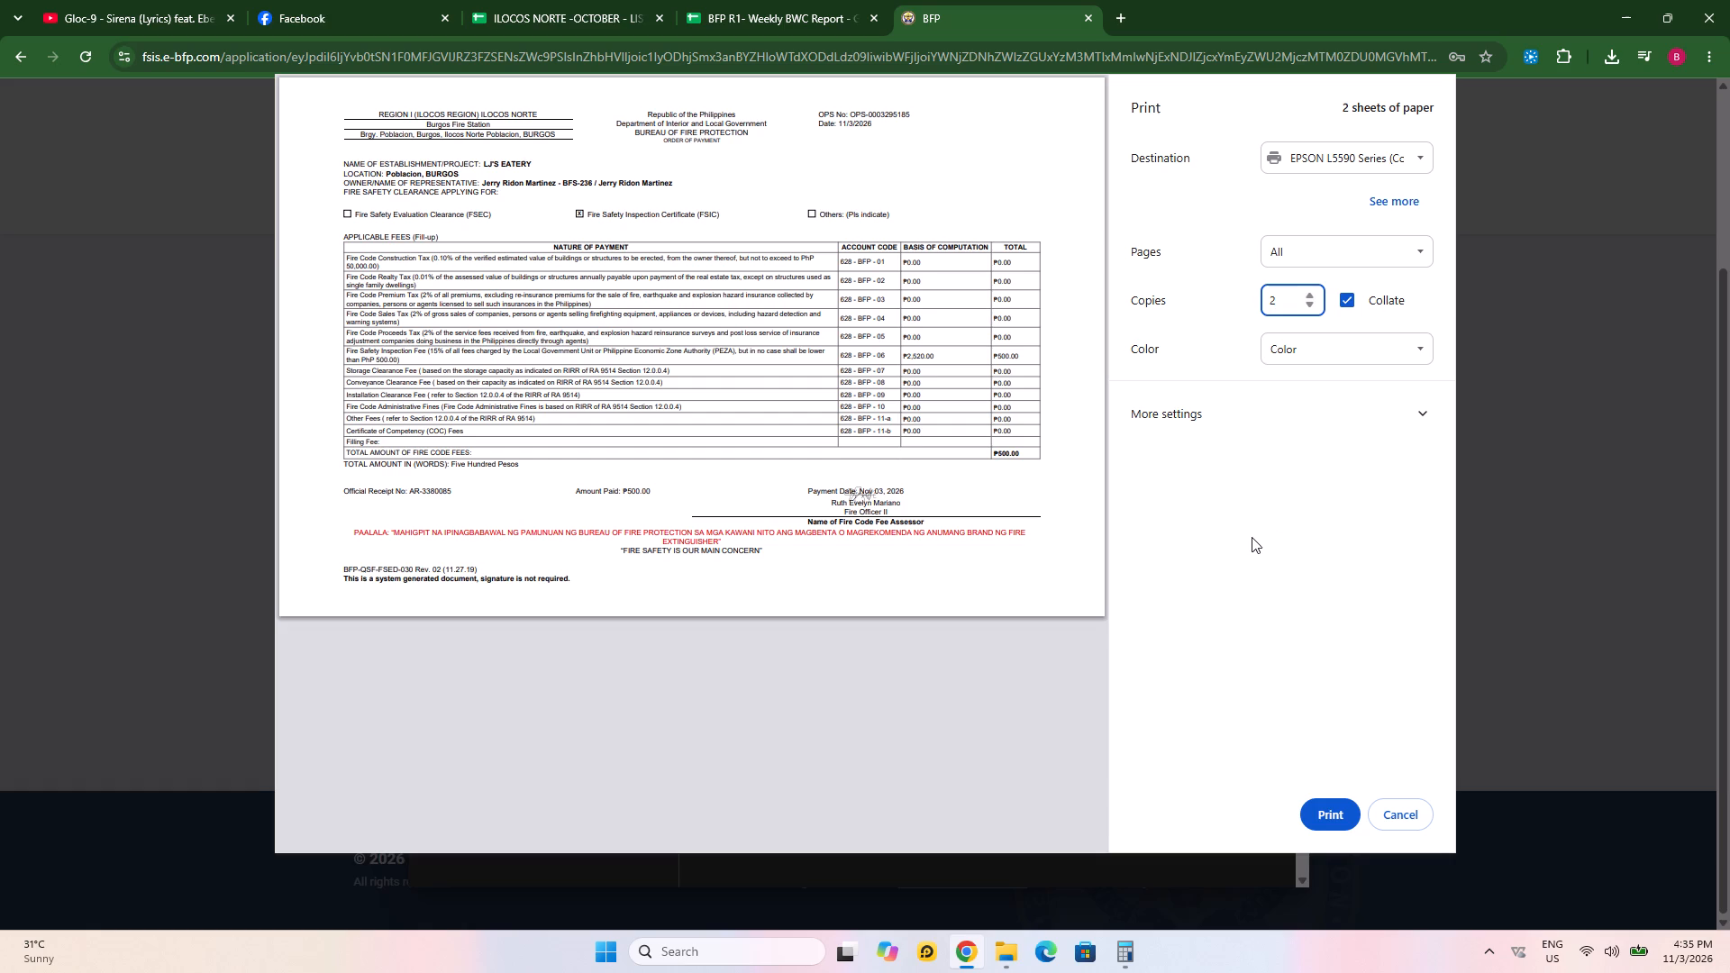
{"action": "left_click", "coordinate": [1311, 811]}
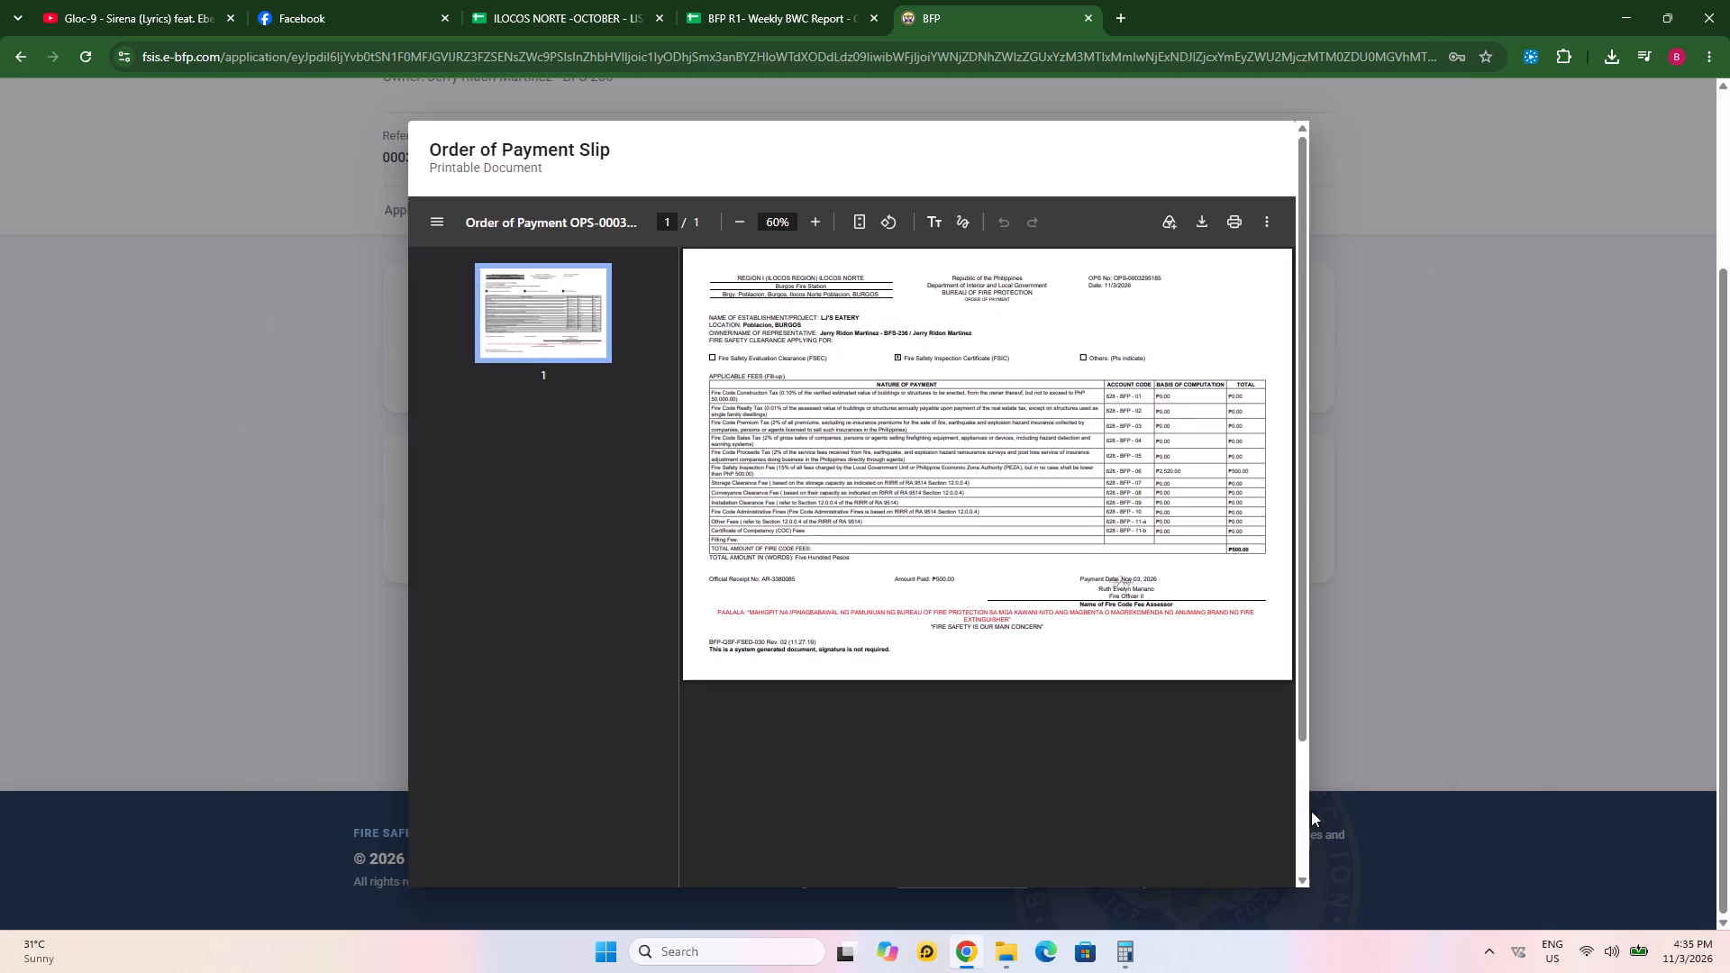
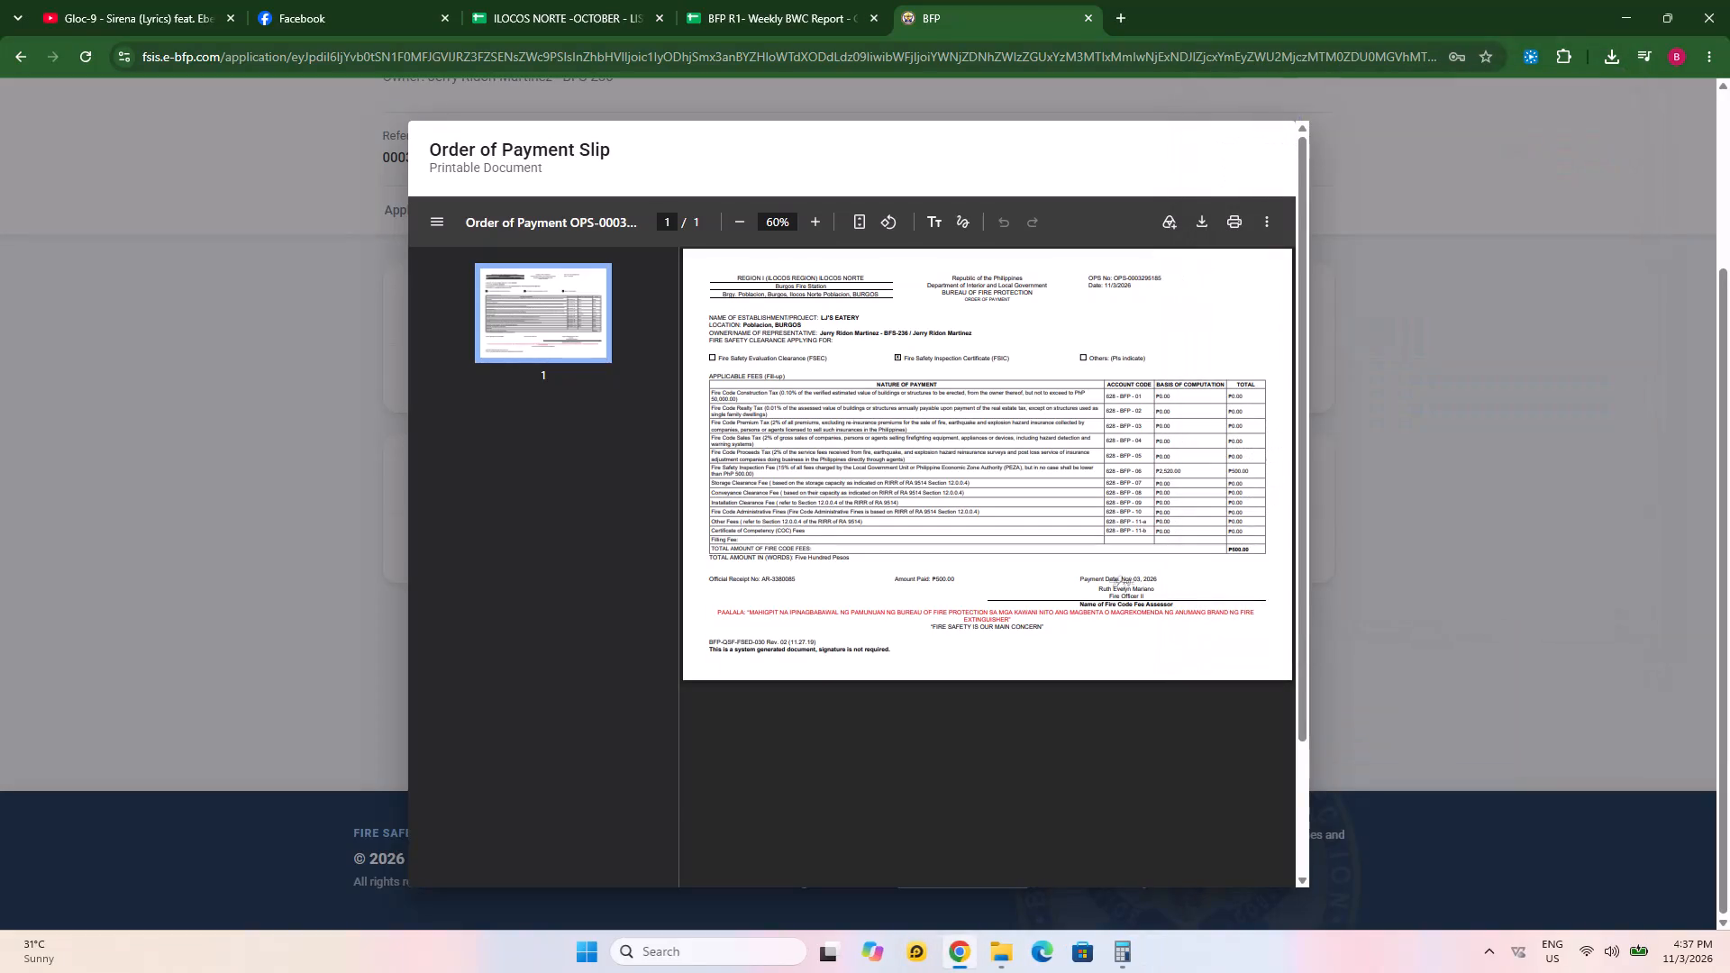
Print another 2 collated copies of LJ'S EATERY's Order of Payment Slip in color on the EPSON L5590 Series printer.
{"action": "left_click", "coordinate": [1238, 221]}
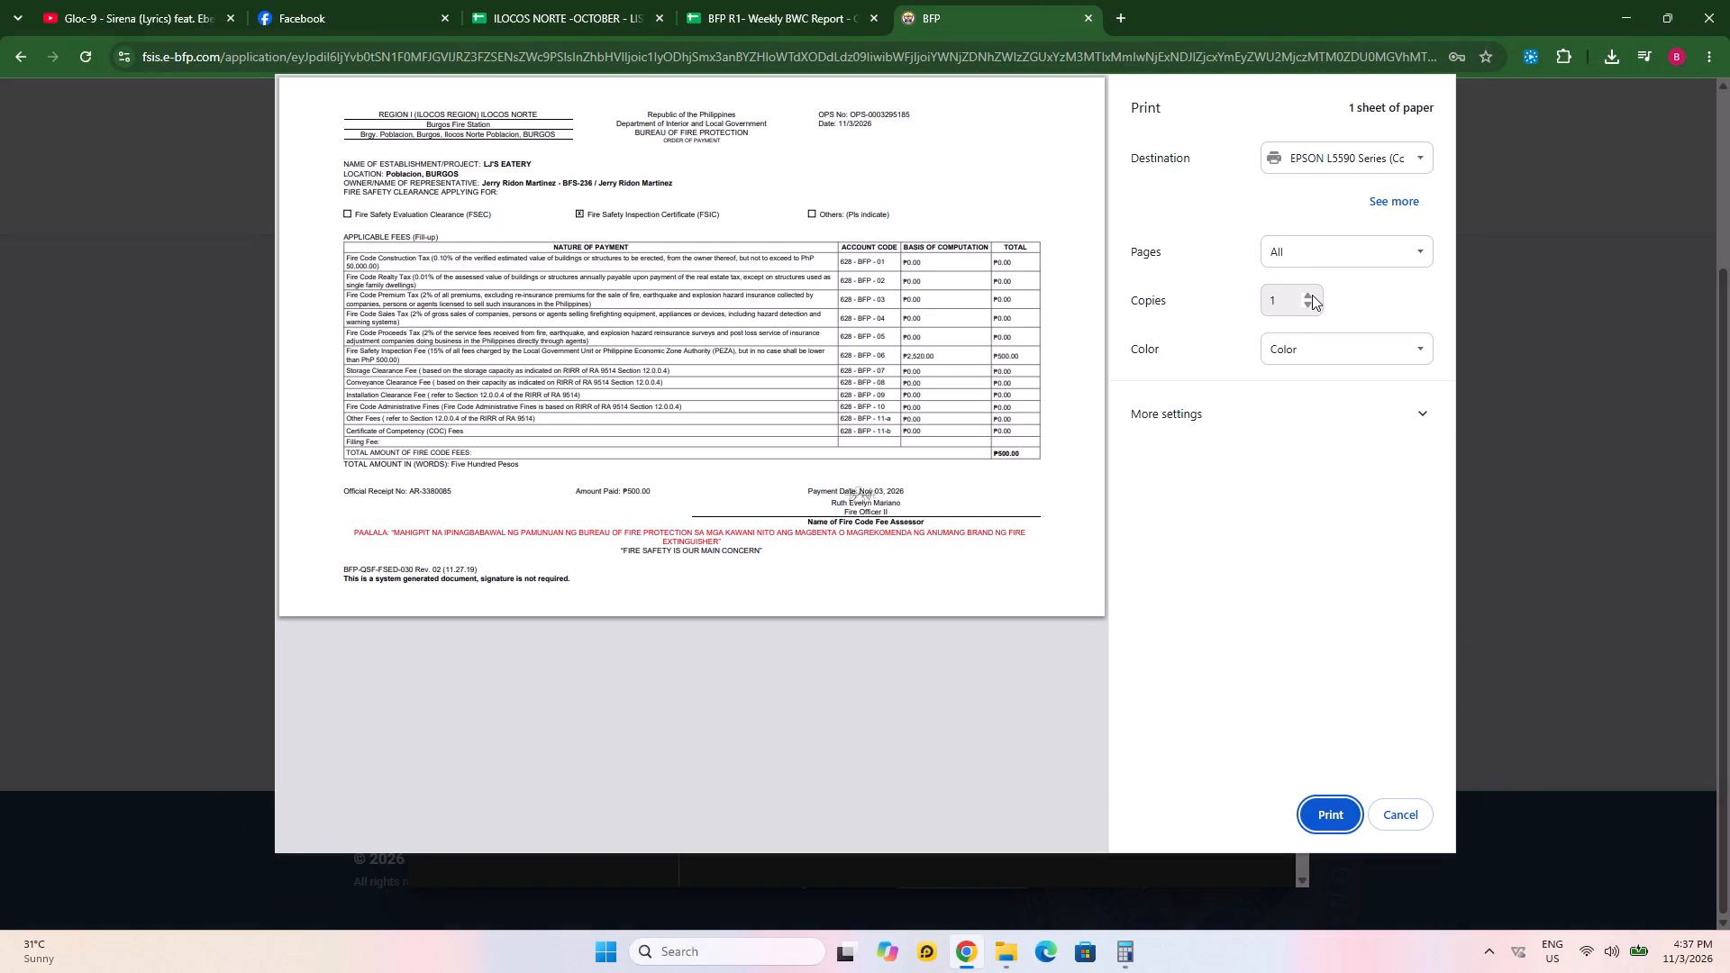
{"action": "left_click", "coordinate": [1312, 295]}
{"action": "left_click", "coordinate": [926, 384]}
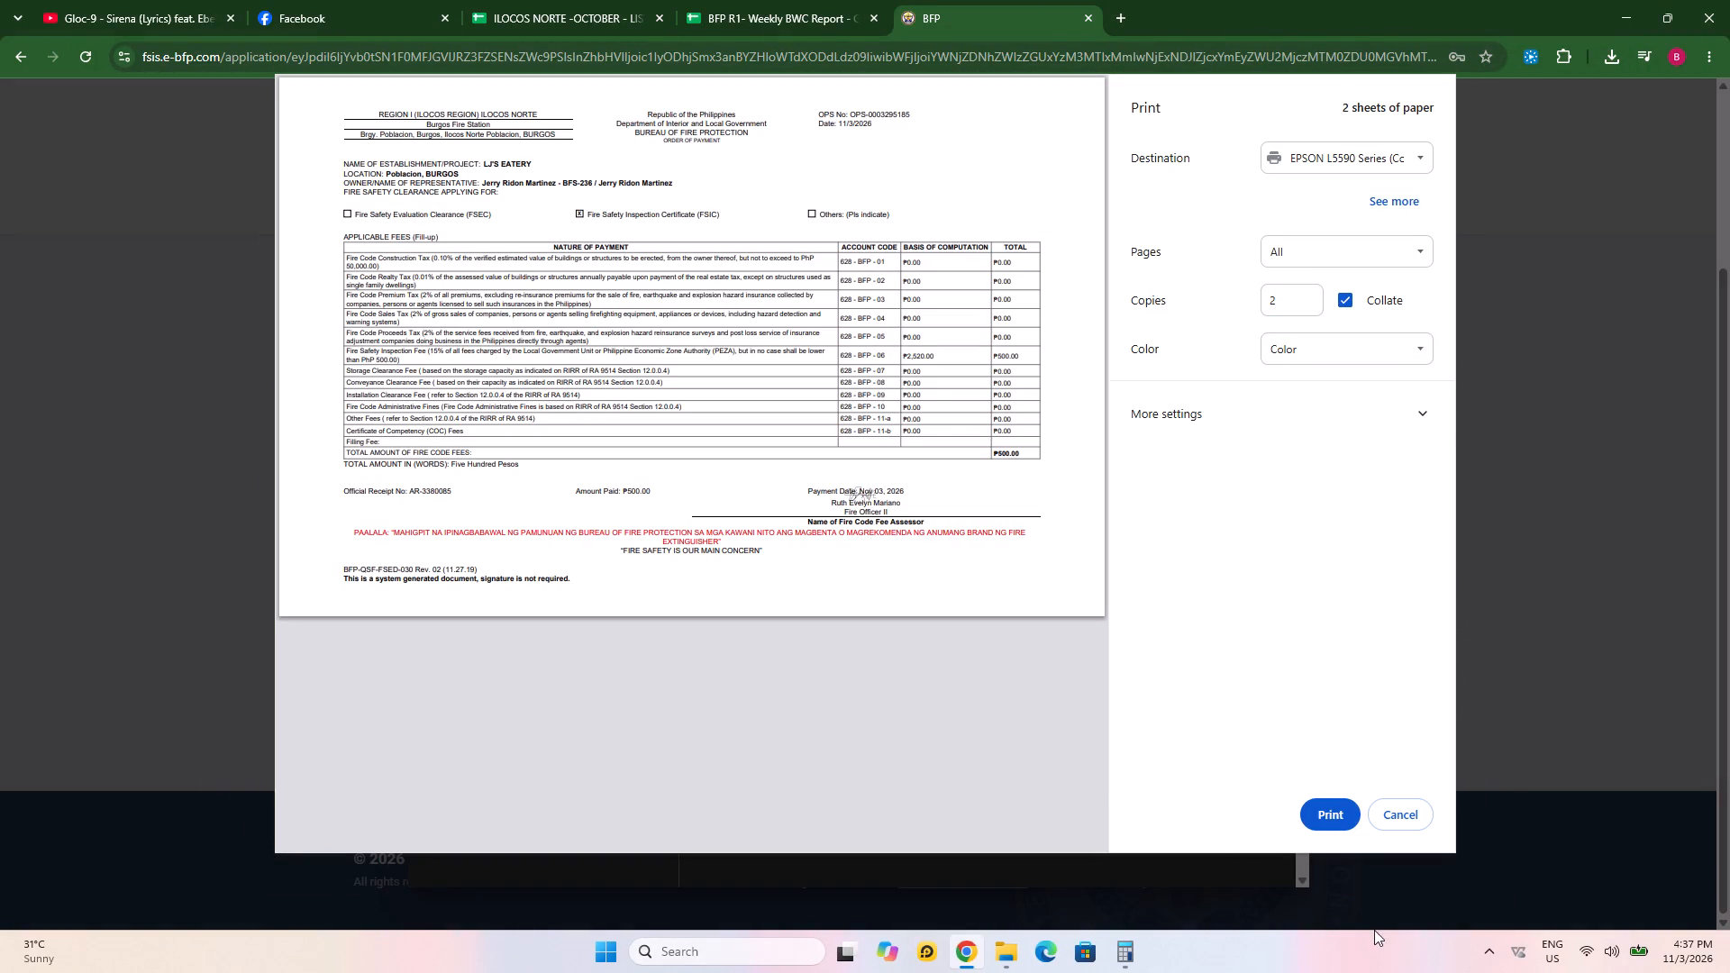
{"action": "left_click", "coordinate": [1316, 814]}
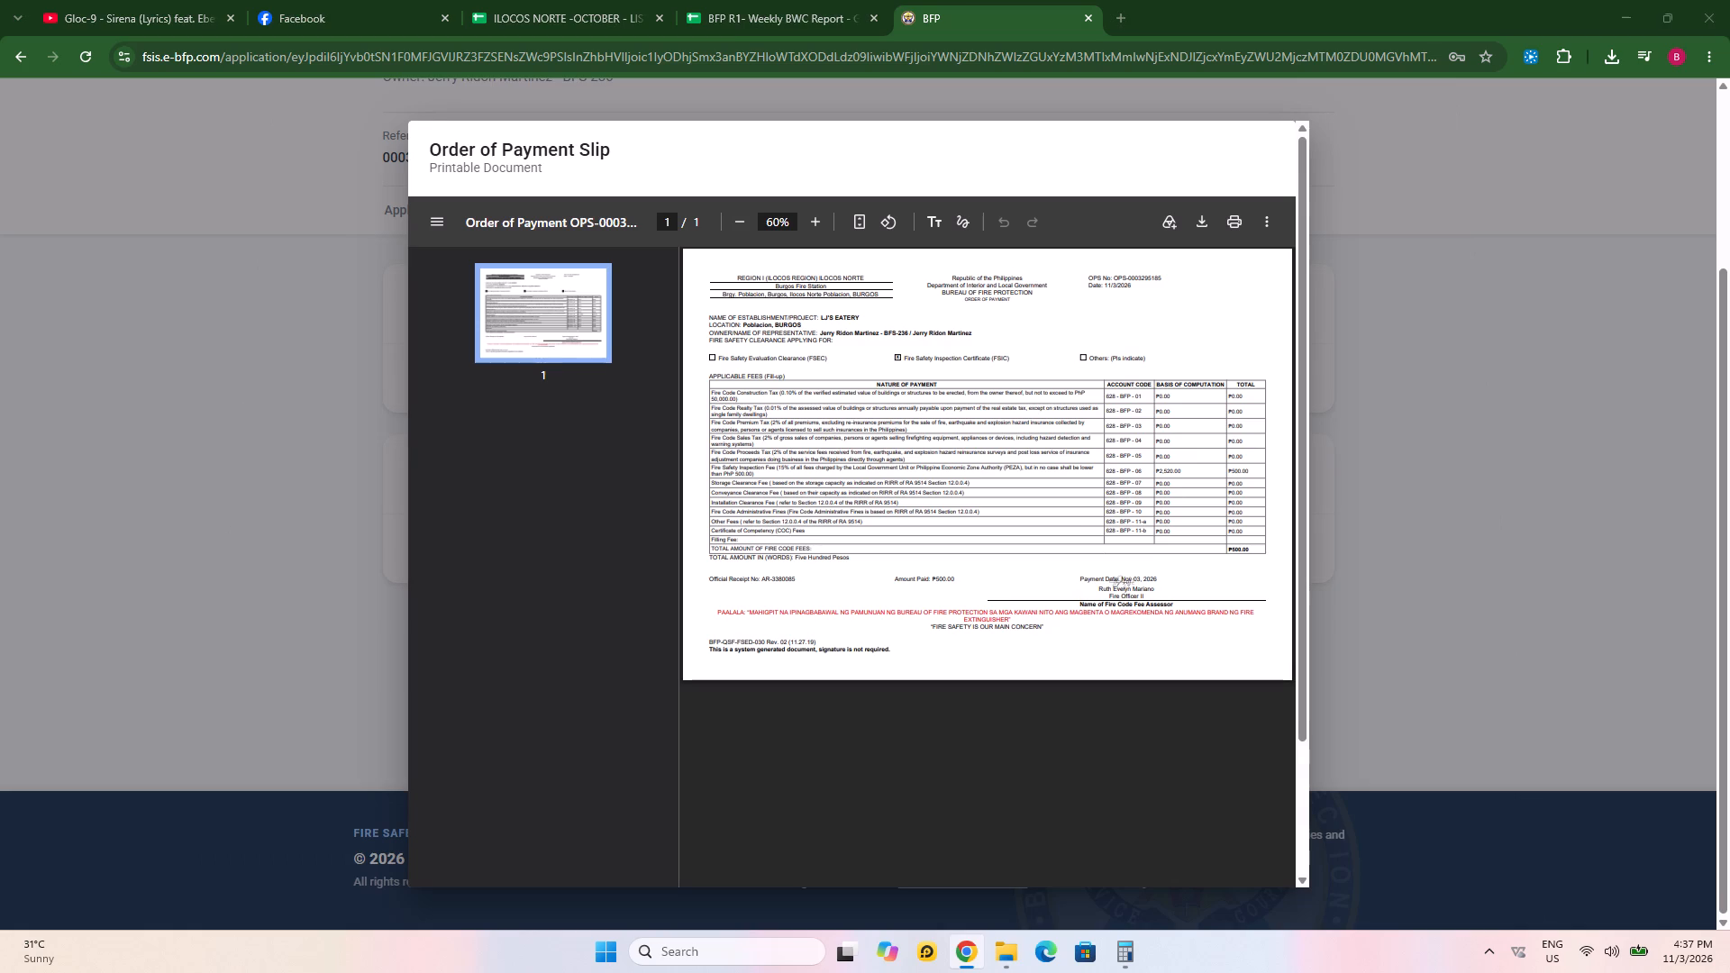
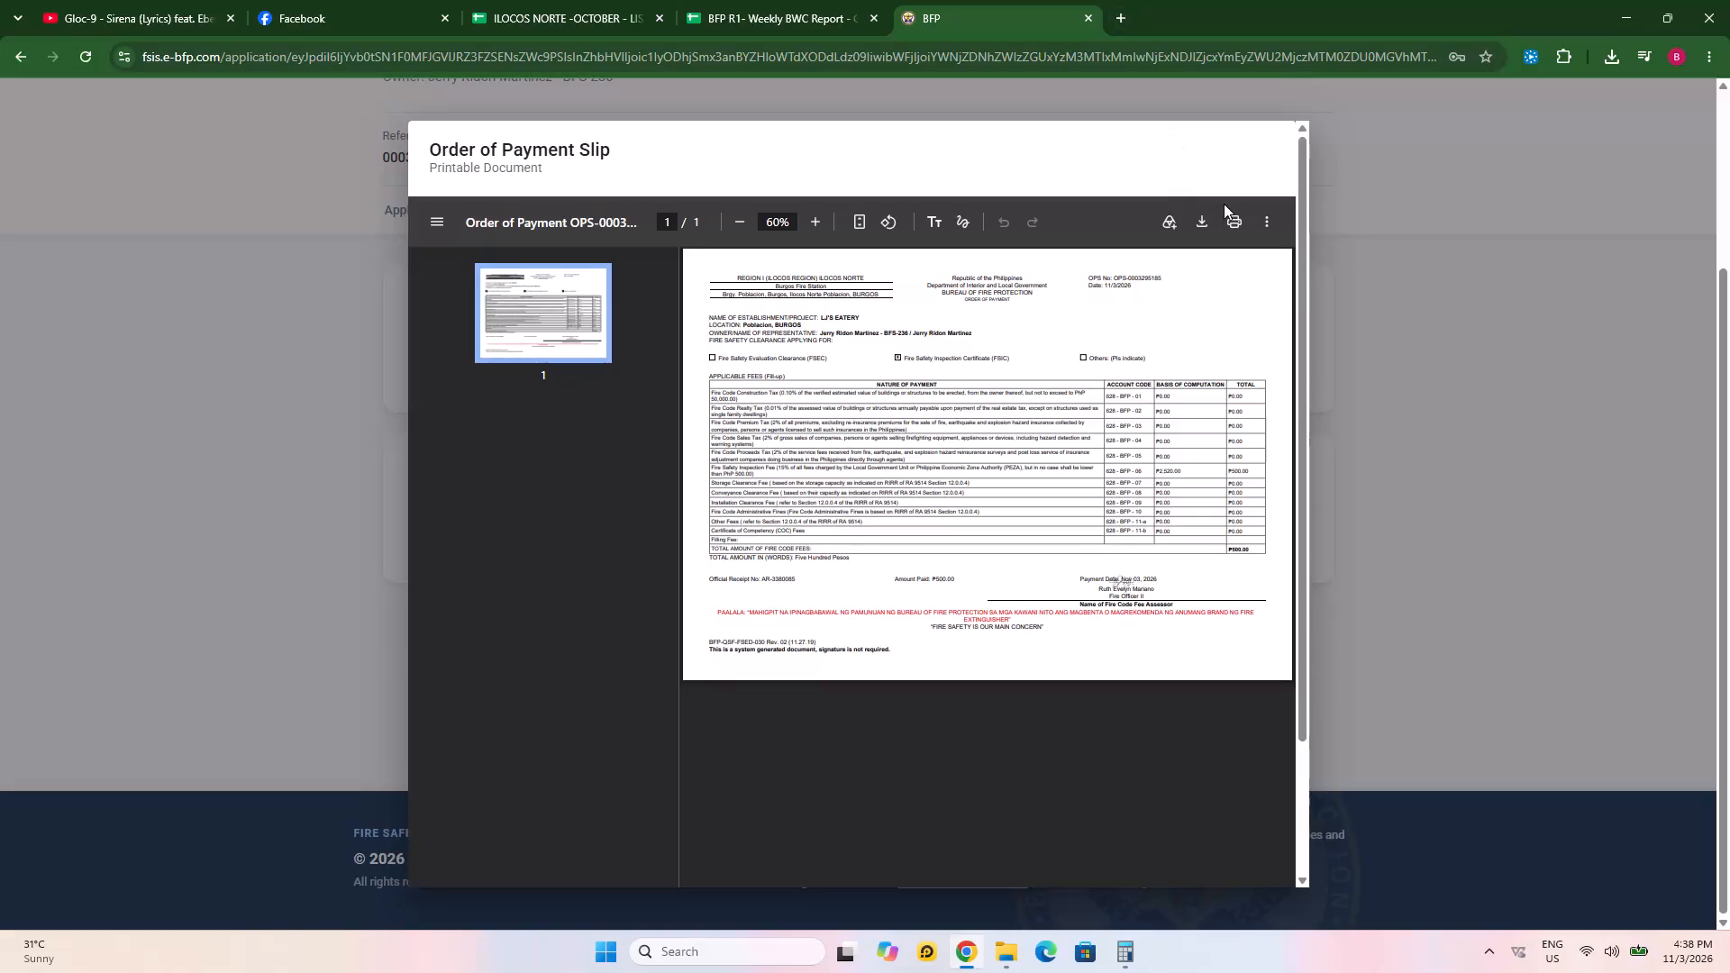
Print LJ'S EATERY's Order of Payment Slip again in color on the EPSON L5590 Series printer, then close the slip.
{"action": "double_click", "coordinate": [1224, 204]}
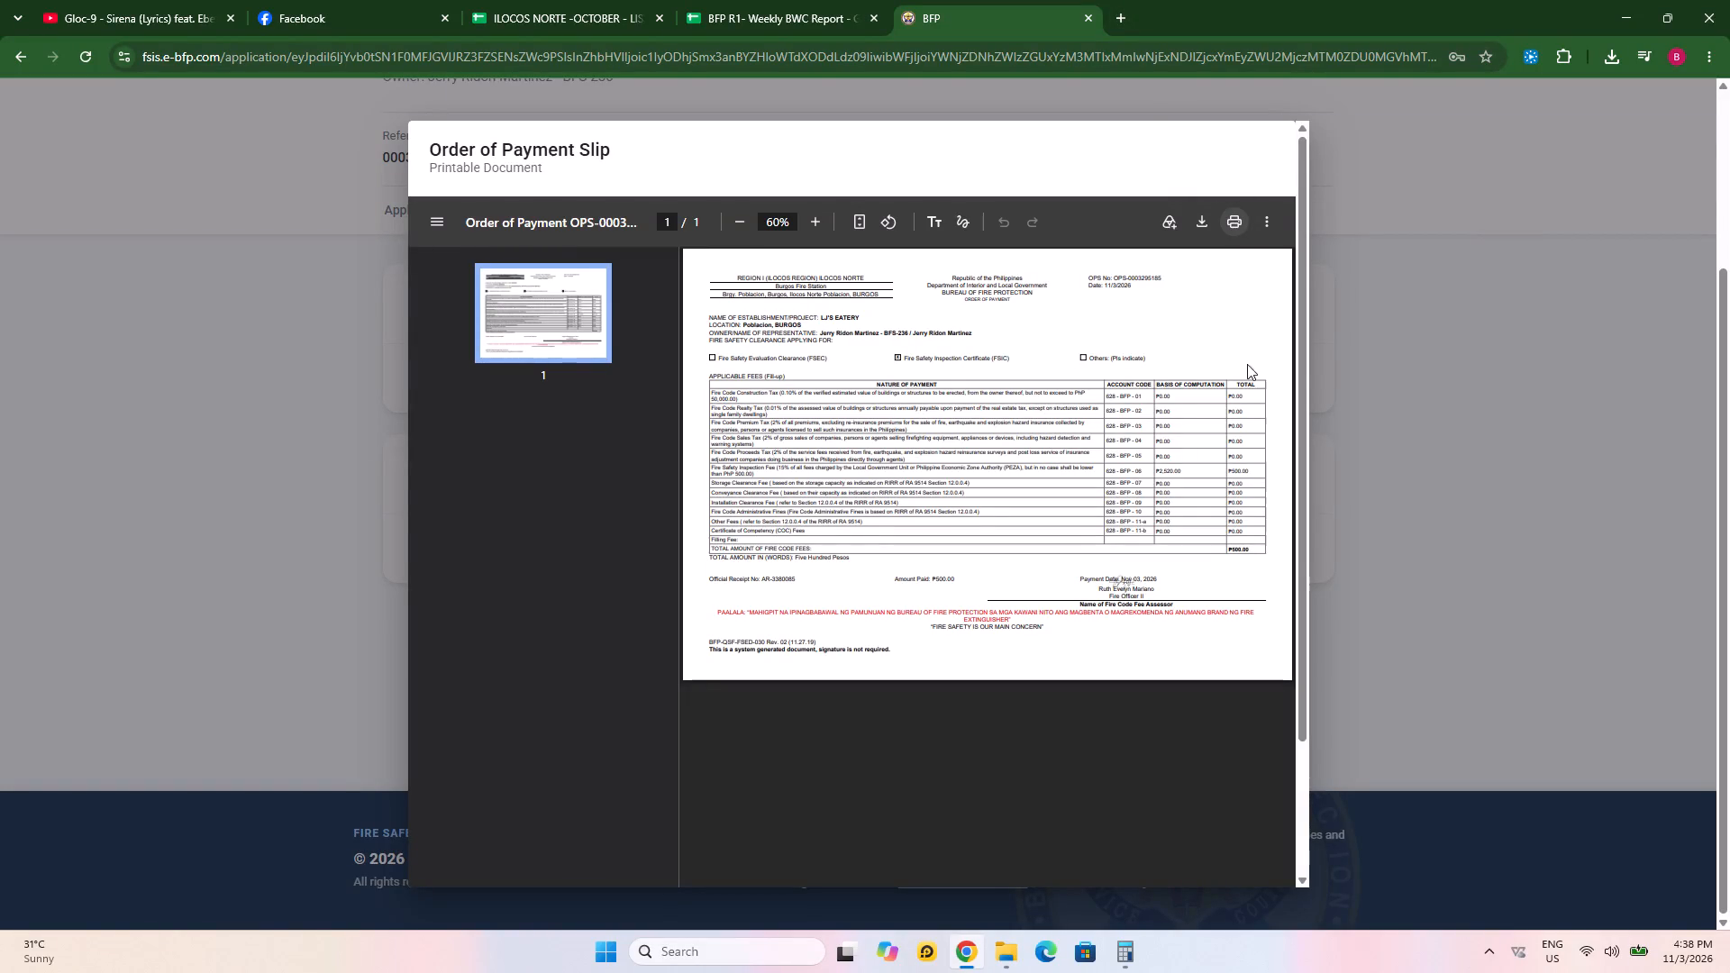
{"action": "left_click", "coordinate": [1236, 223]}
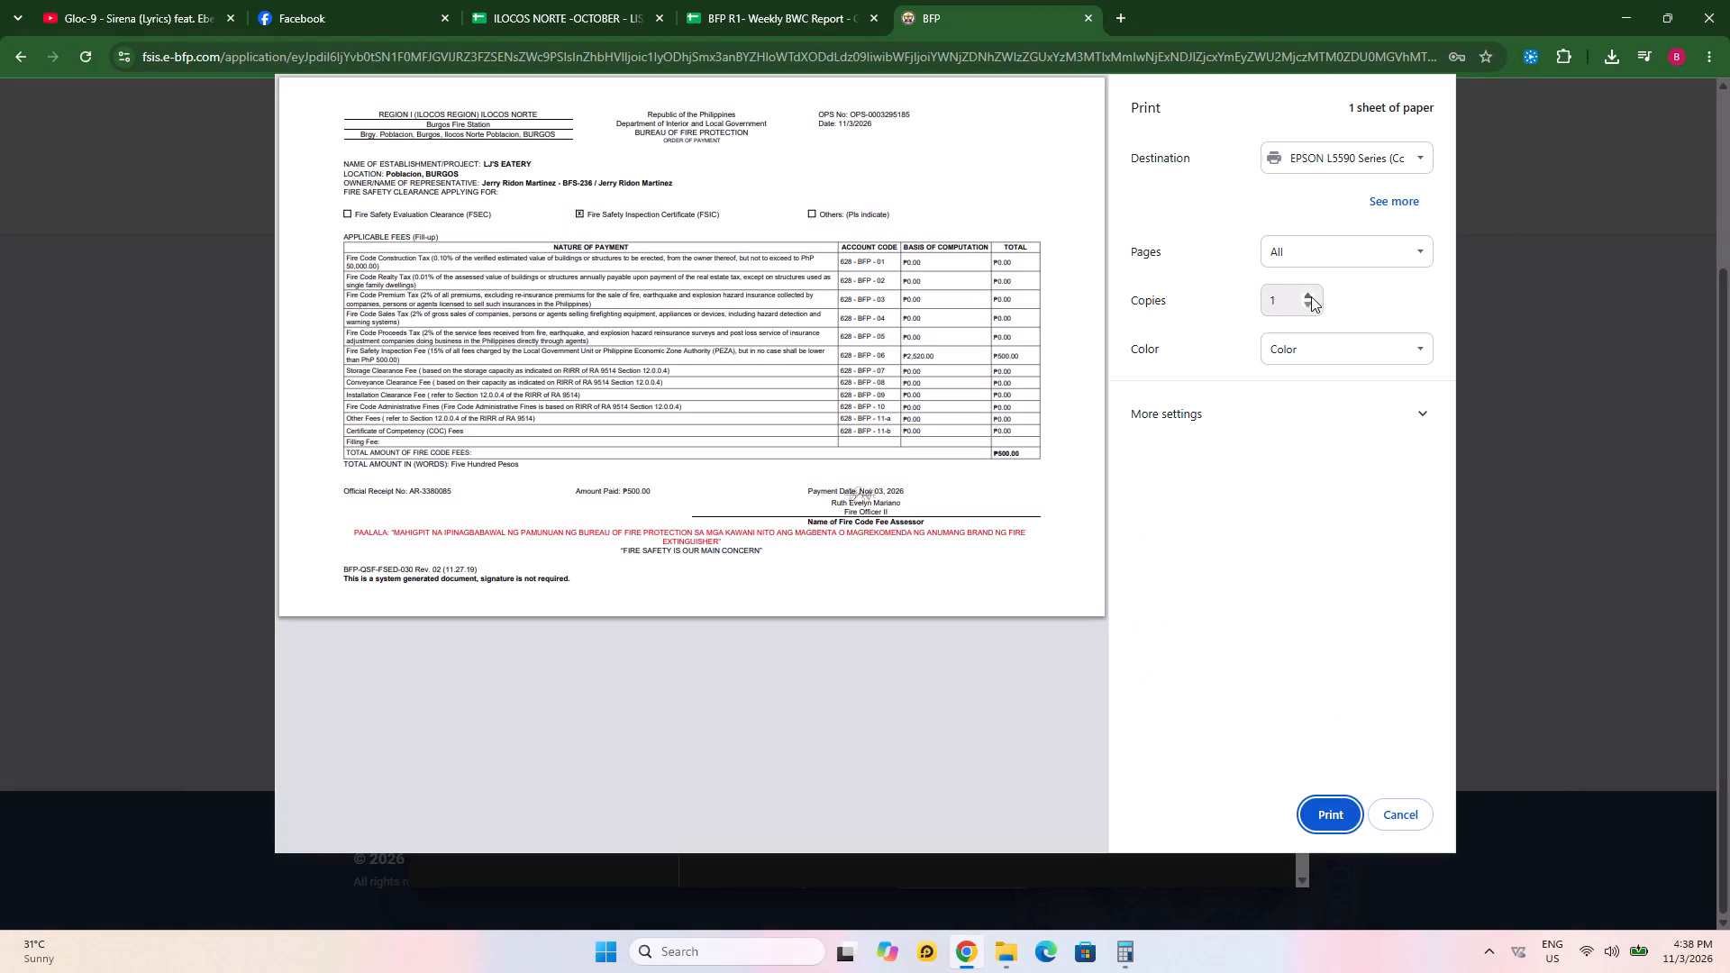
{"action": "left_click", "coordinate": [1311, 296]}
{"action": "left_click", "coordinate": [1317, 805]}
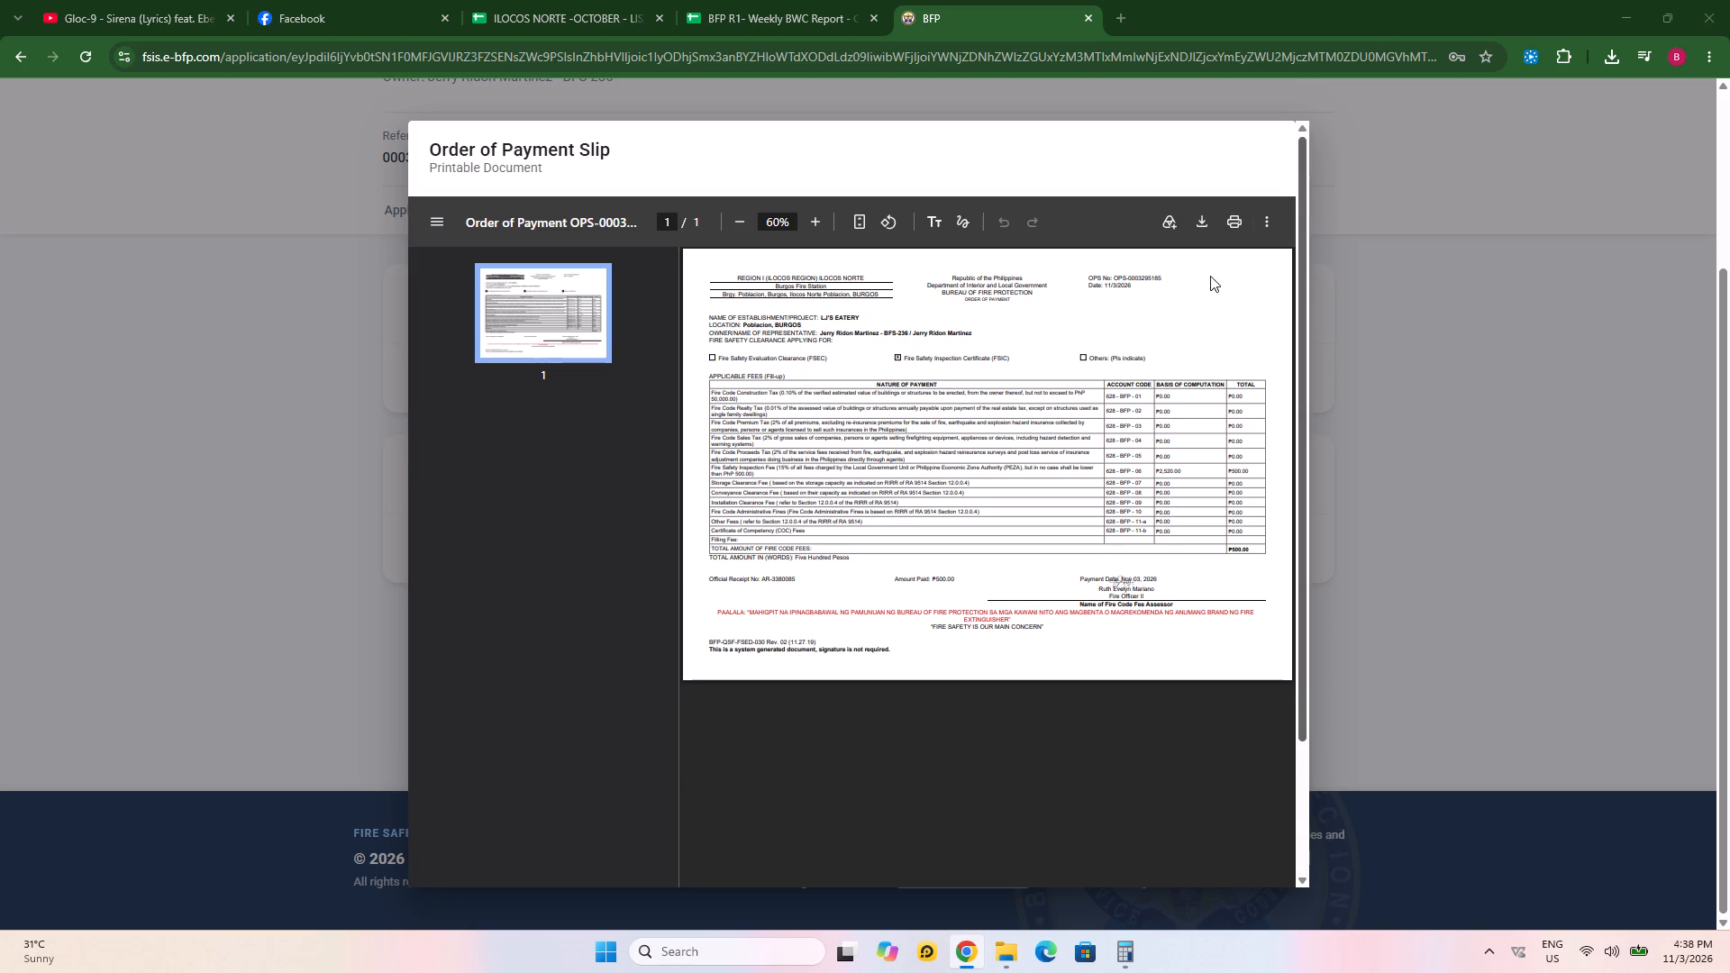
{"action": "left_click", "coordinate": [1425, 277]}
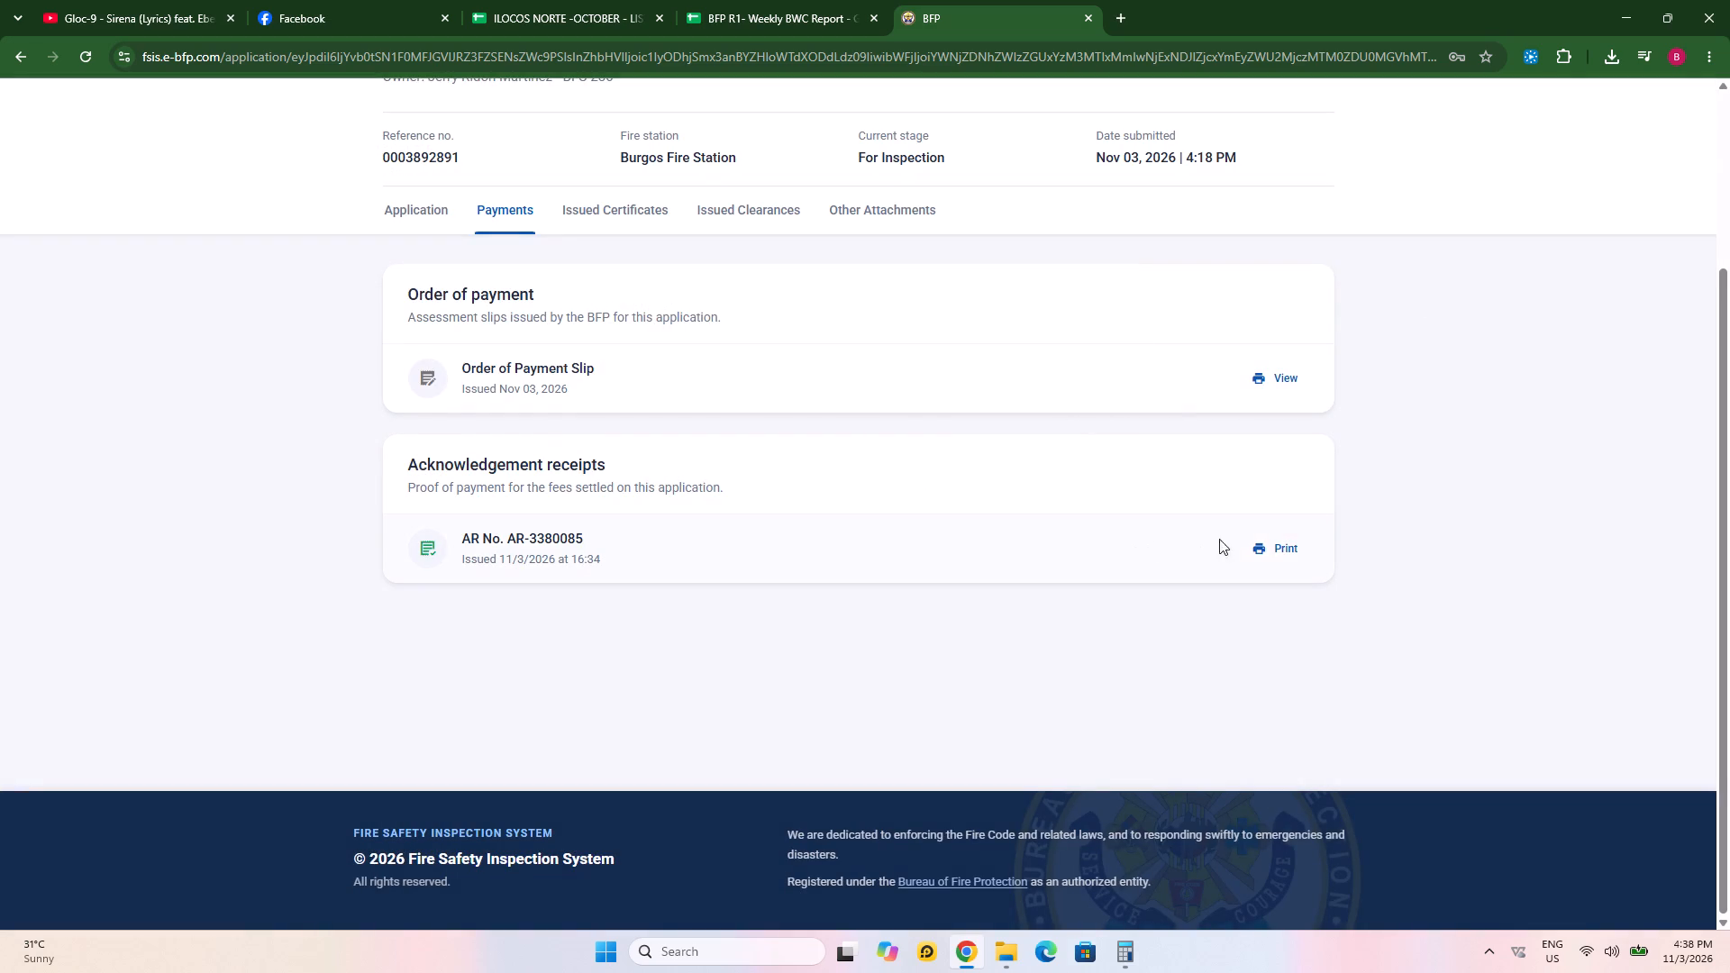
Print 2 uncollated color copies of LJ'S EATERY's Acknowledgement Receipt on the EPSON L5590 Series printer.
{"action": "left_click", "coordinate": [1268, 552]}
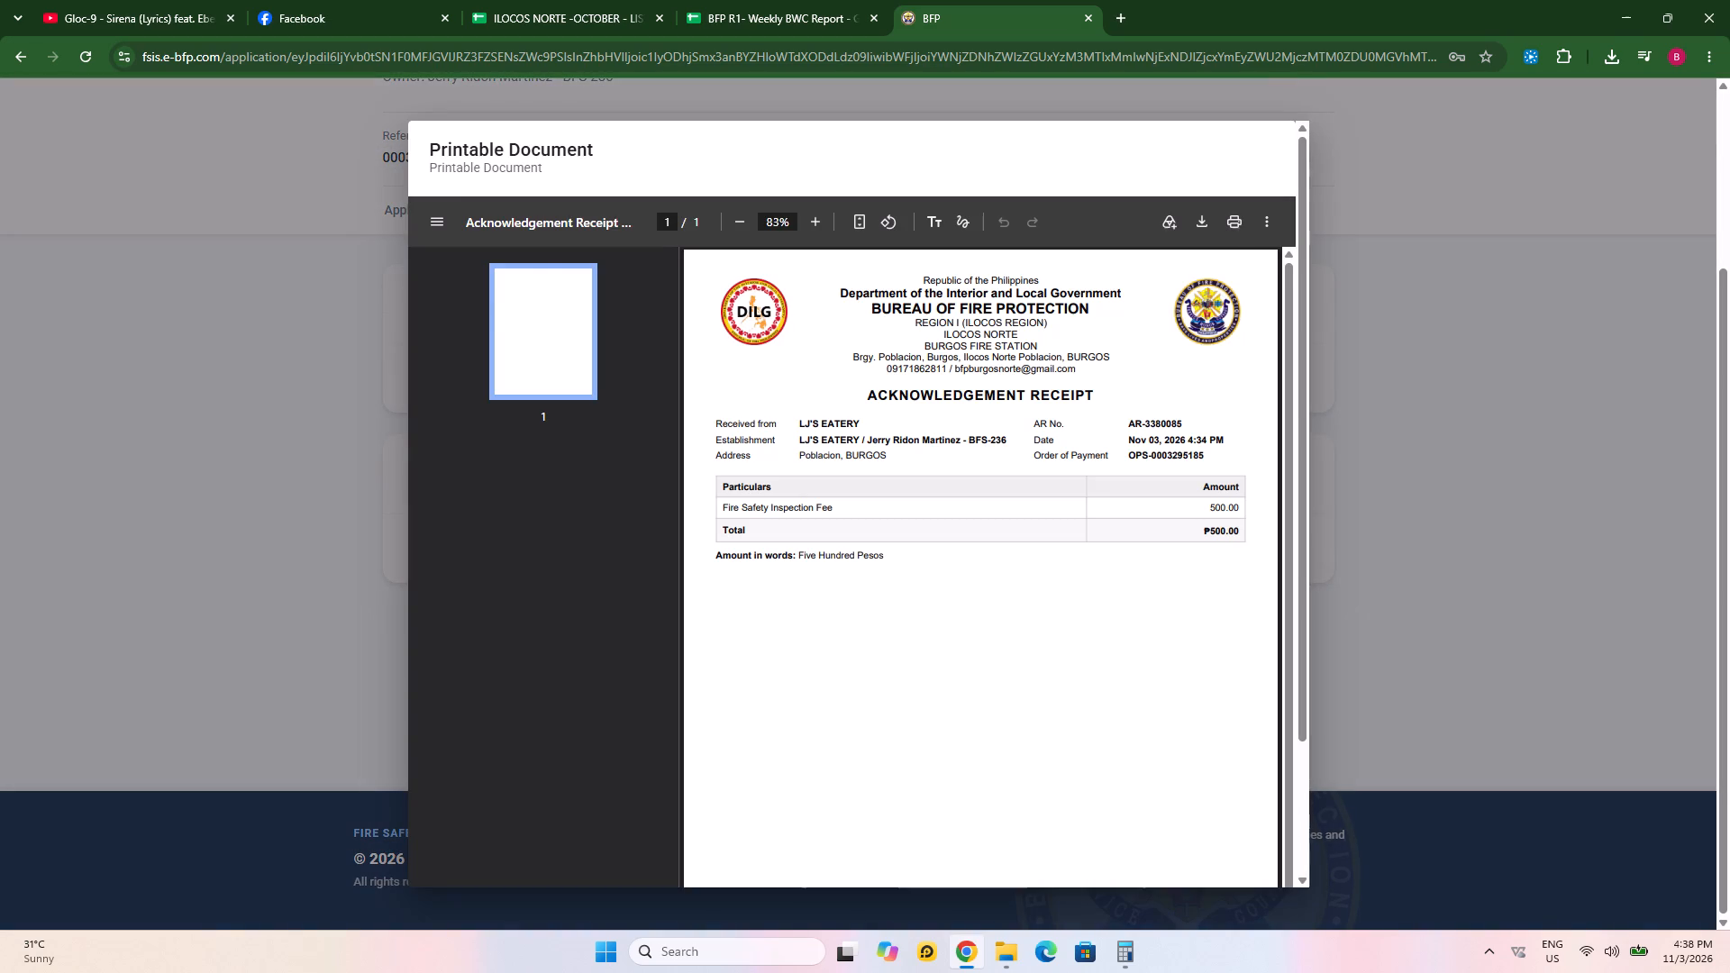
{"action": "left_click", "coordinate": [1230, 225]}
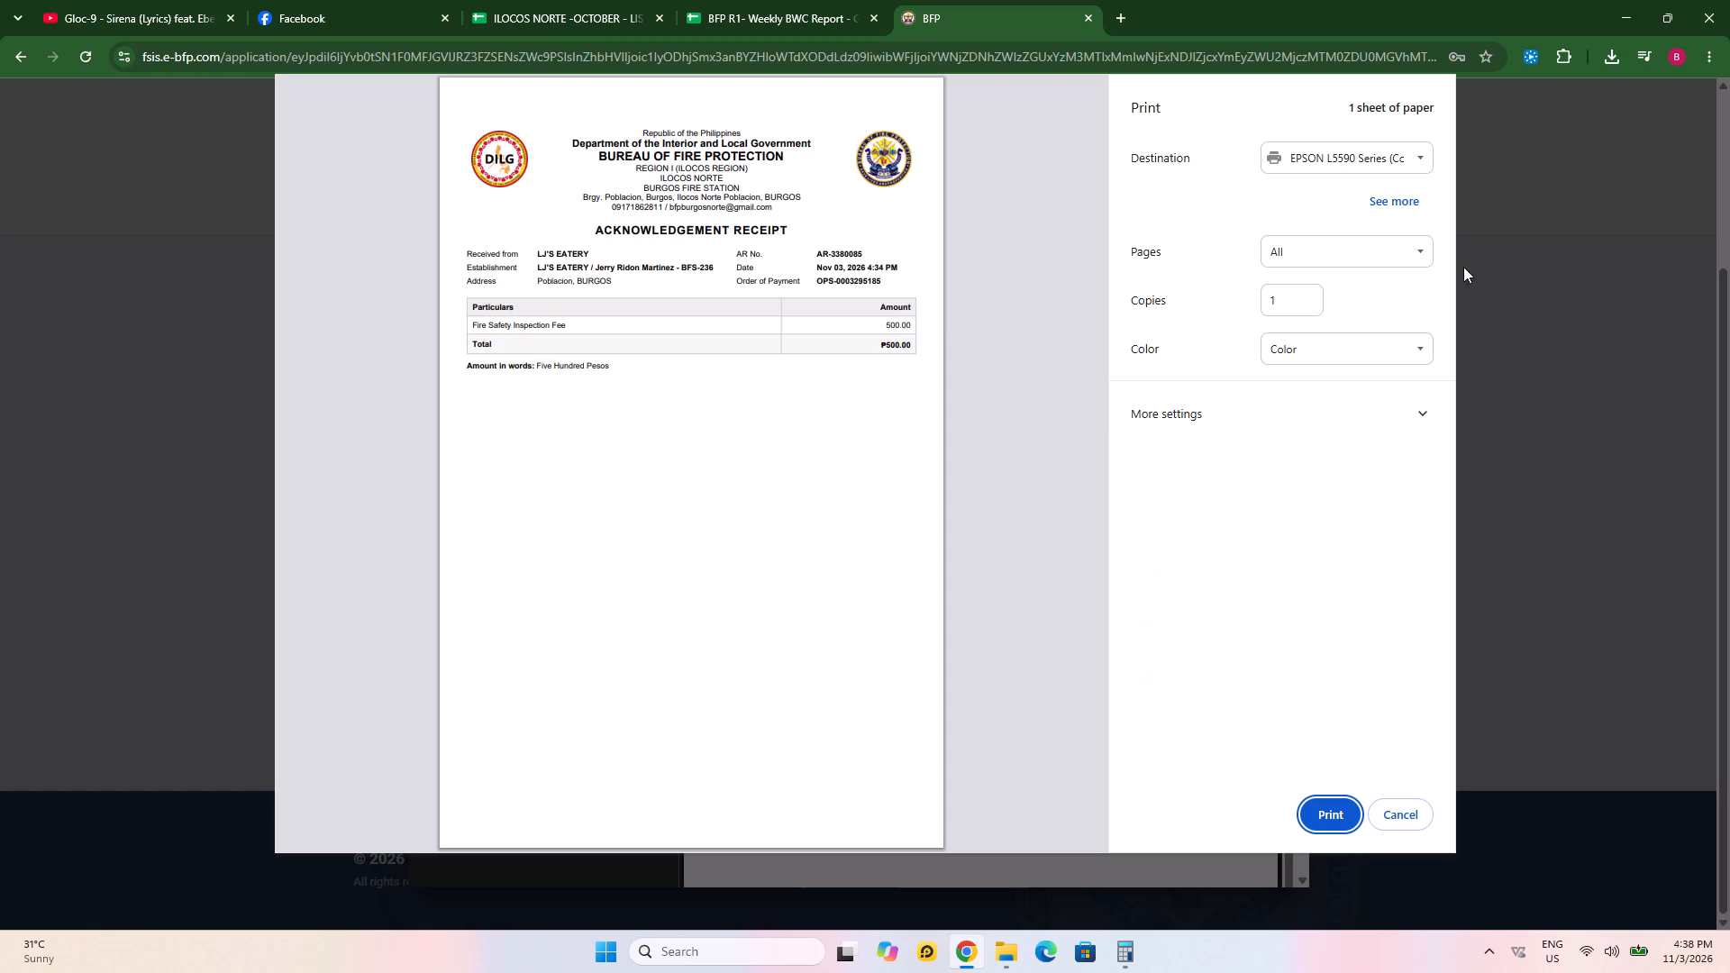
{"action": "left_click", "coordinate": [1309, 292]}
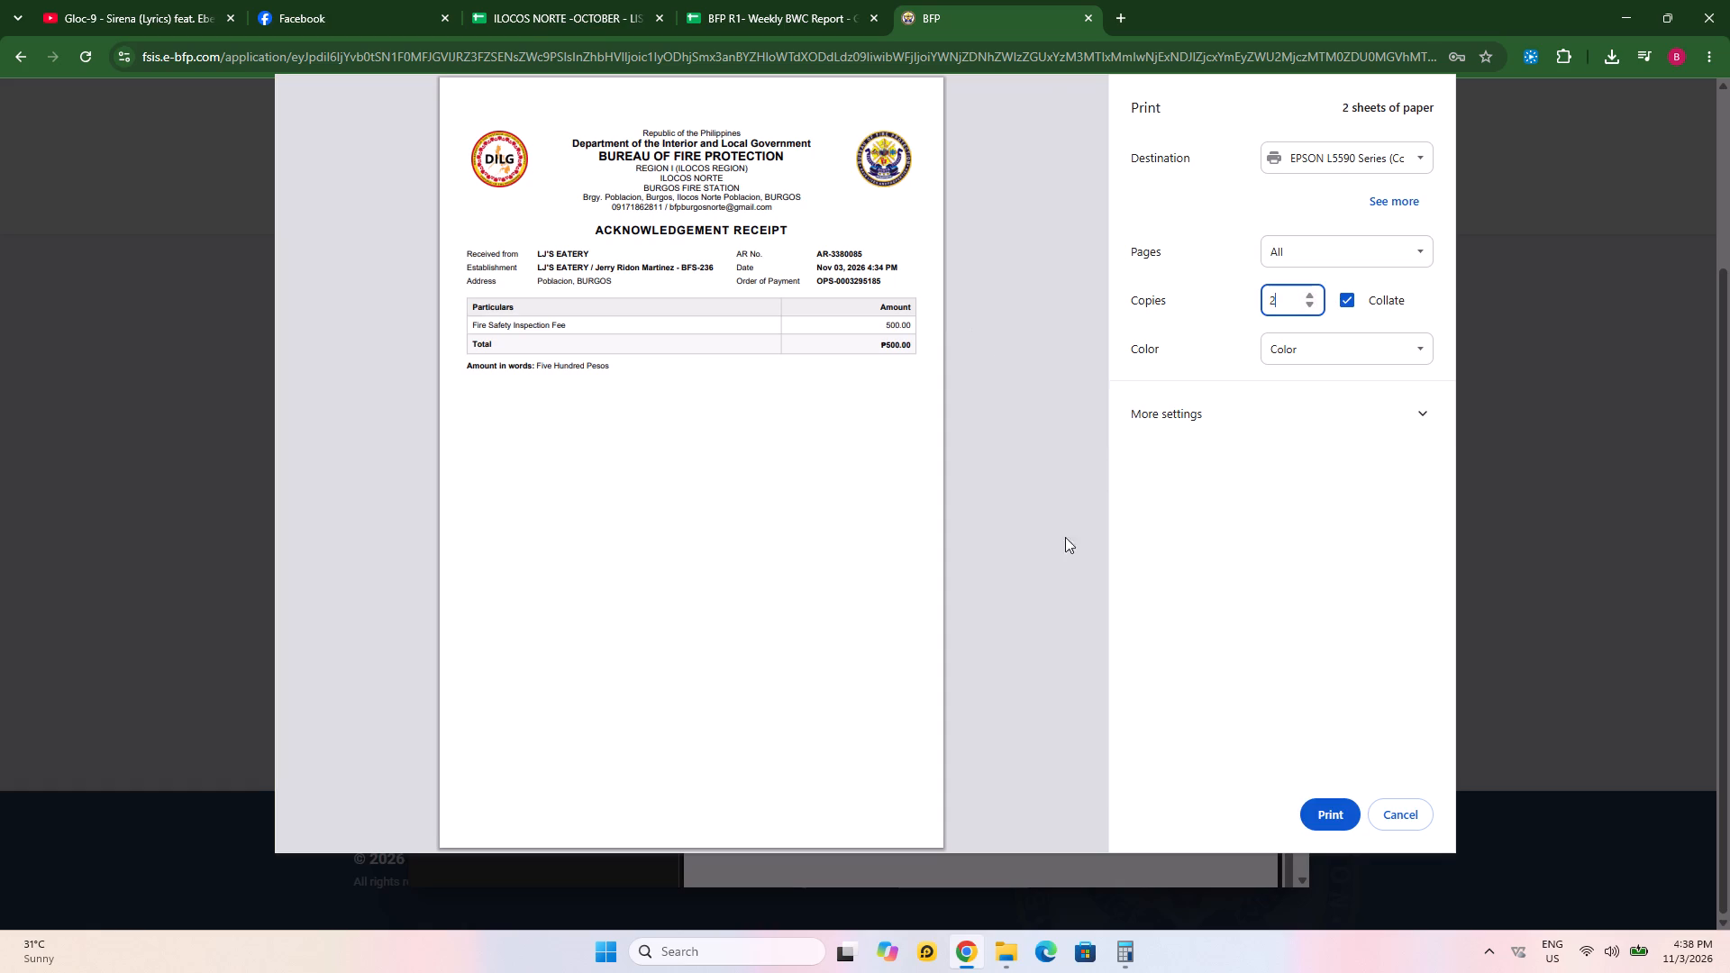
{"action": "left_click", "coordinate": [1340, 301]}
{"action": "left_click", "coordinate": [1061, 364]}
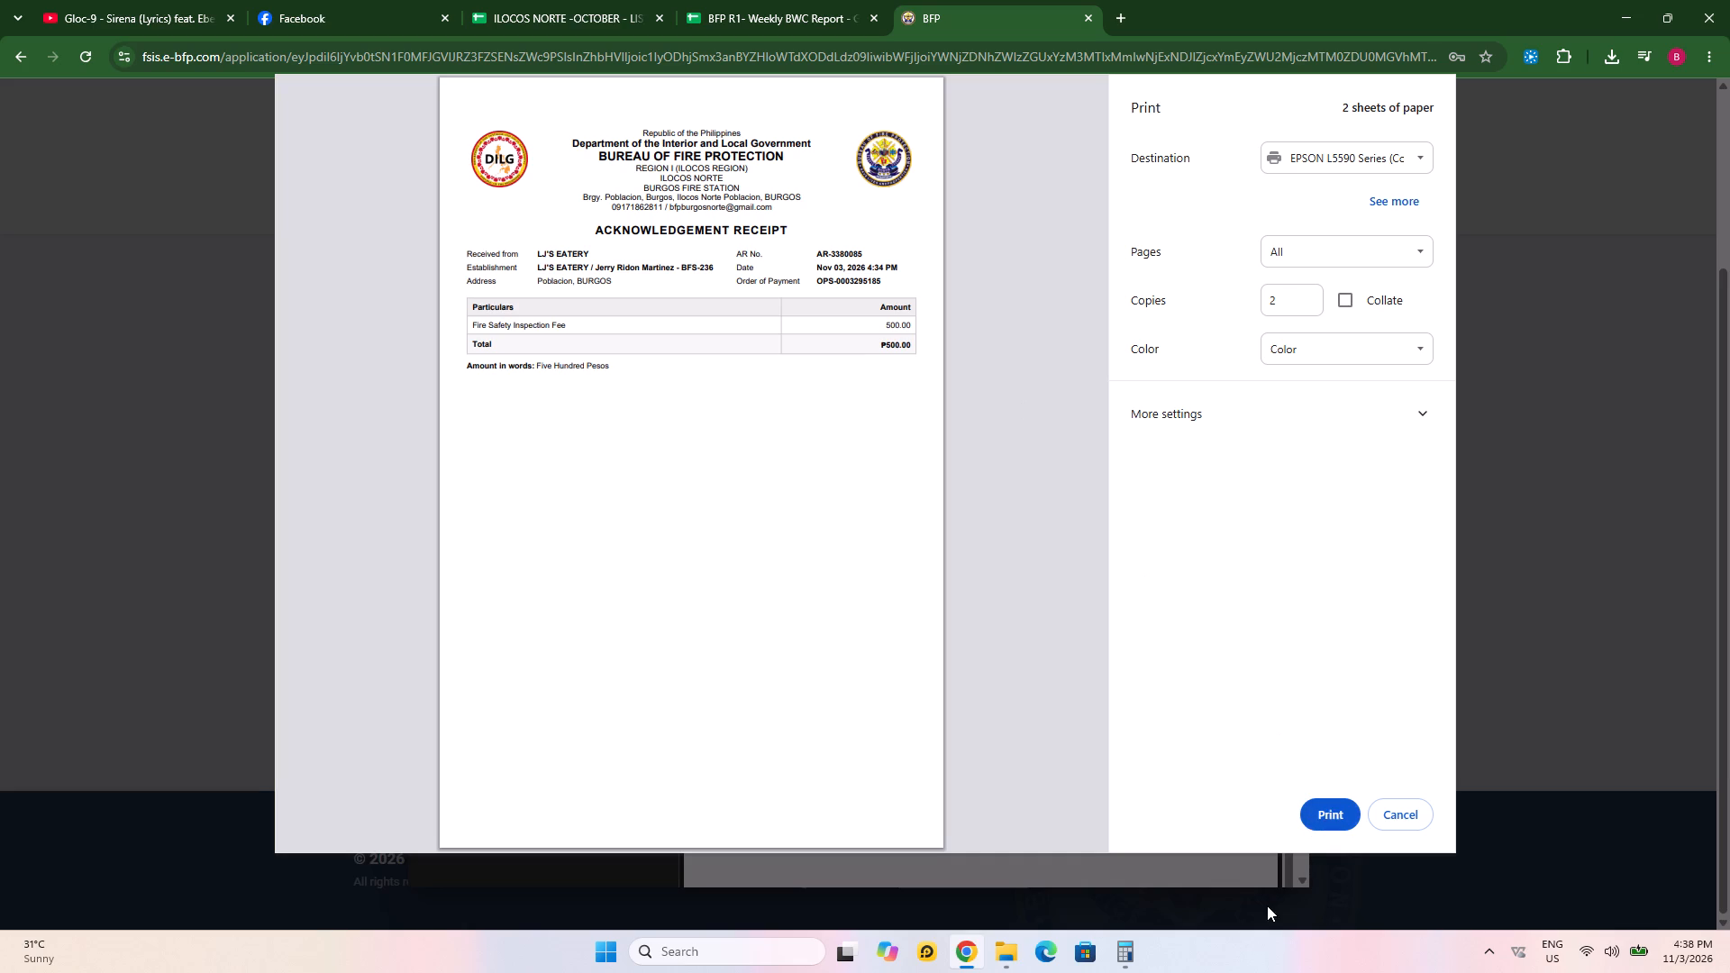
{"action": "left_click", "coordinate": [1335, 797]}
{"action": "left_click", "coordinate": [1335, 810]}
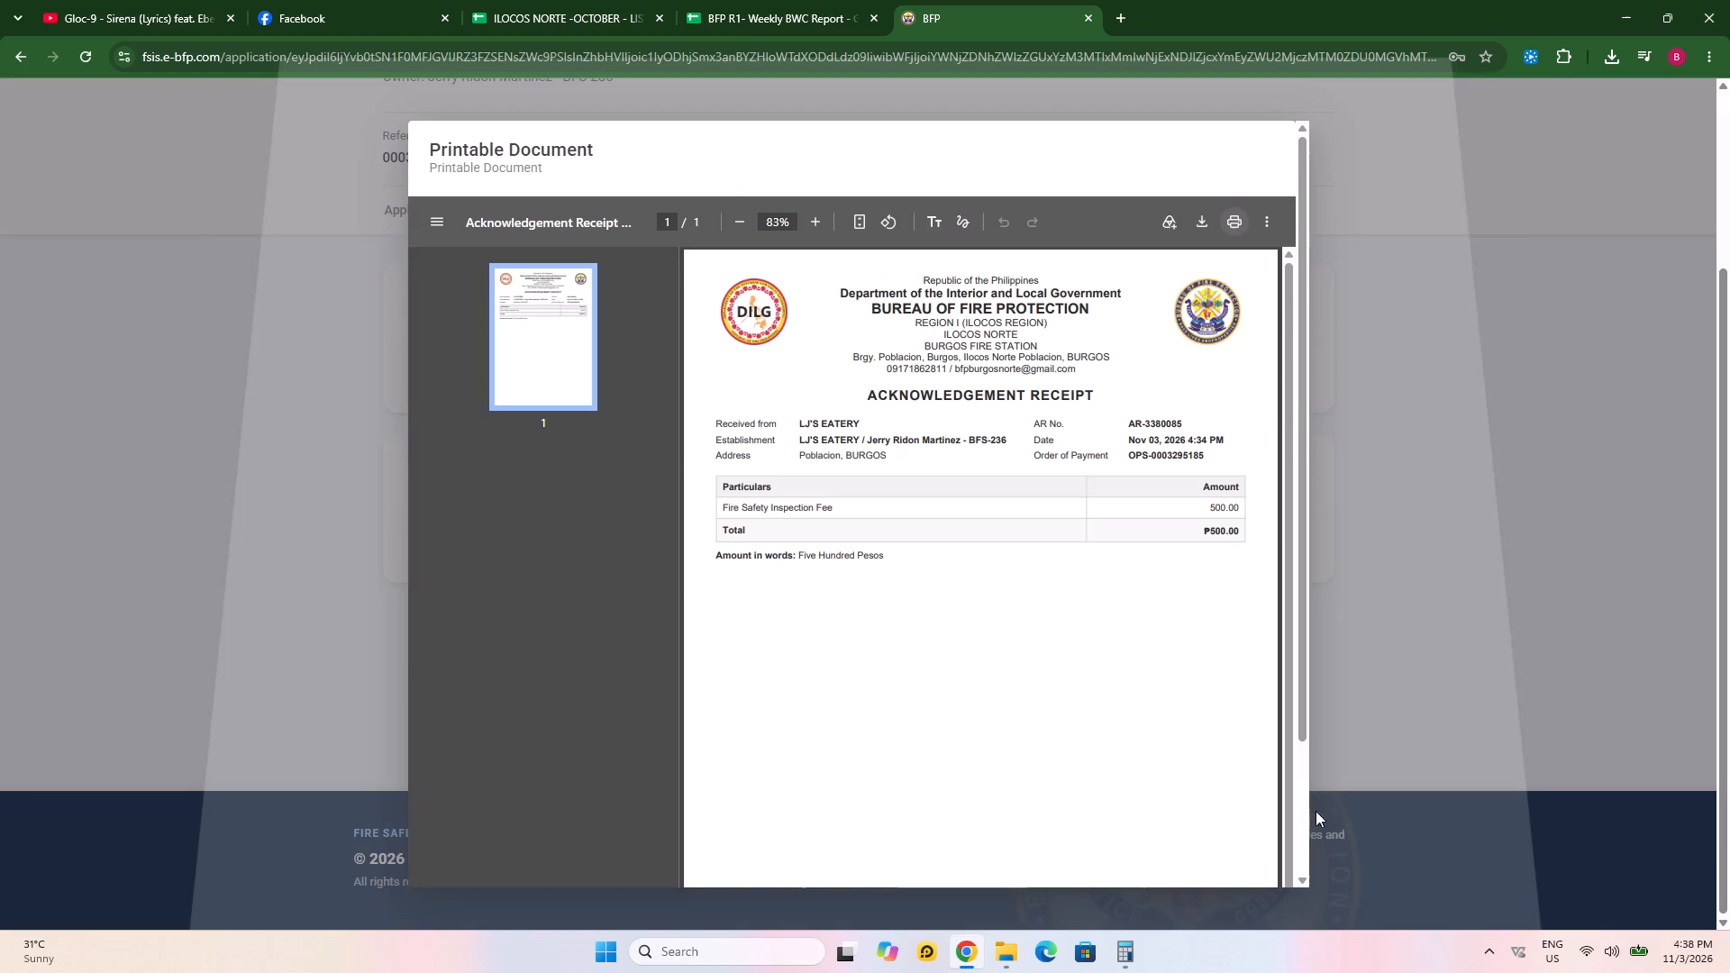